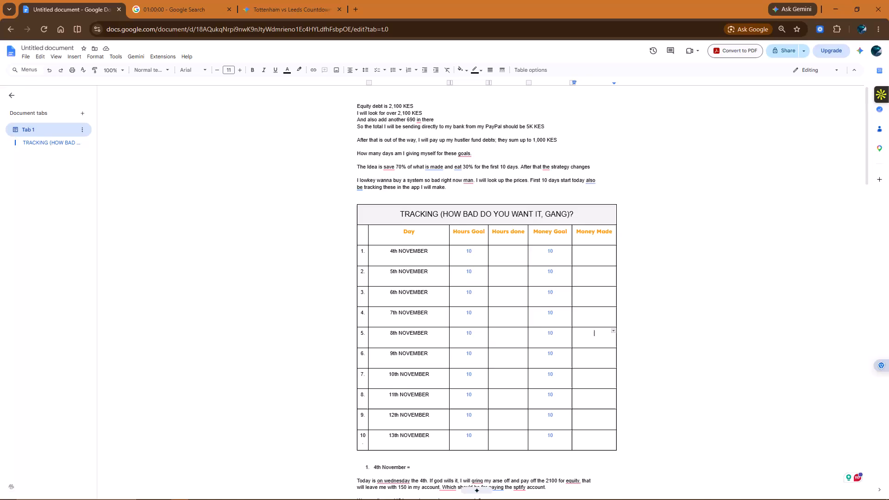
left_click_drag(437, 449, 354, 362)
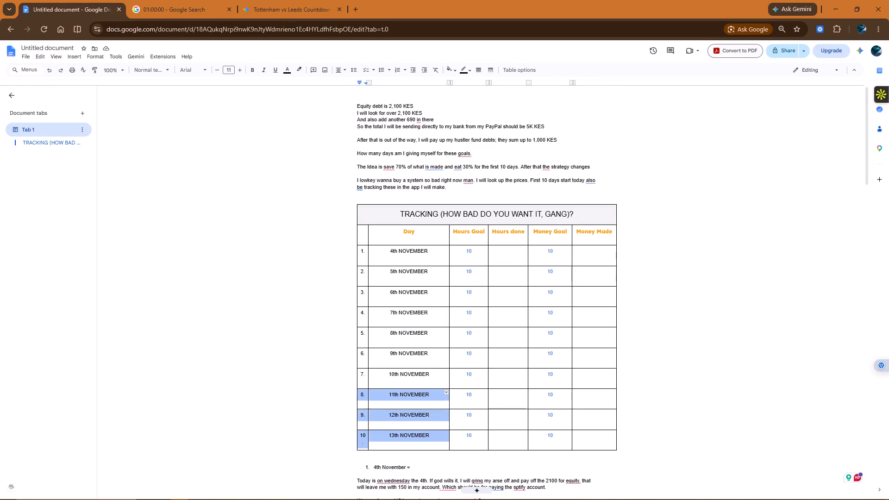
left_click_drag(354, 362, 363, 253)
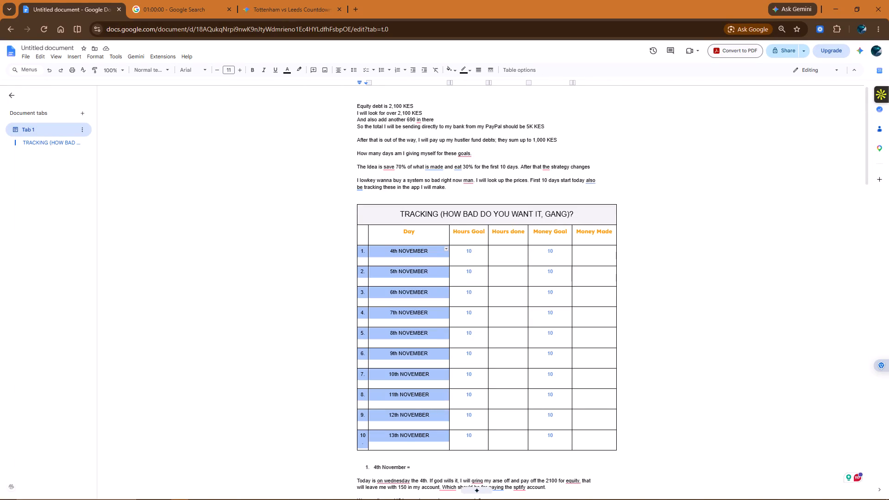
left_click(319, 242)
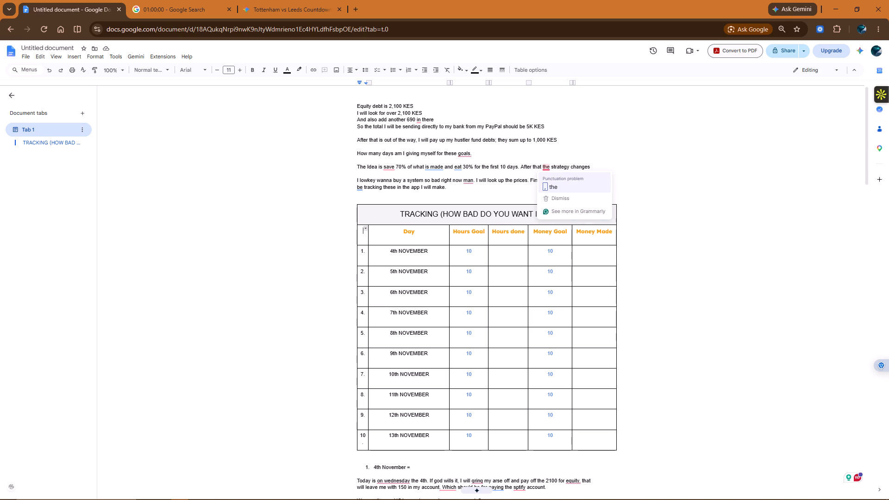
Accept the grammar suggestions adding a comma after "After that", a question mark after "goals", and "to" before "save".
left_click(554, 183)
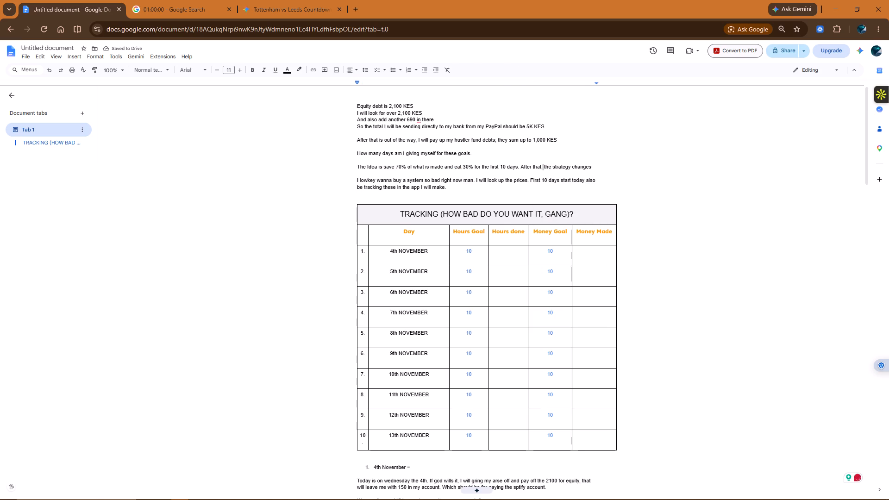
left_click(482, 150)
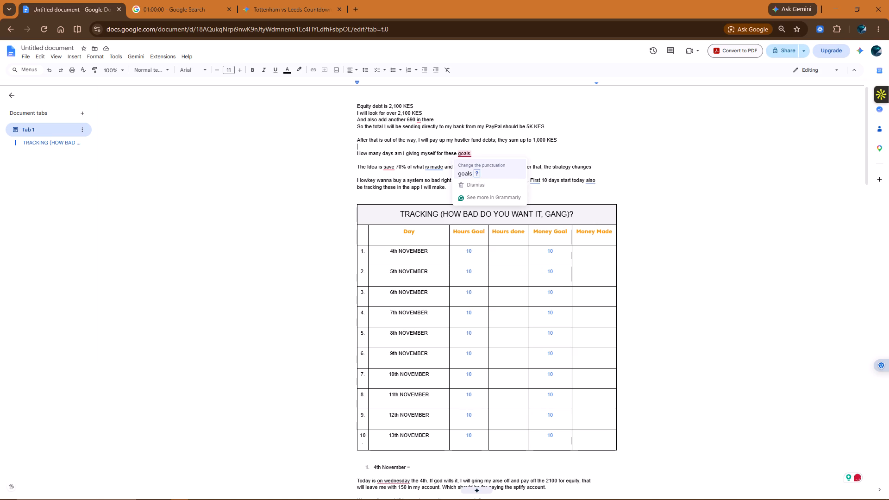
left_click(477, 170)
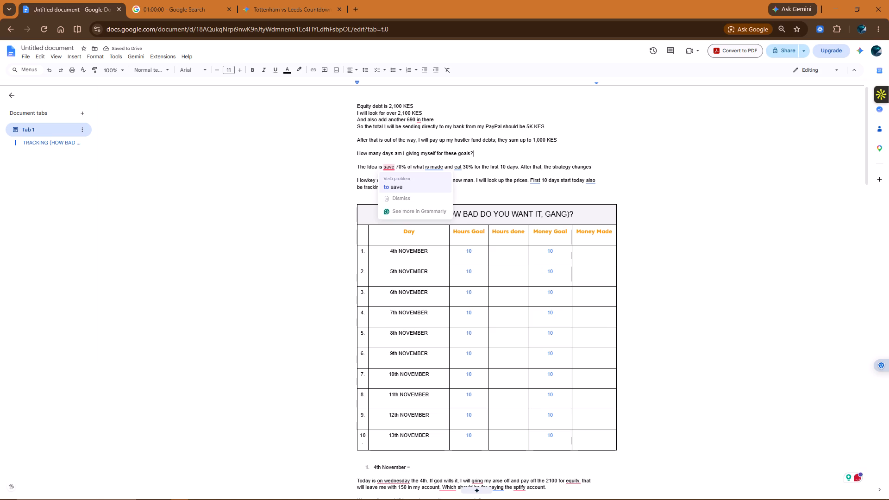
left_click(399, 184)
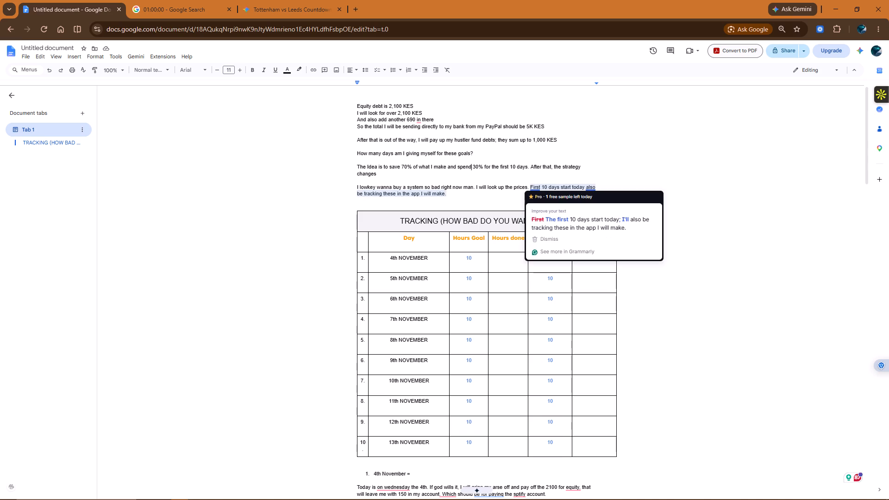
Accept the suggested rewrite of the sentence about the first 10 days starting today.
left_click(563, 218)
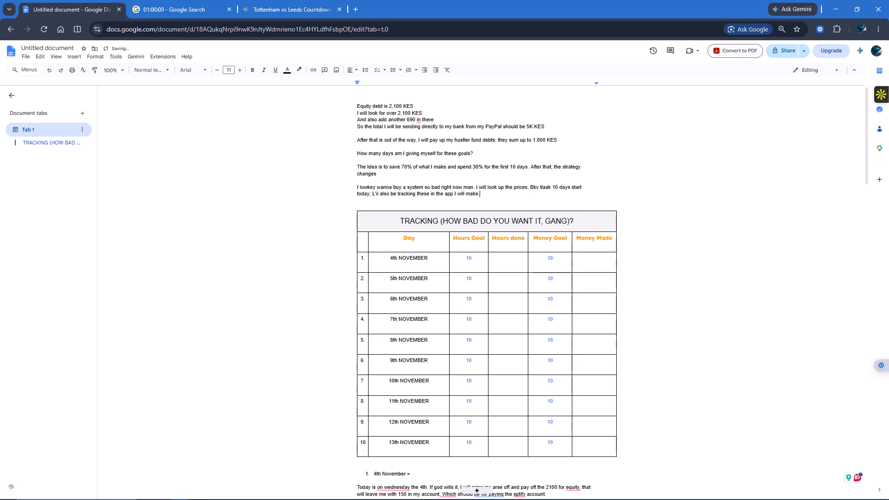
key("Return")
Split the "10 days start today" sentence off into its own paragraph, separated by a blank line.
left_click(531, 187)
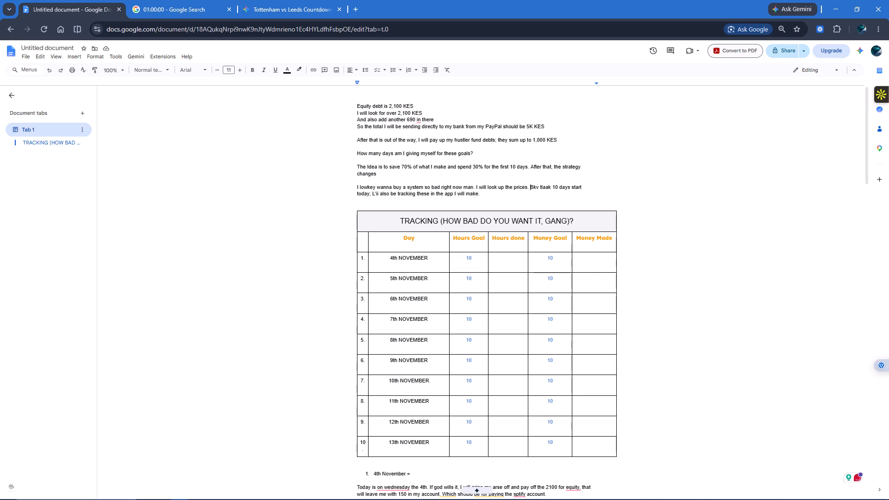
key("Return")
key("Return")
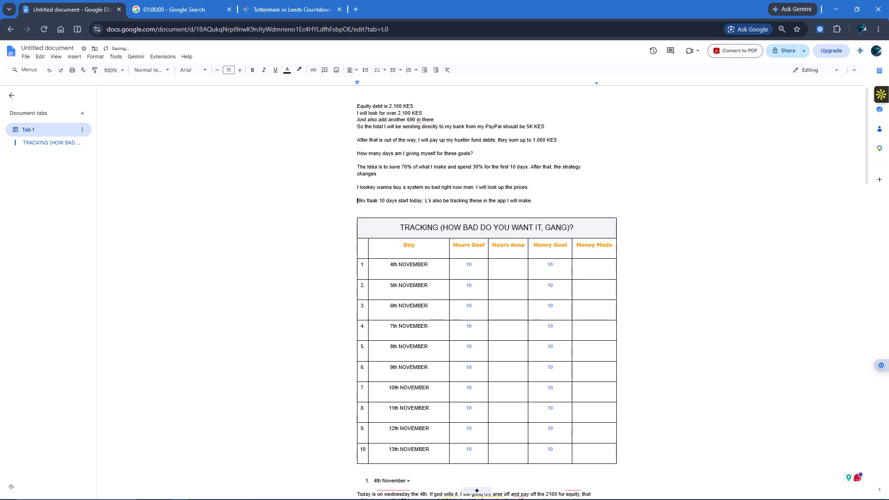
Replace the garbled opening of the new paragraph with "The first 10 days".
type("The first 10 days")
key("space")
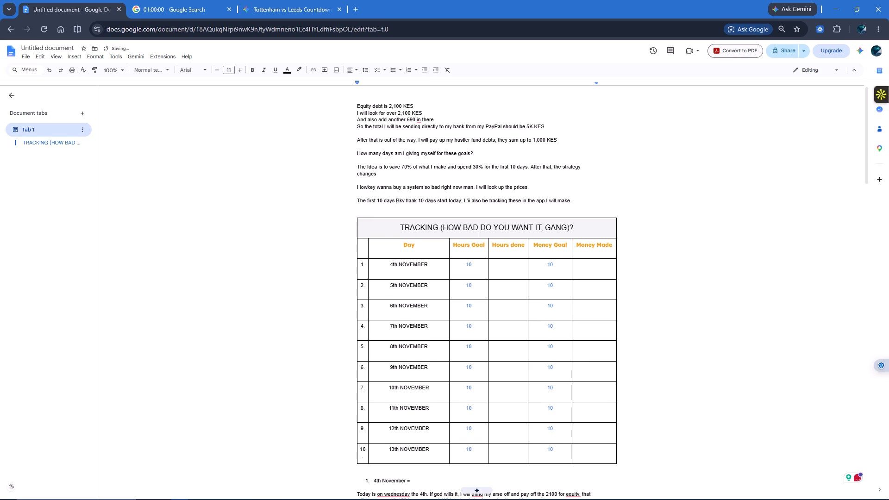
key("ctrl+Delete")
key("ctrl+Delete")
key("ctrl+Delete")
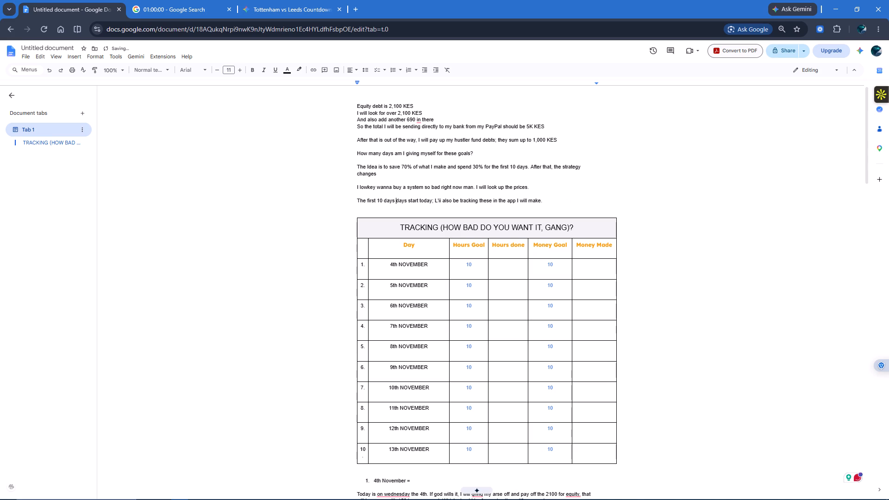
key("ctrl+Delete")
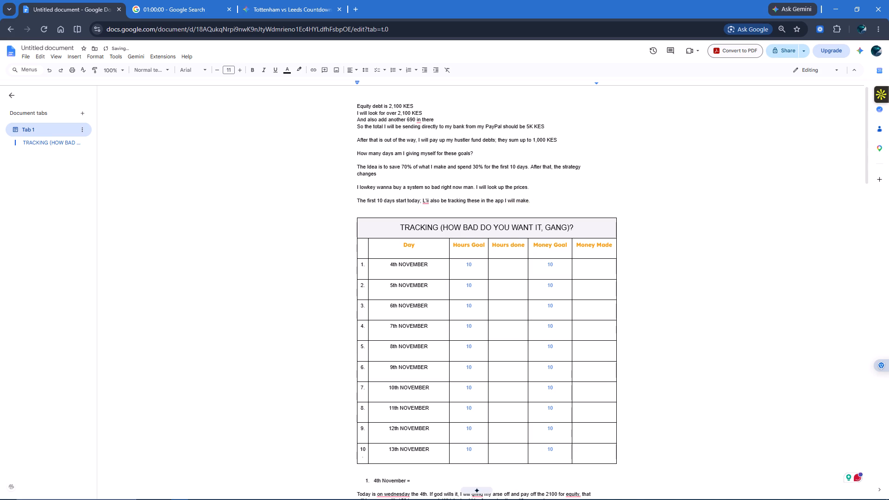
Replace the semicolon and garbled "L'ii" after "start today" with ", I'll".
key("ctrl+Right")
key("ctrl+Right")
key("Right")
key("BackSpace")
type(", I'l")
type("l")
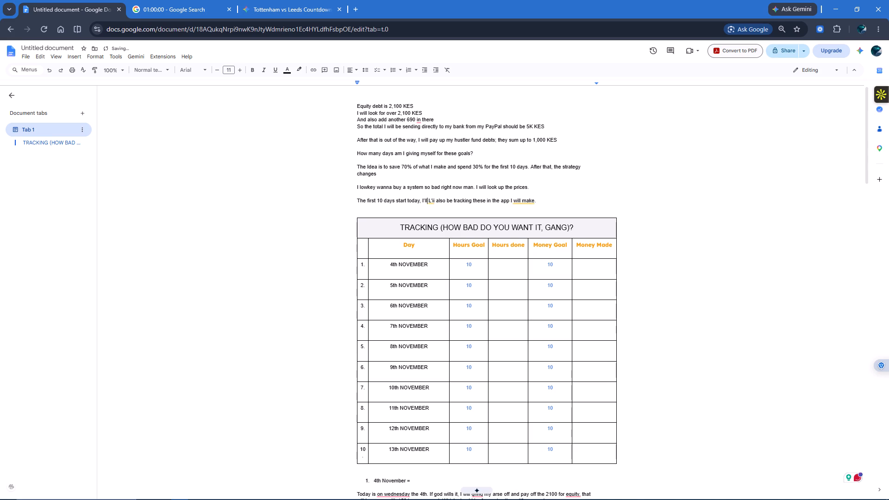
key("space")
key("ctrl+Delete")
key("Delete")
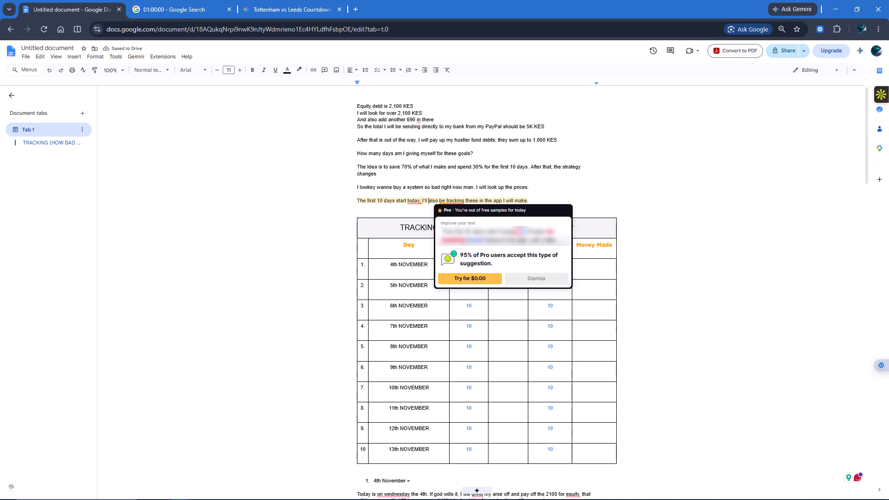
Dismiss the Pro rewrite suggestion and accept the punctuation correction putting a semicolon after "today".
left_click(537, 274)
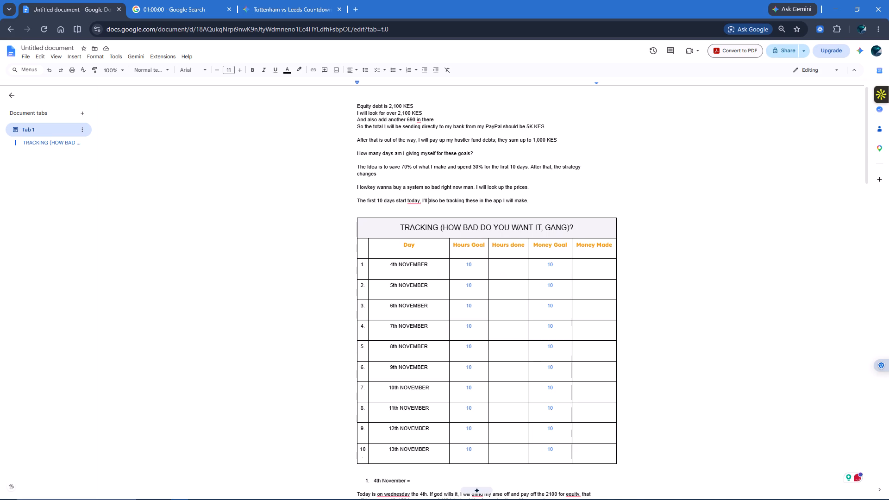
left_click(419, 216)
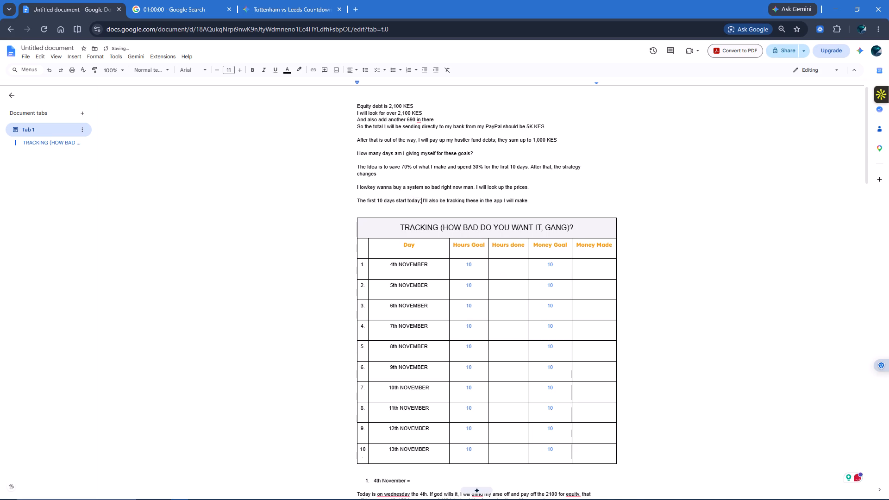
Move the line "I lowkey wanna buy a system so bad right now man. I will look up the prices." to the document's end.
left_click_drag(533, 189, 351, 186)
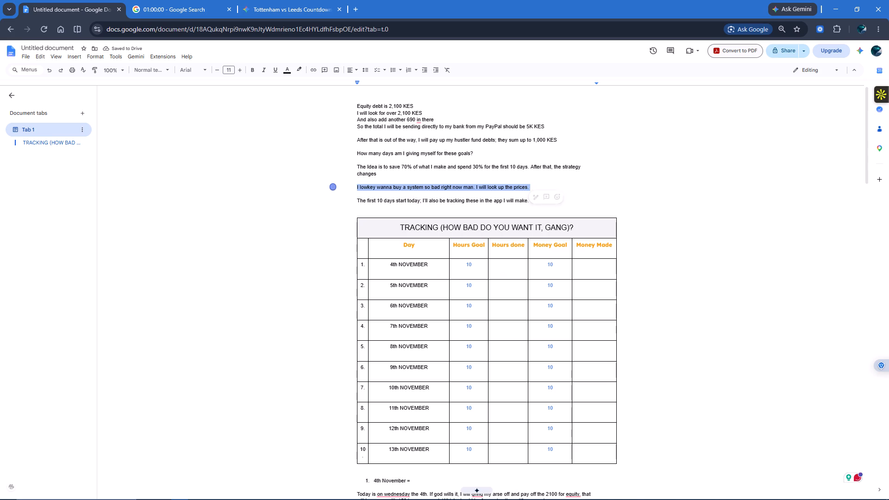
key("ctrl+x")
key("BackSpace")
key("Delete")
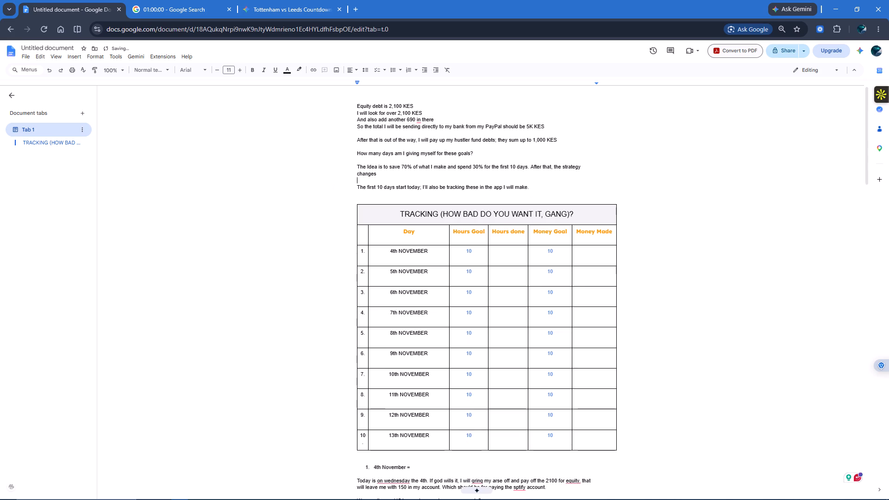
scroll(441, 211, "down", 3)
scroll(461, 321, "down", 4)
left_click(473, 383)
key("Return")
key("Return")
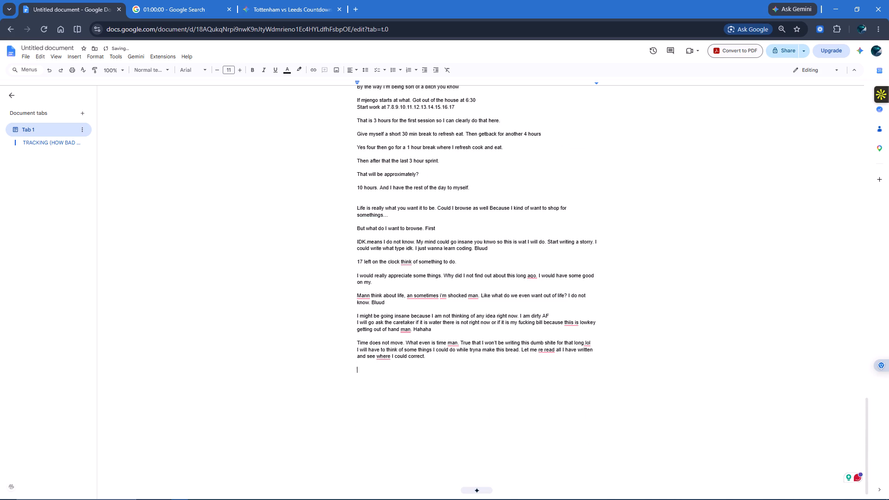
key("ctrl+v")
Accept the wording suggestion inserting "KES" after 690 in the opening lines.
scroll(473, 383, "up", 6)
scroll(473, 383, "down", 1)
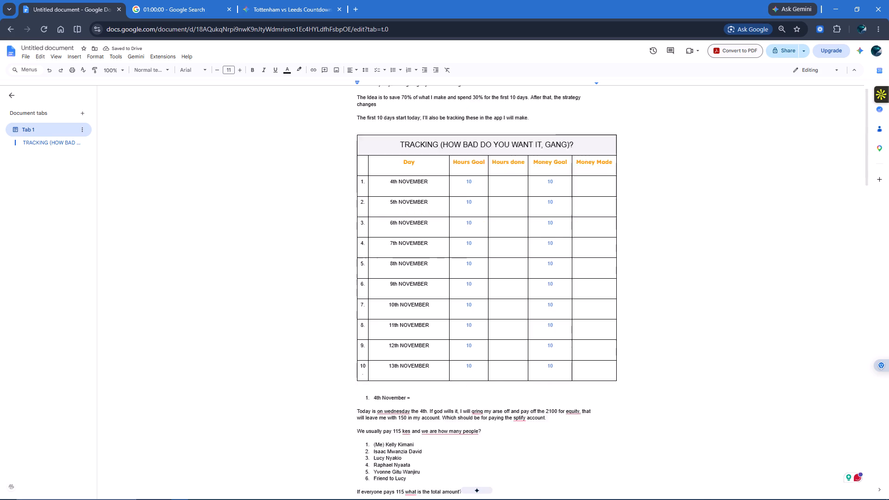
scroll(473, 383, "down", 1)
scroll(473, 383, "up", 1)
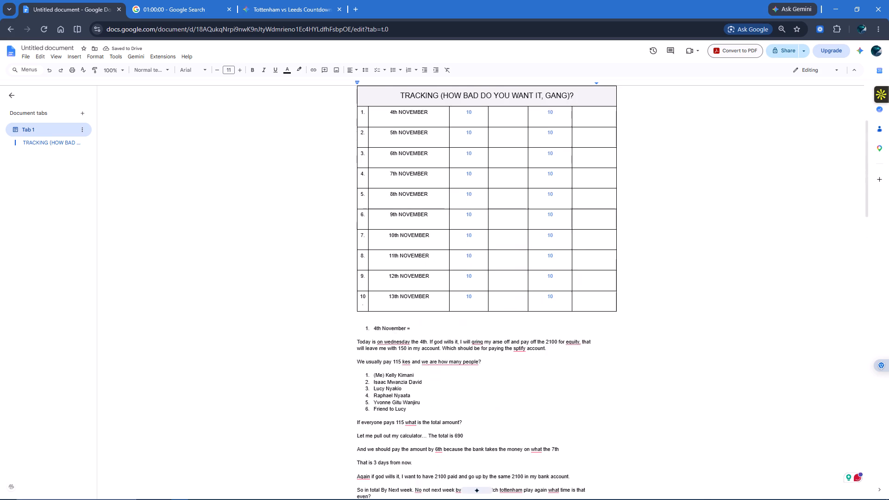
scroll(473, 383, "up", 2)
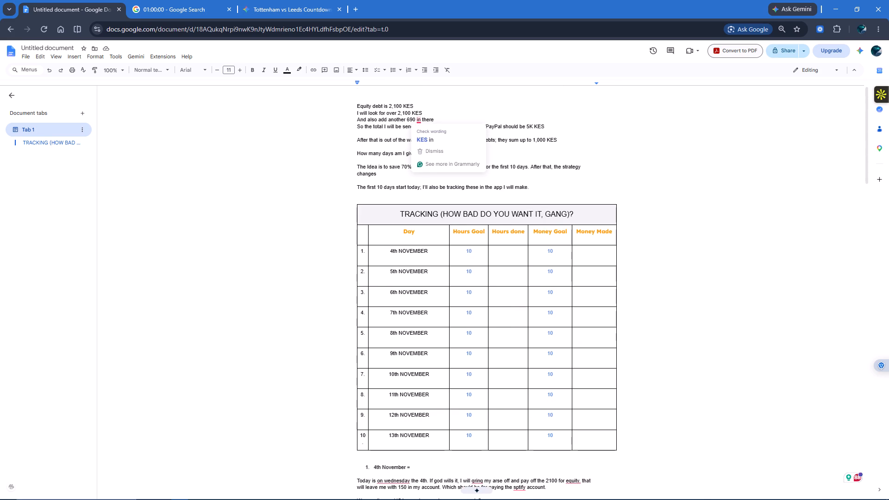
left_click(425, 134)
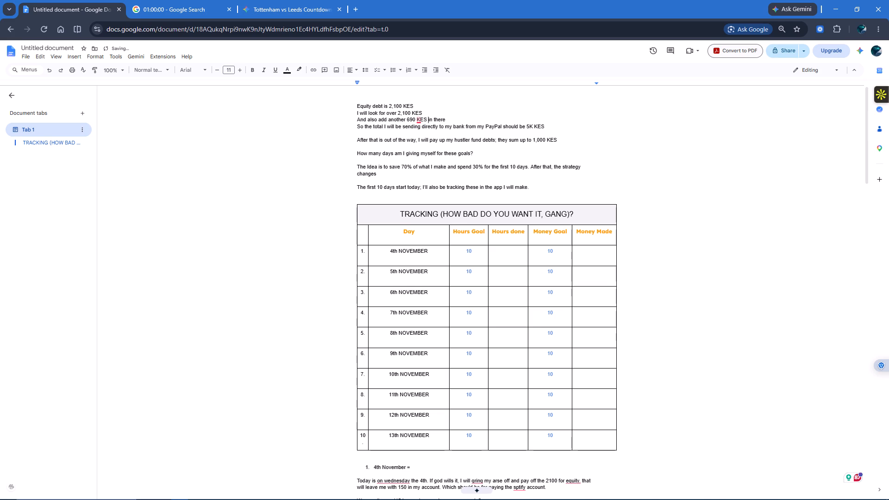
Join the first two lines into one reading "Equity debt is 2,100 KES. I will look for over 2,100 KES".
left_click(430, 104)
key("Return")
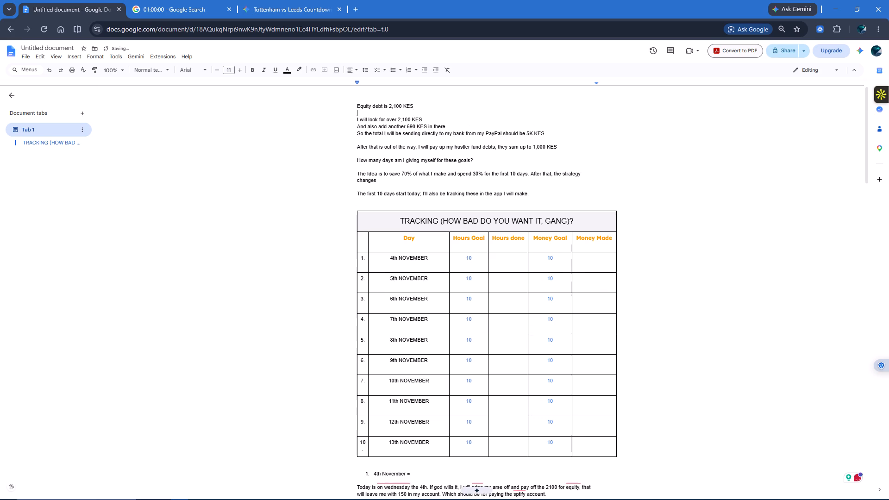
key("Delete")
key("Delete")
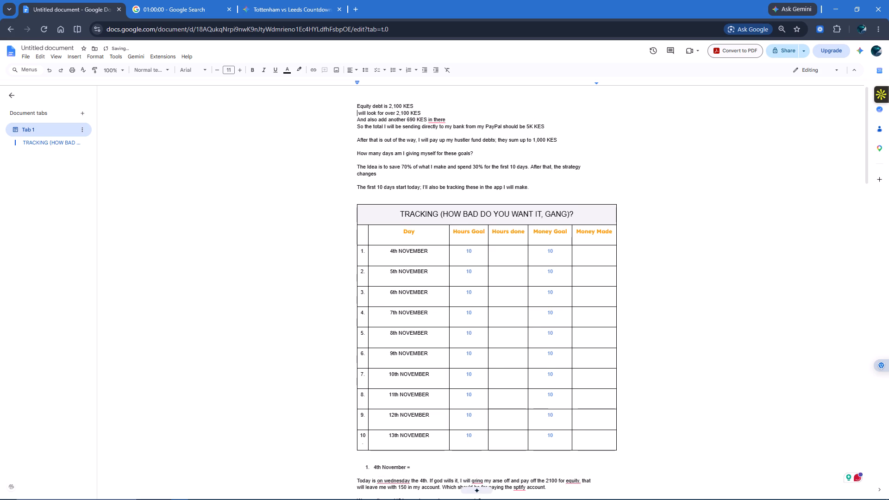
key("BackSpace")
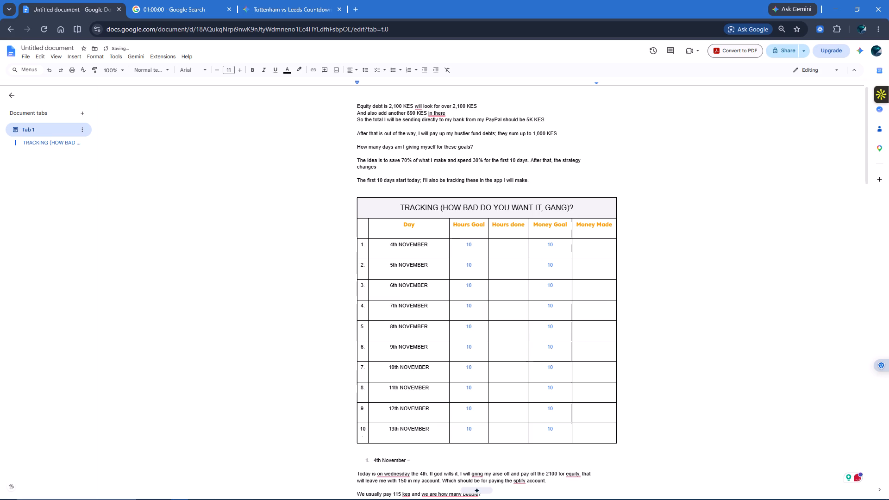
type(".")
key("space")
key("shift+i")
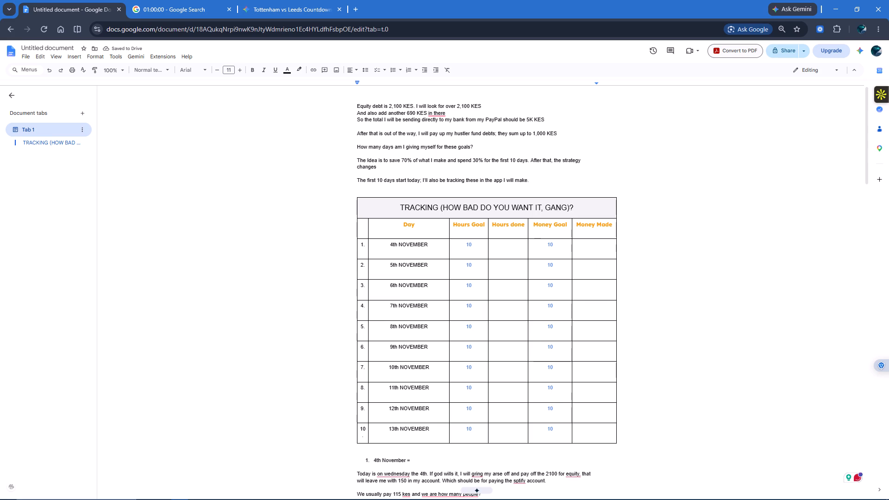
Replace "look" with "work" in "I will look for over 2,100 KES".
key("ctrl+Right")
key("ctrl+Right")
key("ctrl+Delete")
key("2")
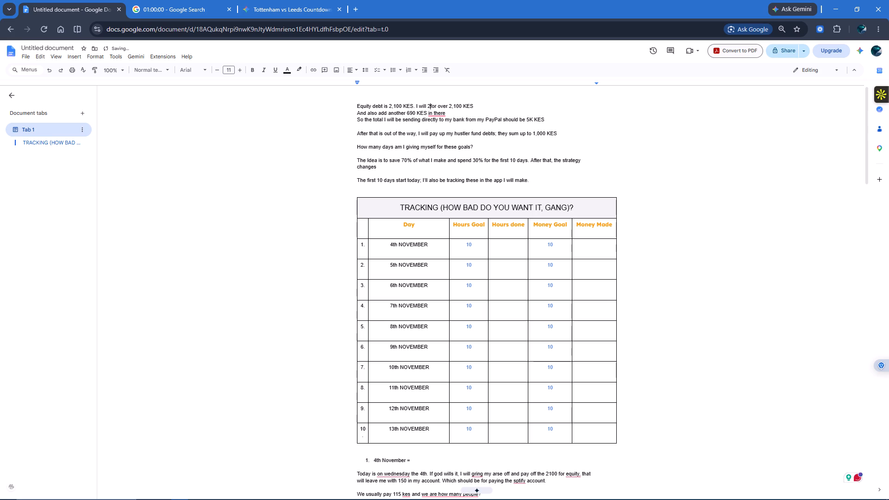
key("BackSpace")
type("work")
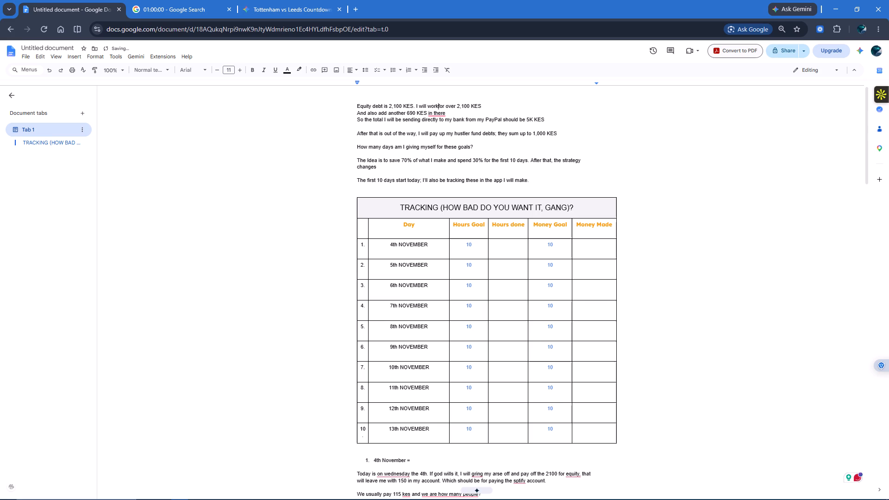
key("space")
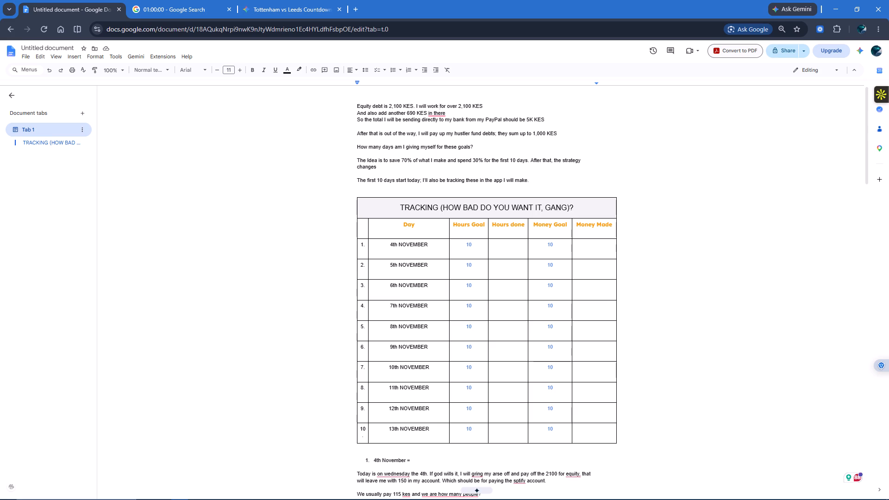
Delete the sentence "I will work for over 2,100 KES" from the opening line and join the following line onto it.
key("ctrl+BackSpace")
key("ctrl+BackSpace")
key("ctrl+BackSpace")
key("ctrl+Delete")
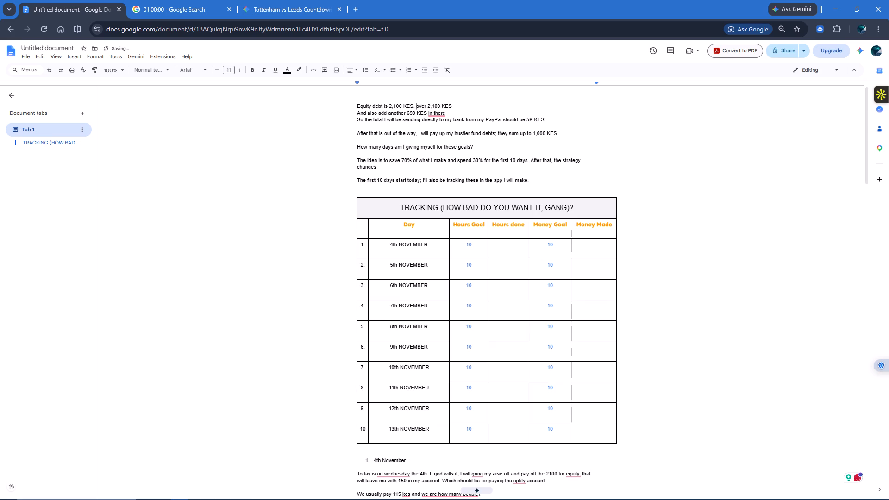
key("ctrl+Delete")
key("ctrl+Delete")
key("ctrl+Delete")
key("ctrl+Delete")
key("ctrl+Delete")
key("Delete")
Reword the sentence about the 690 KES as "And also 690 KES for Spotify.".
key("ctrl+Right")
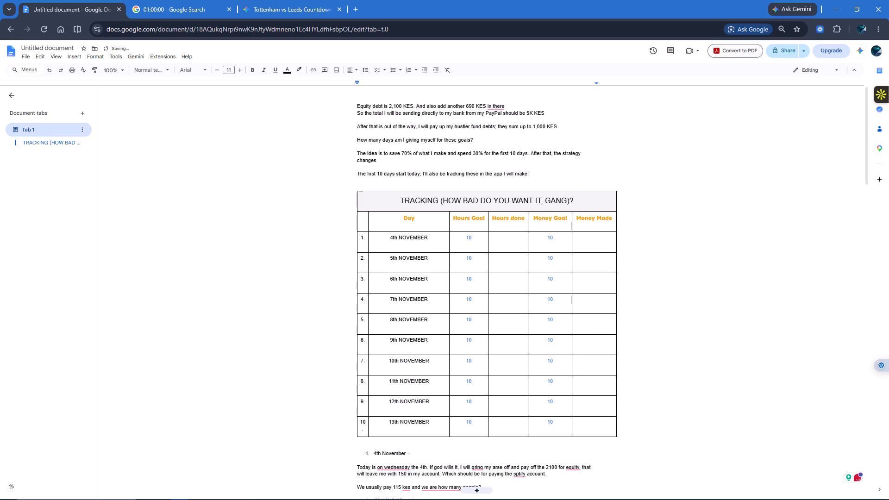
key("ctrl+Right")
key("ctrl+Delete")
key("ctrl+Delete")
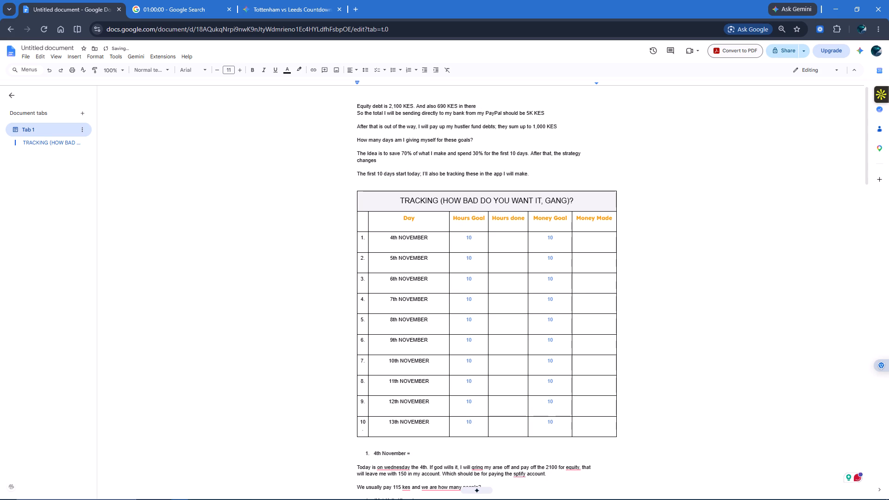
key("ctrl+Right")
type("for sp")
type("otify")
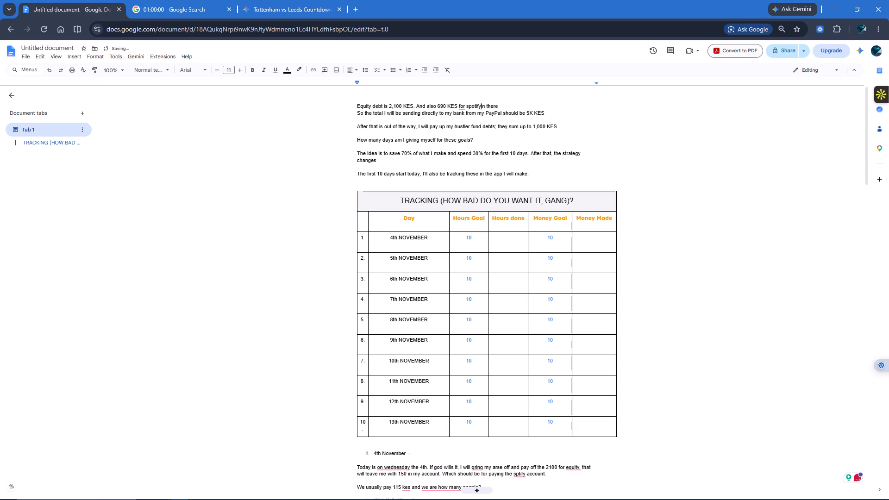
type(".")
key("space")
key("ctrl+Delete")
key("ctrl+Delete")
left_click(484, 122)
Join the line beginning "So the total I will be sending" onto the end of the opening line.
left_click(501, 106)
key("Delete")
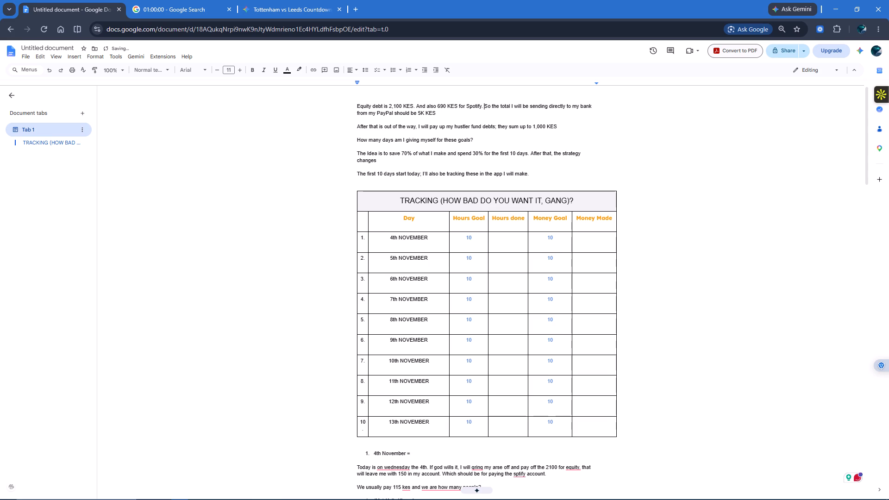
key("Down")
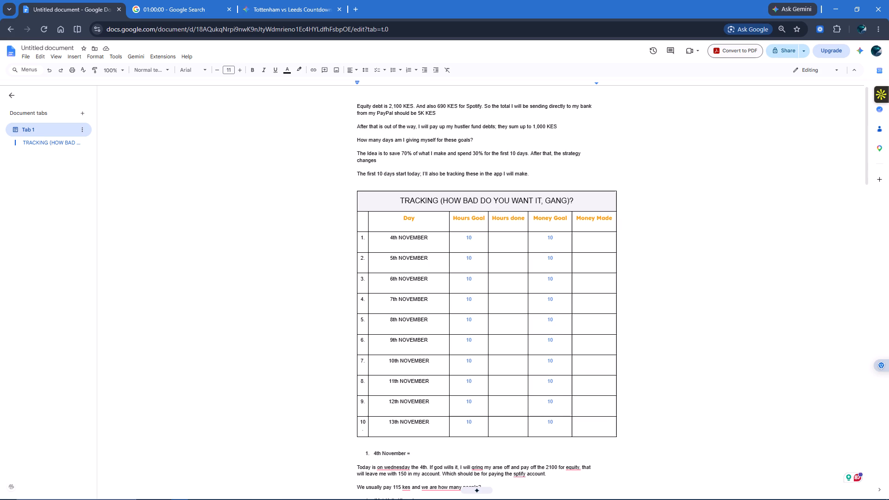
Start a new paragraph below "How many days am I giving myself for these goals?" with "If I can make".
left_click(482, 140)
scroll(527, 149, "down", 2)
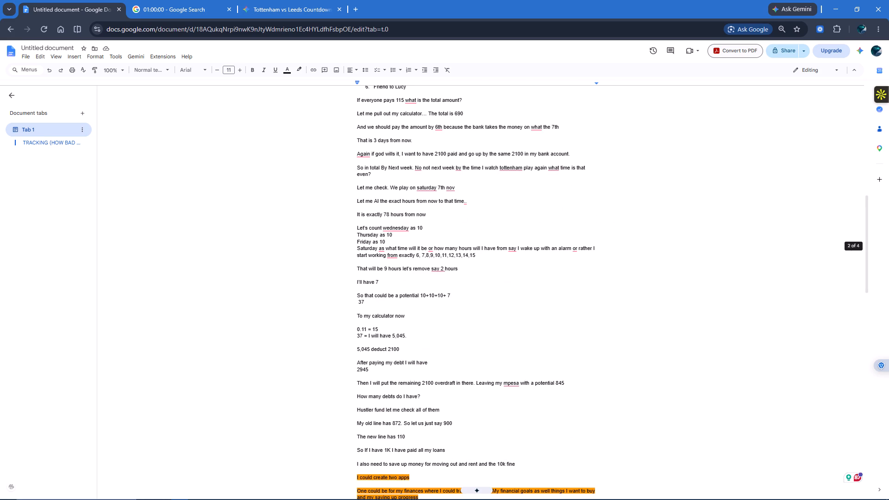
scroll(520, 192, "up", 3)
key("Return")
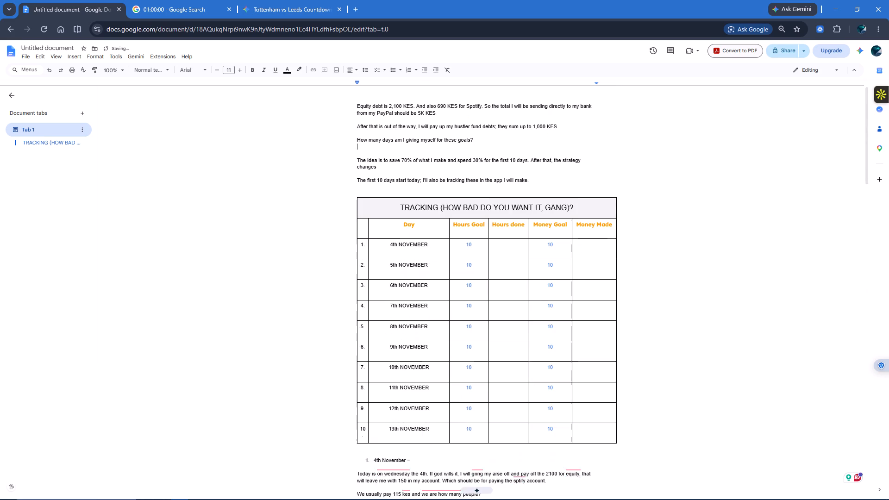
key("Return")
type("If I can make")
key("space")
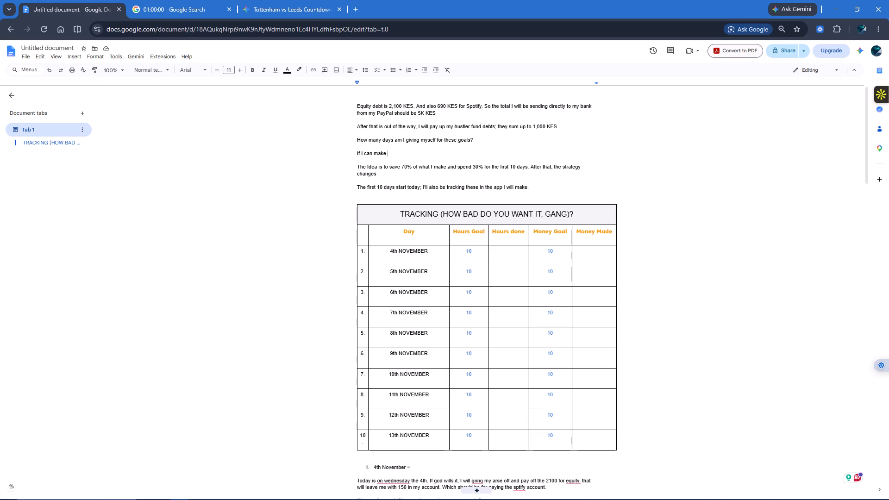
Consult the earnings notes below the tracking table and continue the new paragraph with "1200 in 10 hours".
scroll(566, 202, "down", 2)
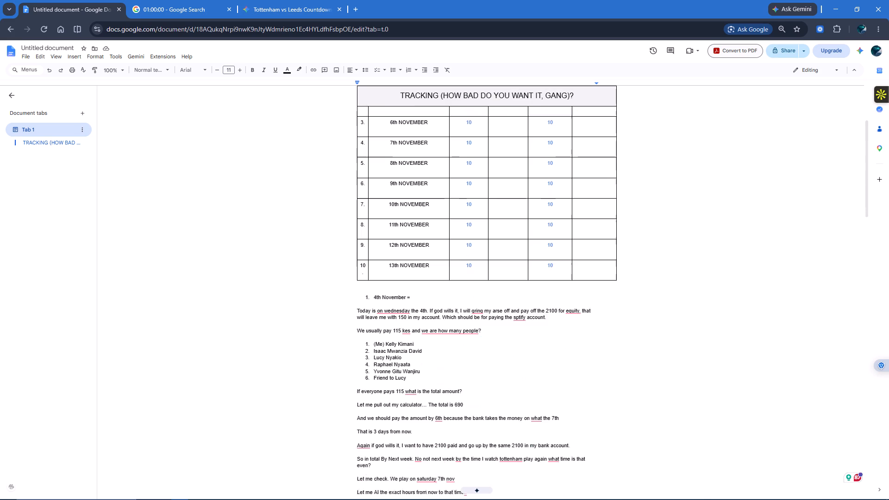
scroll(566, 202, "down", 1)
scroll(533, 304, "down", 2)
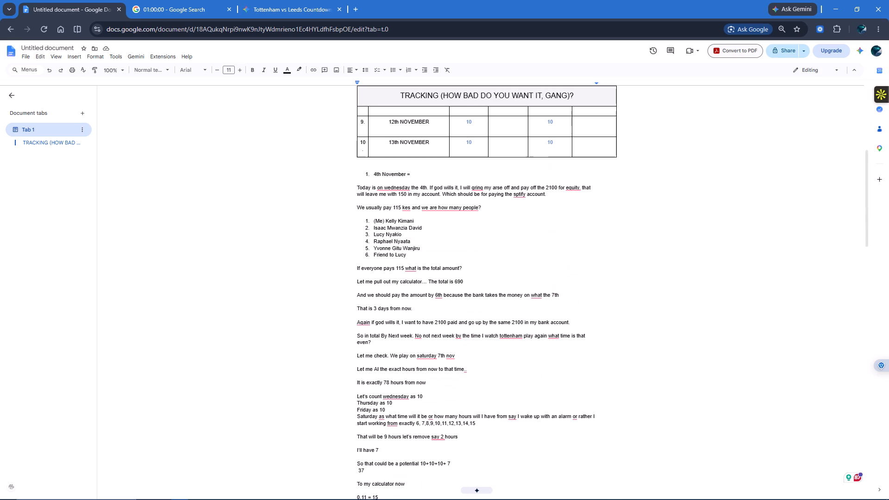
scroll(533, 304, "down", 1)
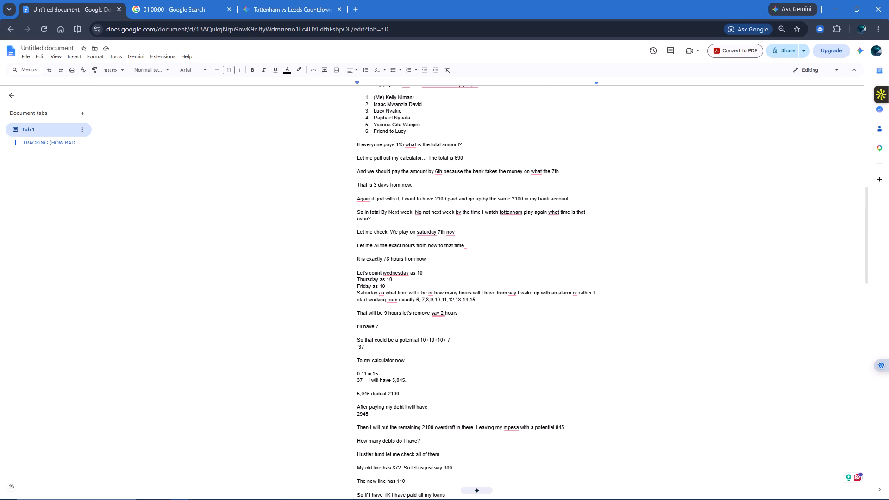
scroll(533, 304, "up", 1)
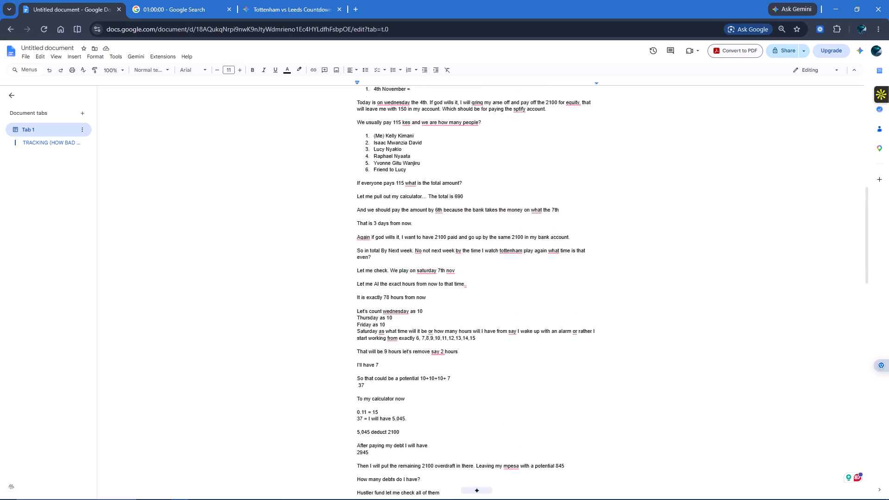
scroll(533, 304, "up", 3)
type("1200 in")
key("space")
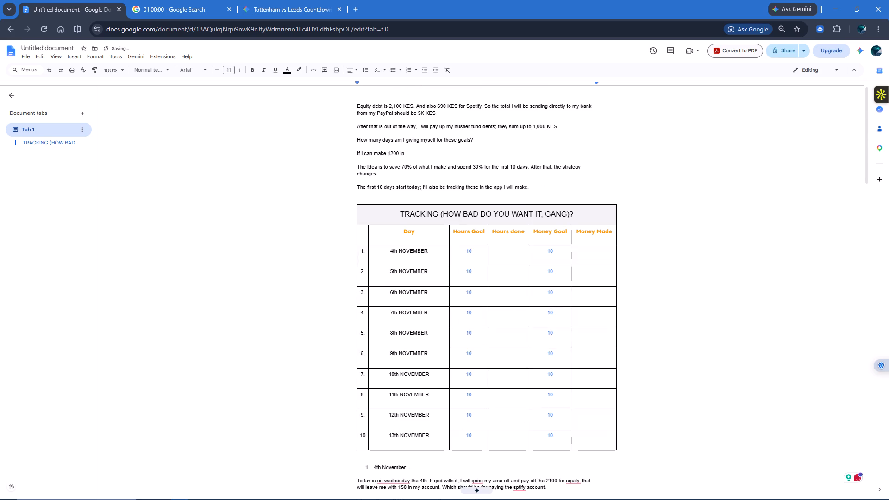
type("10 hours")
Continue the "If I can make 1200" line with "and I will be saving 70% so I'll be saving 840 dailly".
key("space")
key("space")
type("and I will be spe")
key("BackSpace")
key("BackSpace")
type("aving 70")
type("%")
key("space")
type("so")
key("space")
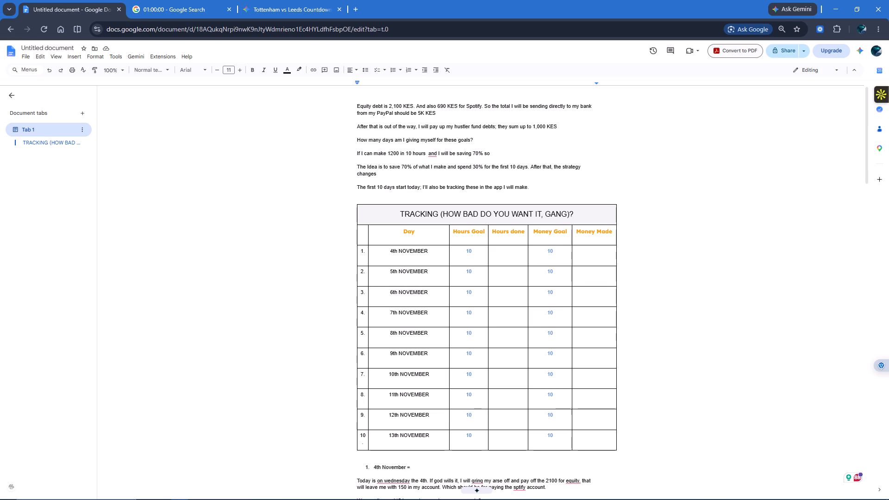
type("I'll be saving")
key("space")
key("8")
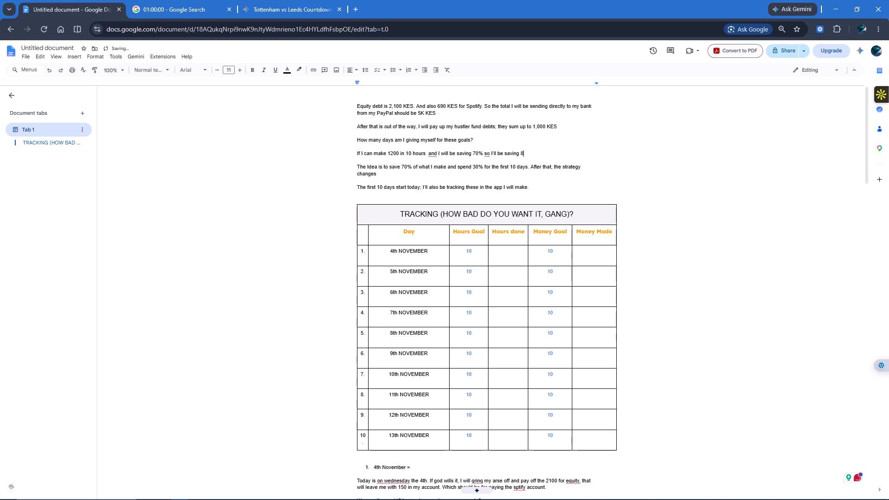
type("40 dailly")
Add three lines below the savings sentence: "Meaning day one 840", "Day 2 1680" and "Day 3".
key("Return")
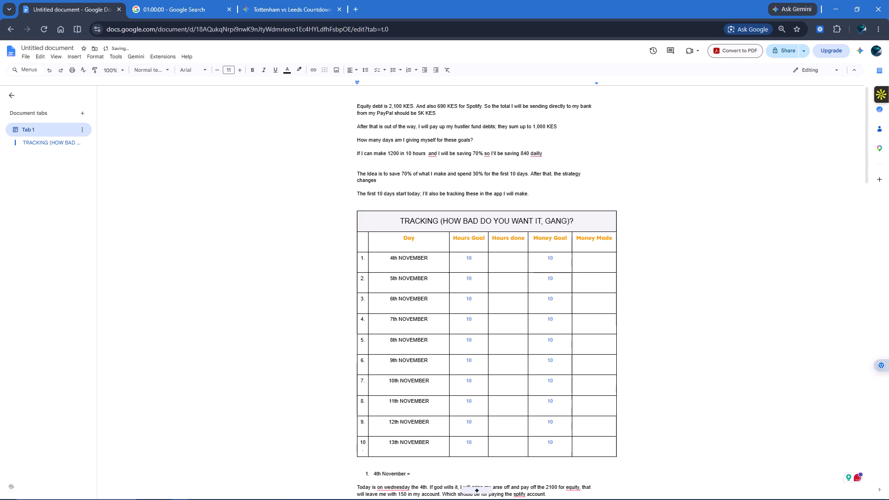
type("Meaning day one 840")
key("Return")
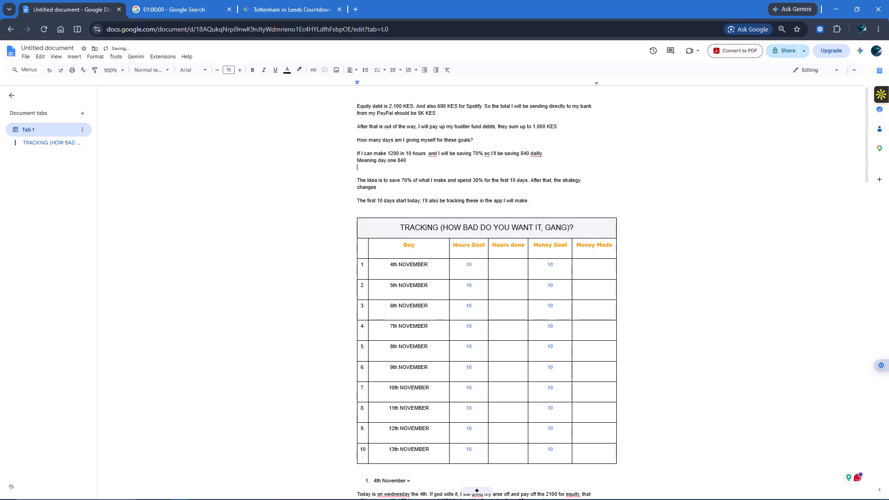
type("day")
key("space")
type("2")
key("space")
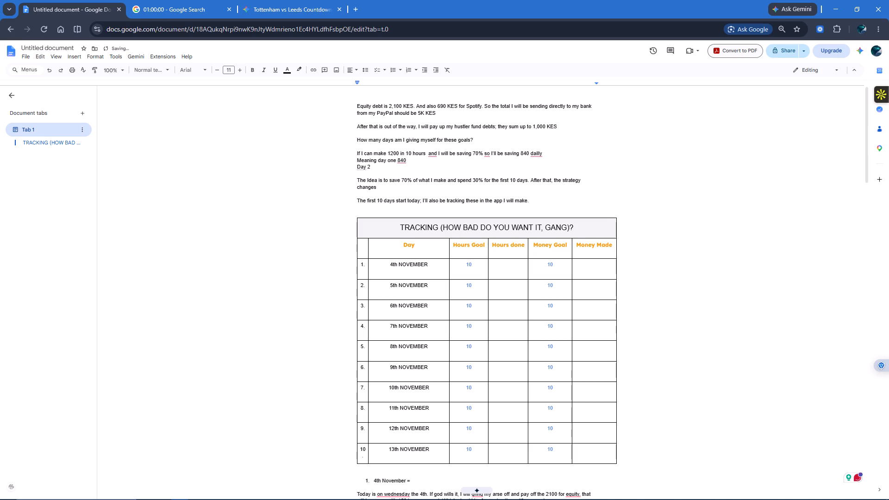
type("1680")
key("Return")
type("Day 3")
key("space")
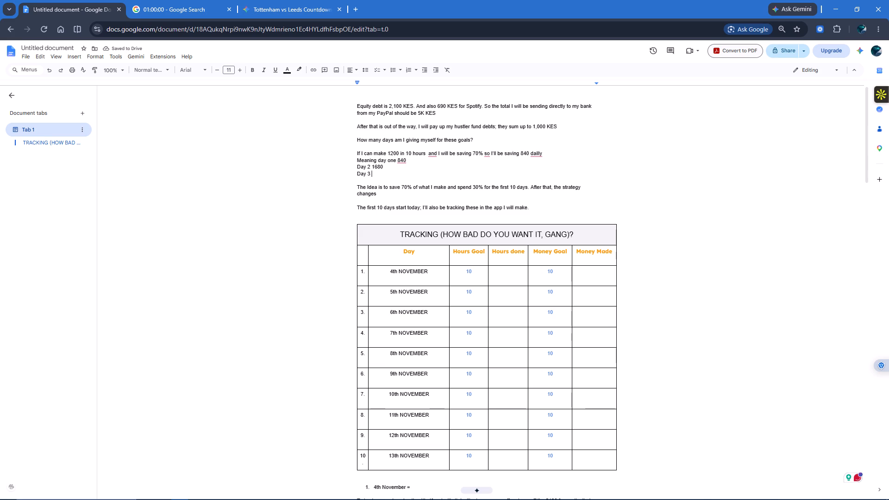
Add a separate paragraph after the "Day 3" line reading "The math is lame honestly so let us just say".
key("Return")
key("Return")
type("The a")
key("BackSpace")
type("math is lame honestly so l")
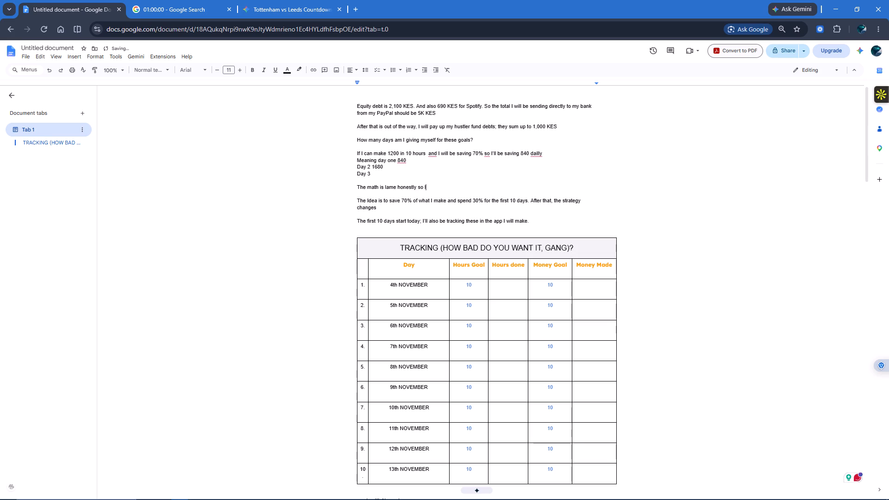
type("et us just say")
key("space")
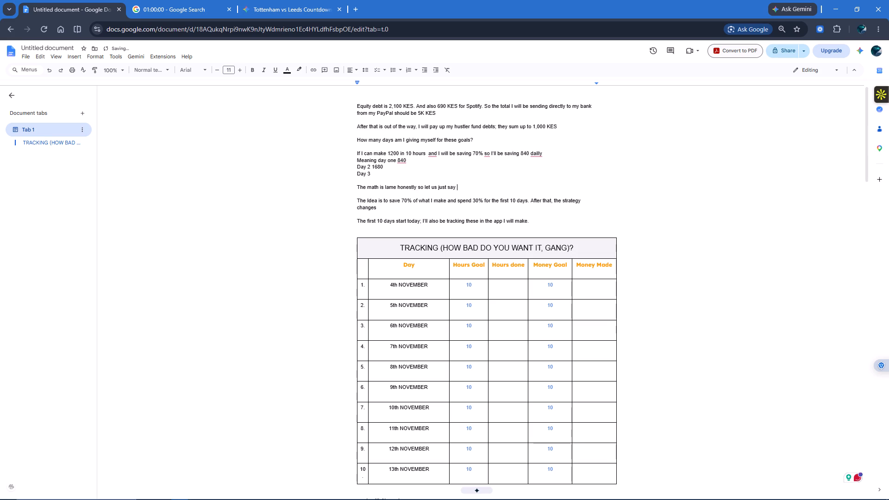
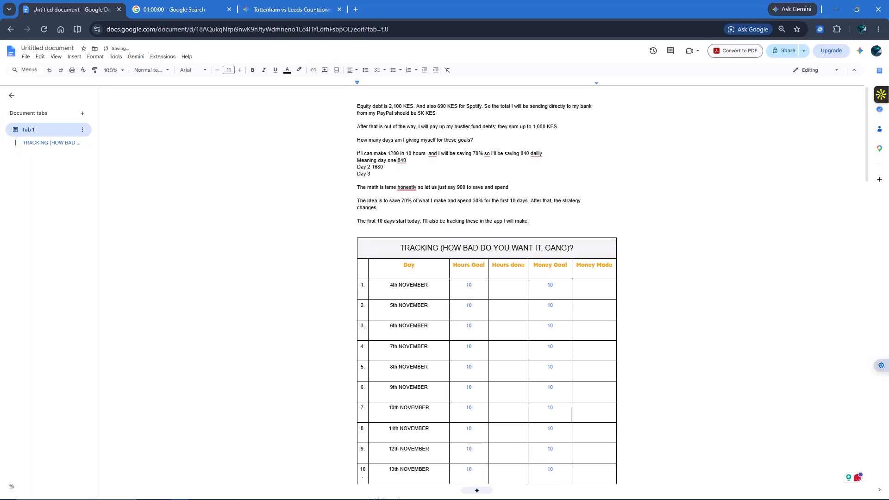
Add a "Meaning" paragraph below the "math is lame" sentence, followed by the lines "Day 1. 900" and "Day 2. 1800".
key("Return")
key("Return")
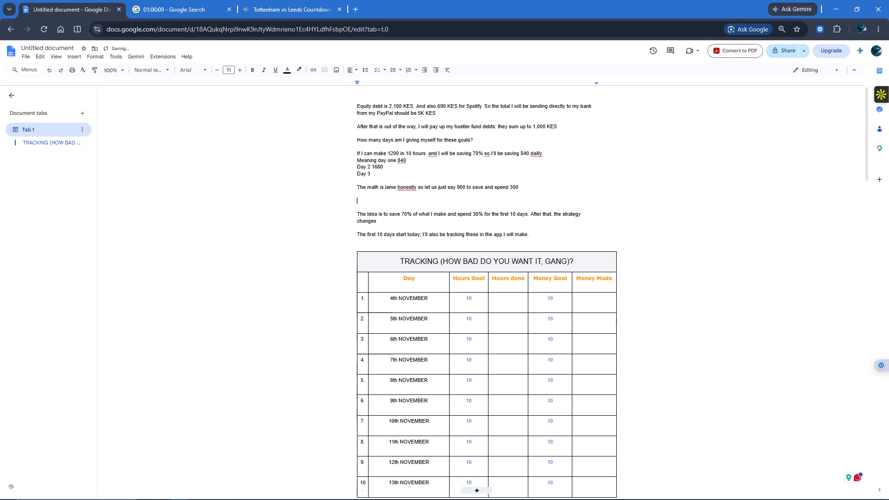
type("Meaning")
key("Return")
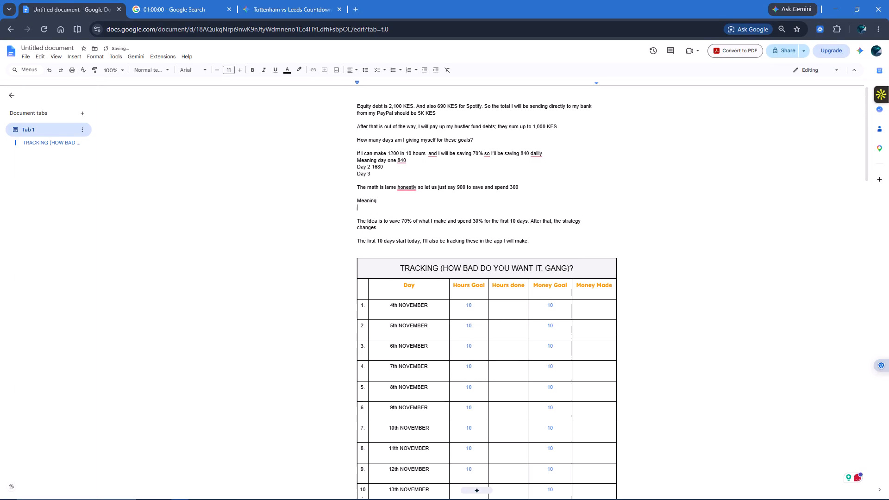
key("Return")
type("Day 1.")
key("space")
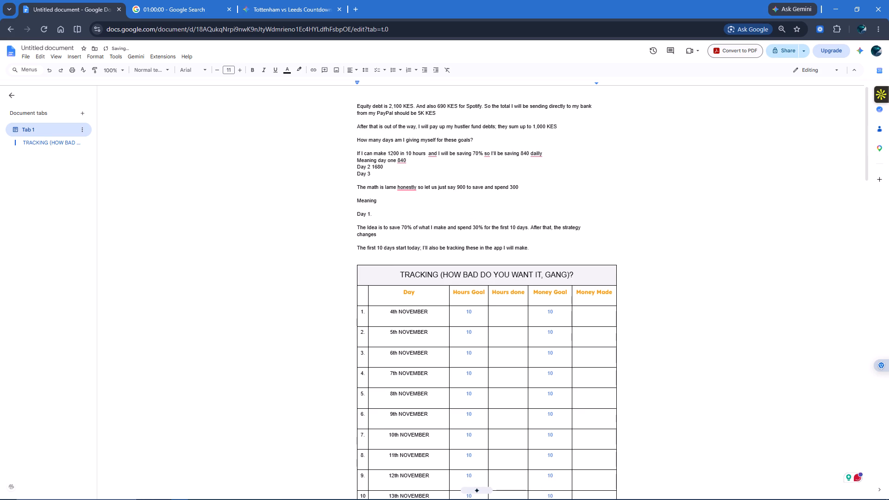
type("900")
key("Return")
type("Day 2")
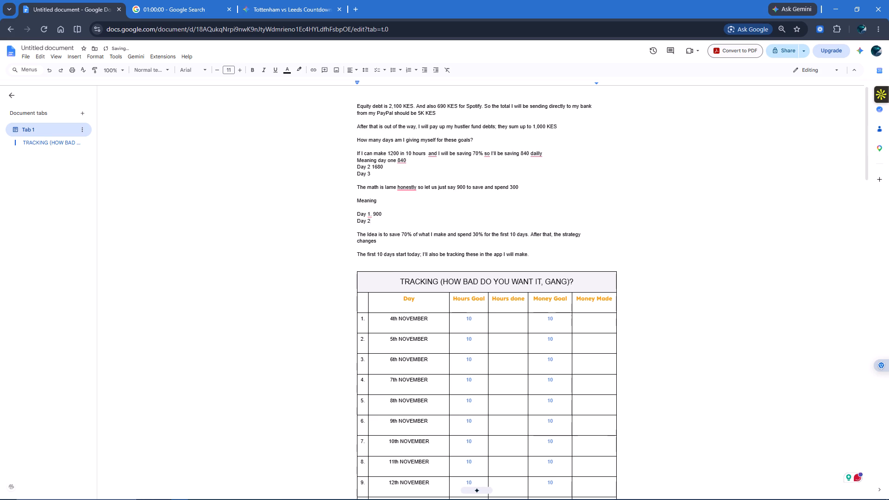
type(". 1800")
Extend the daily savings list with the lines "Day 3. 2700" and "Day 4. 3600".
key("Return")
type("Day 3")
type(".")
key("space")
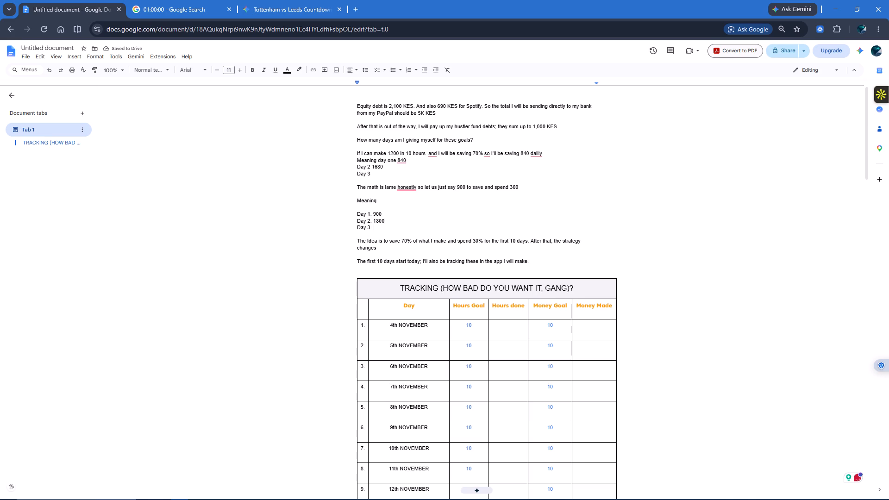
key("2")
type("700")
key("Return")
type("Day 4.")
key("space")
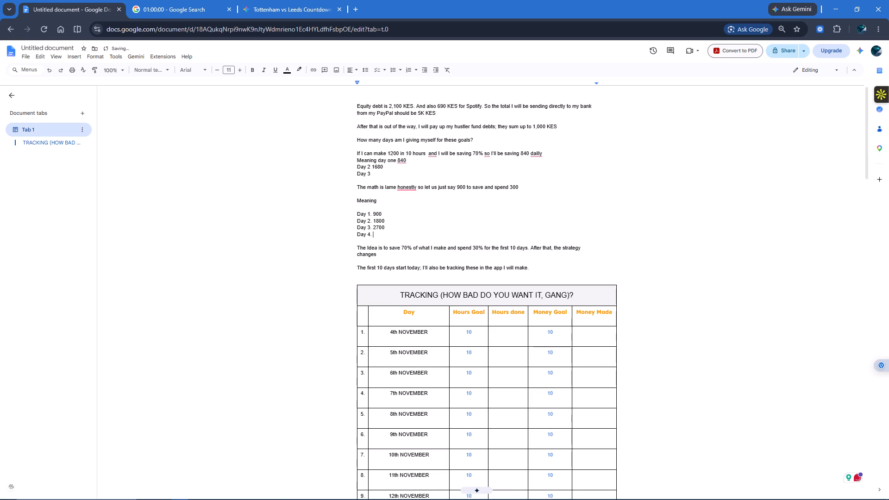
key("3")
type("600")
Extend the daily savings list with the lines "Day 5. 4500" and "Day 6. 5400".
key("Return")
type("Da")
type("y 5")
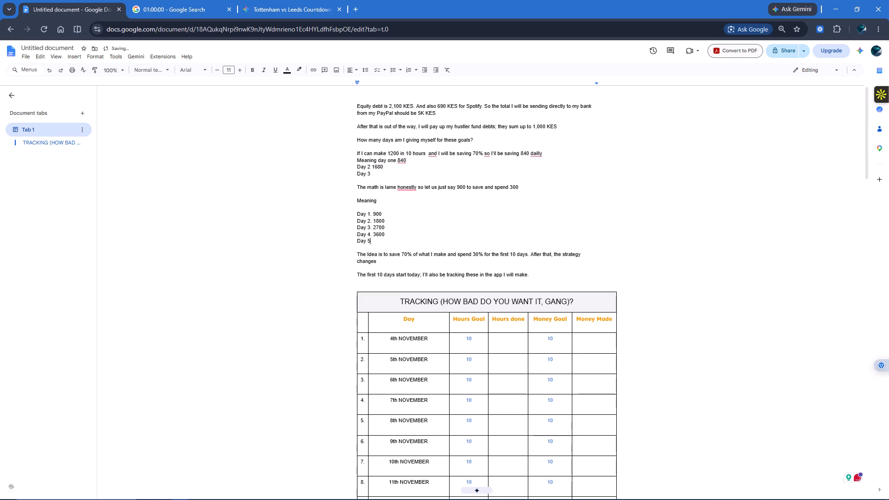
type(".")
key("space")
type("45")
type("00")
key("Return")
type("Day 6")
type(". 5400")
Extend the daily savings list with the lines "Day 7. 6300" and "Day 8. 7200".
key("Return")
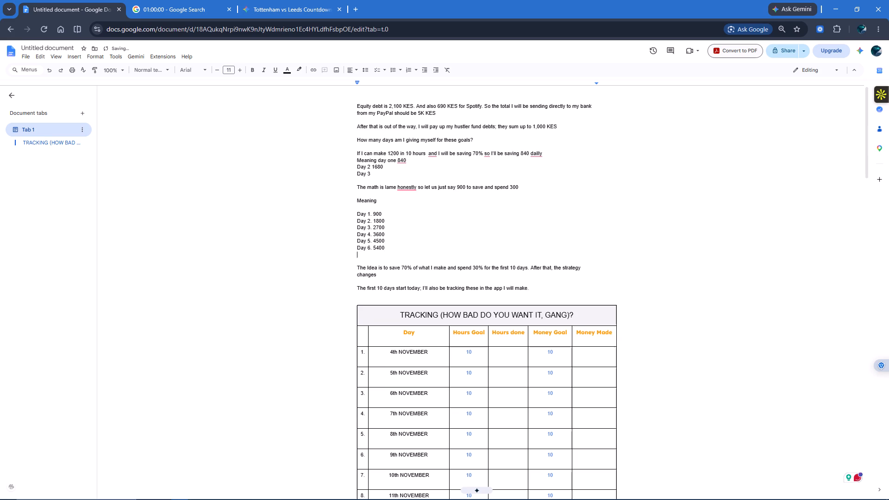
type("Da")
type("y 7.")
key("space")
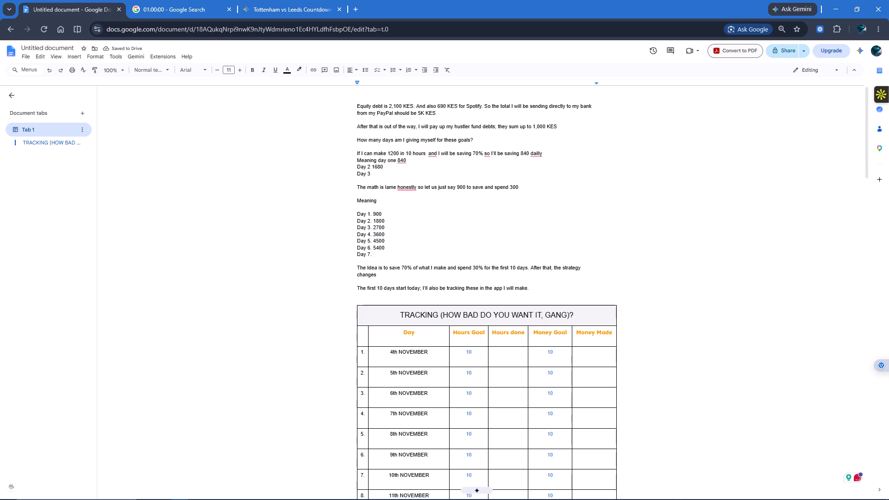
type("63")
type("00")
key("Return")
type("Day 8")
key("space")
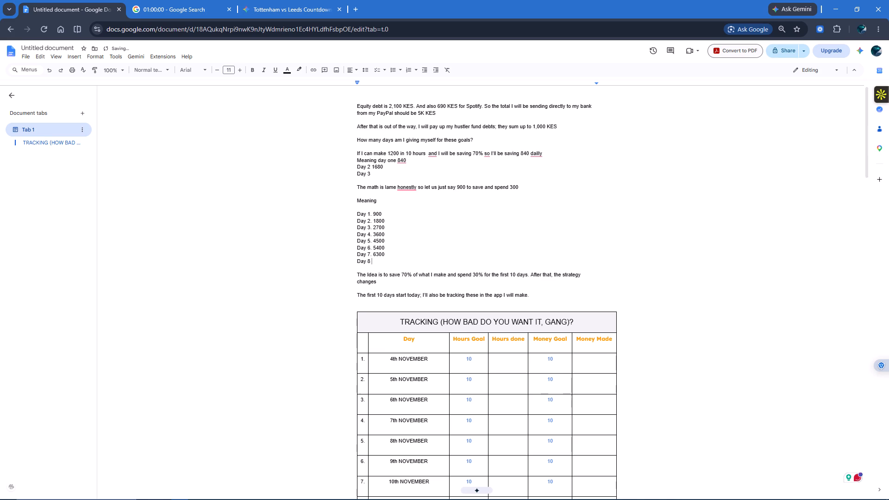
key("BackSpace")
type(".")
key("space")
type("7200")
Complete the daily savings list with the lines "Day 9. 8100" and "Day 10. 9000", keeping the capitalization of "Day" consistent.
key("Return")
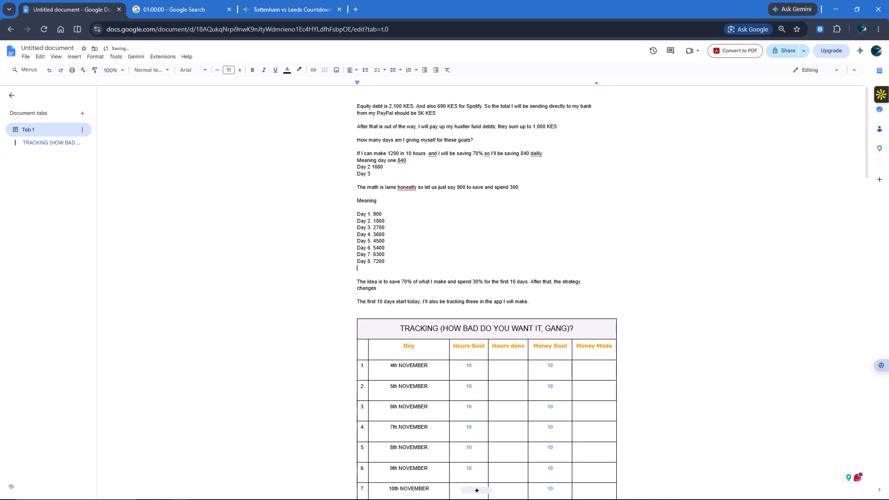
type("DAy")
key("space")
type("9.")
key("space")
type("8100")
key("Return")
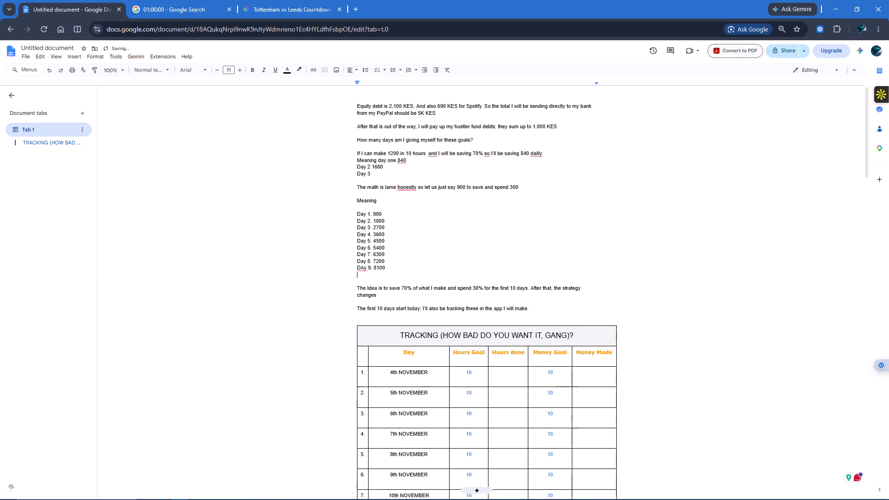
key("Up")
key("Right")
key("Delete")
key("a")
key("Down")
type("Day 10.")
key("space")
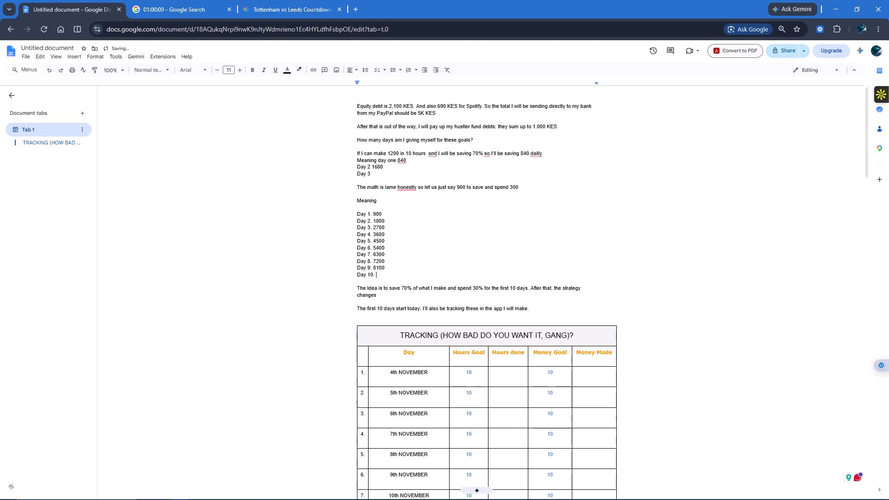
type("9000")
Insert a line reading "Based on this math" above the hustler fund paragraph, separated by a blank line from the PayPal total.
left_click(486, 208)
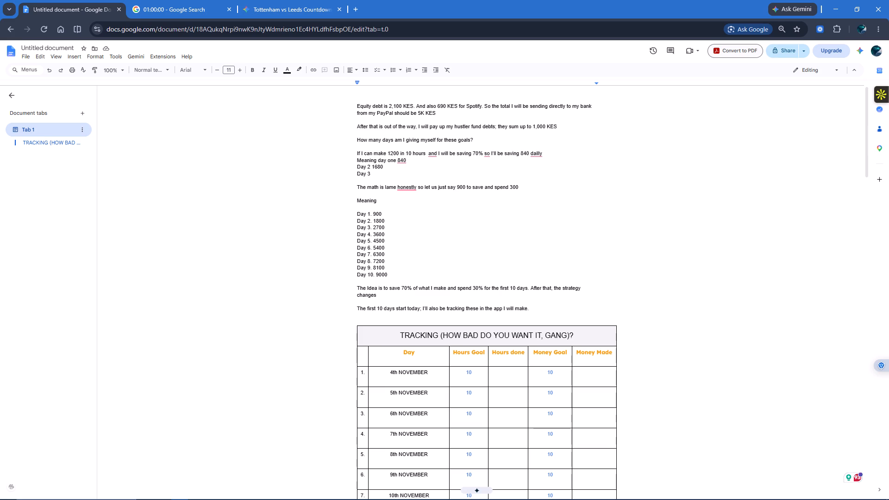
left_click(463, 235)
key("Up")
key("Up")
key("Up")
key("Up")
key("Up")
key("Up")
key("Up")
key("Up")
key("Up")
key("Up")
key("Up")
key("Up")
key("Up")
key("Up")
key("Up")
key("Up")
key("Up")
type("Based on this math")
key("space")
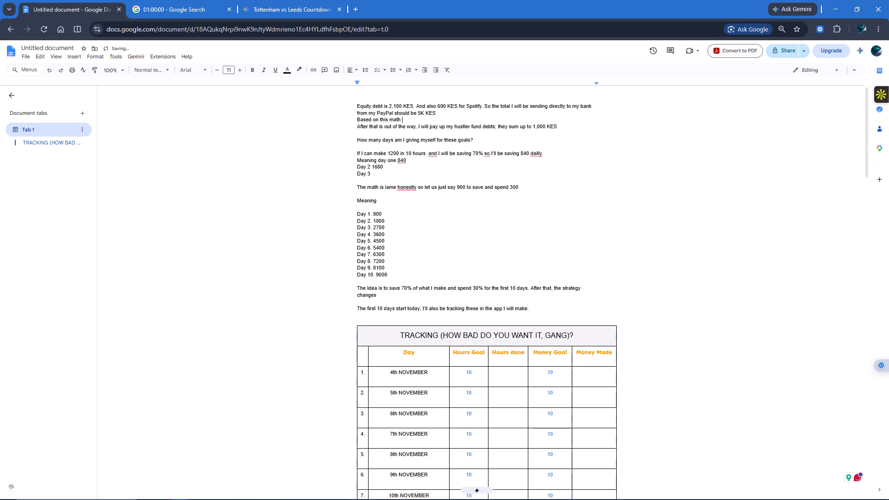
key("ctrl+Left")
key("ctrl+Left")
key("ctrl+Left")
key("ctrl+Left")
key("Return")
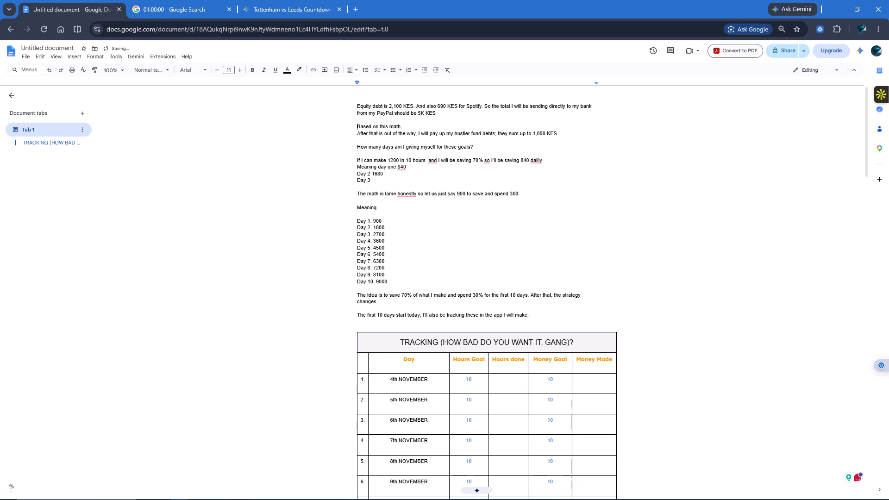
Continue the "Based on this math" line with ", I should be done with my equity on the 9th of november.".
key("ctrl+Right")
key("ctrl+Right")
key("ctrl+Right")
key("ctrl+Right")
key("BackSpace")
type(", I should clear")
key("space")
key("ctrl+BackSpace")
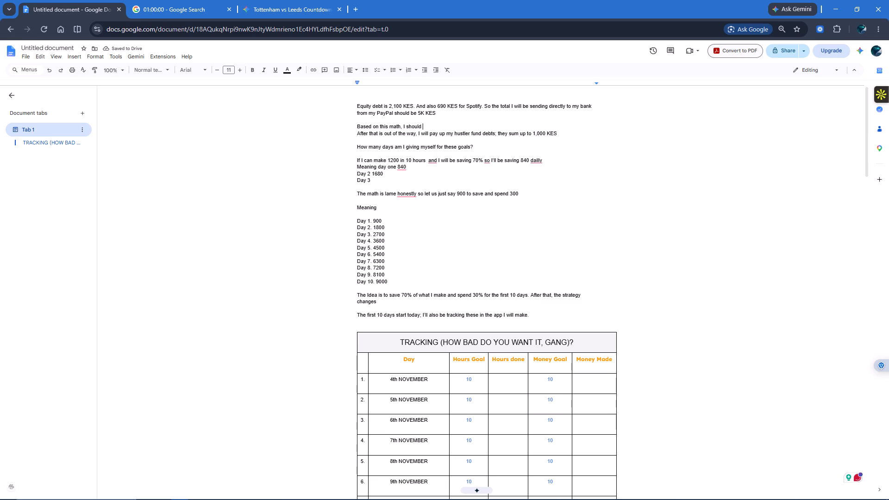
type("be done with my equity")
key("space")
type("on")
key("space")
type("the 9th of november")
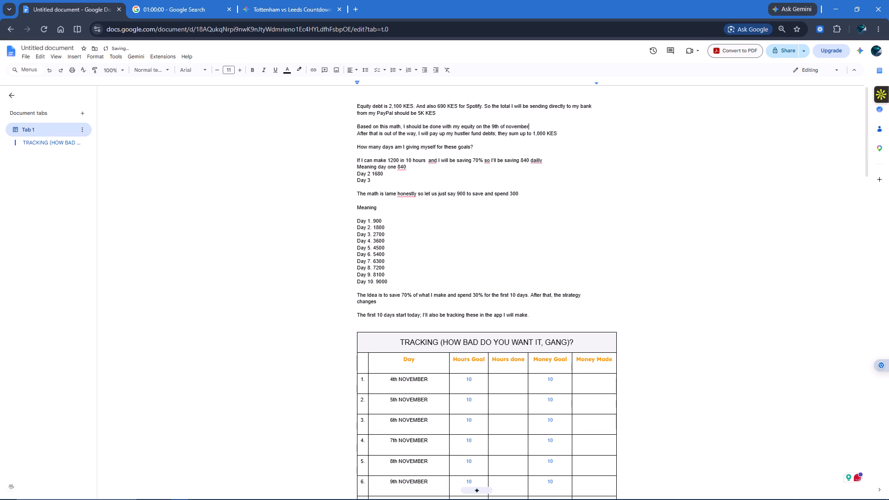
key("period")
Start a new paragraph reading "Or I could like" below the equity date line, separated from it by a blank line.
key("Return")
key("Return")
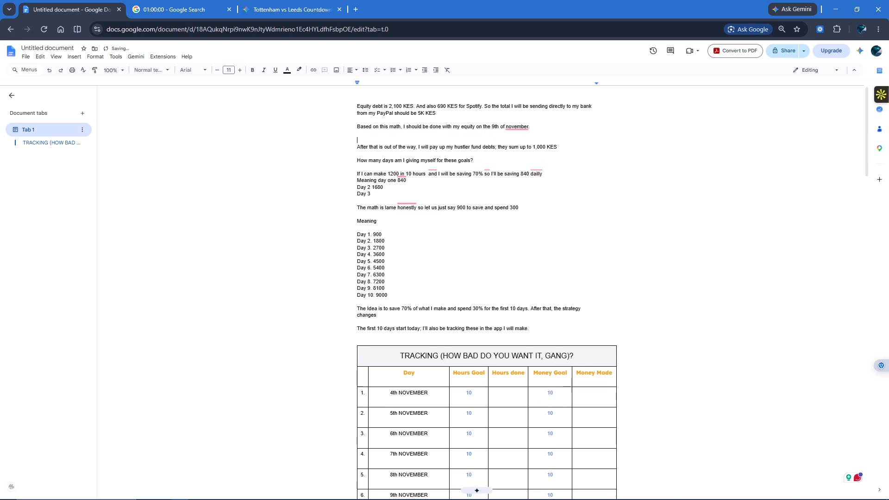
type("Or I could")
key("space")
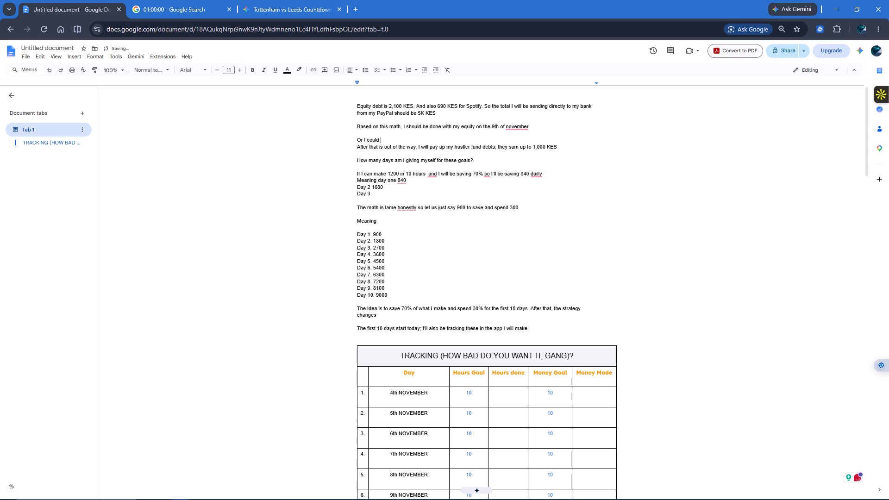
type("like")
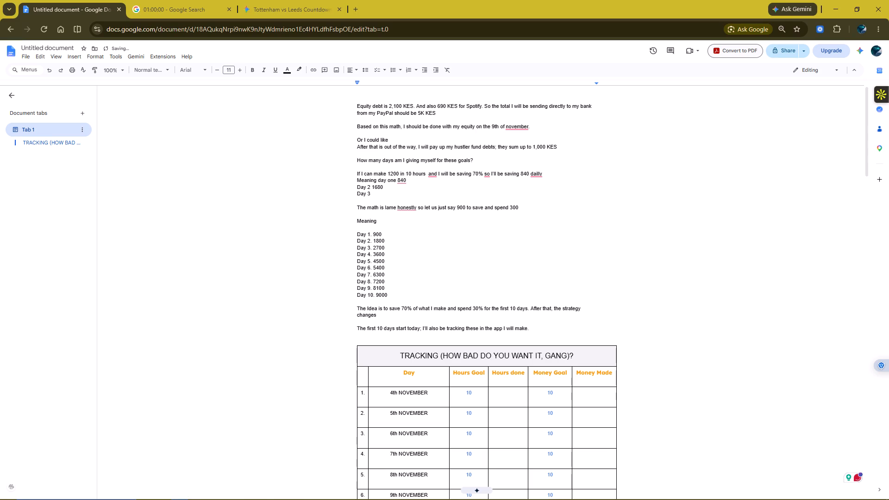
left_click(457, 220)
left_click(410, 143)
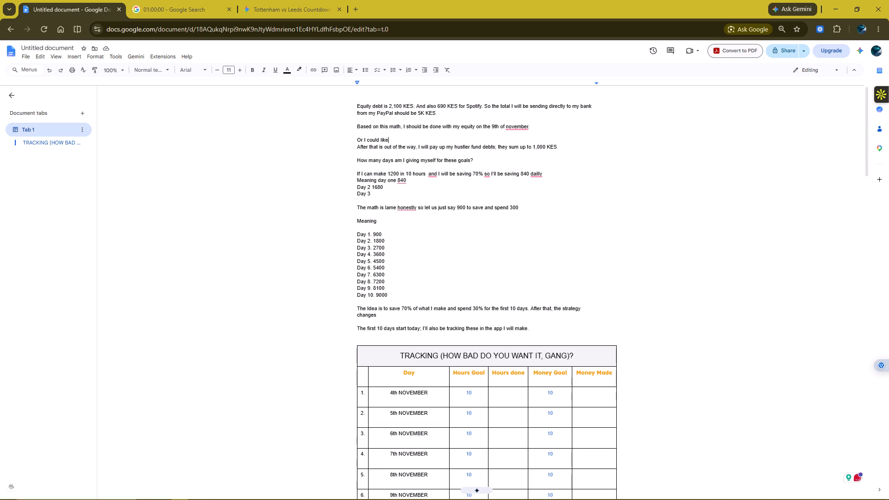
Switch from the document to another open application window.
key("alt+Tab")
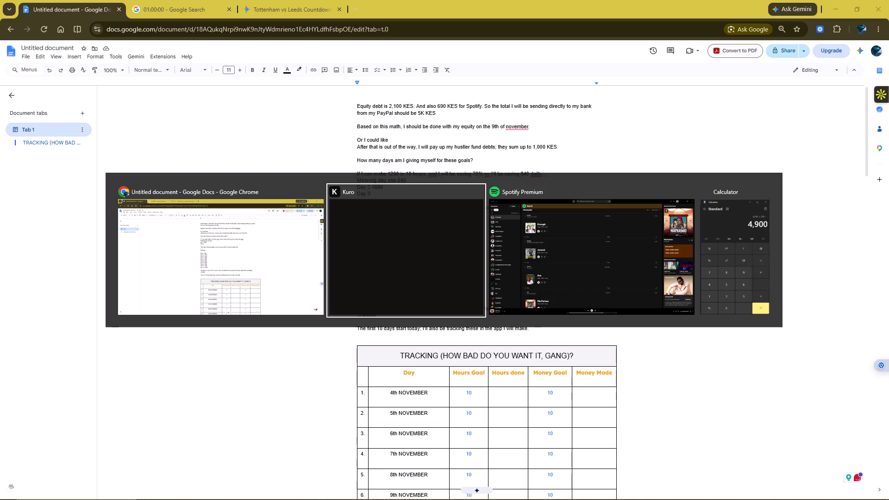
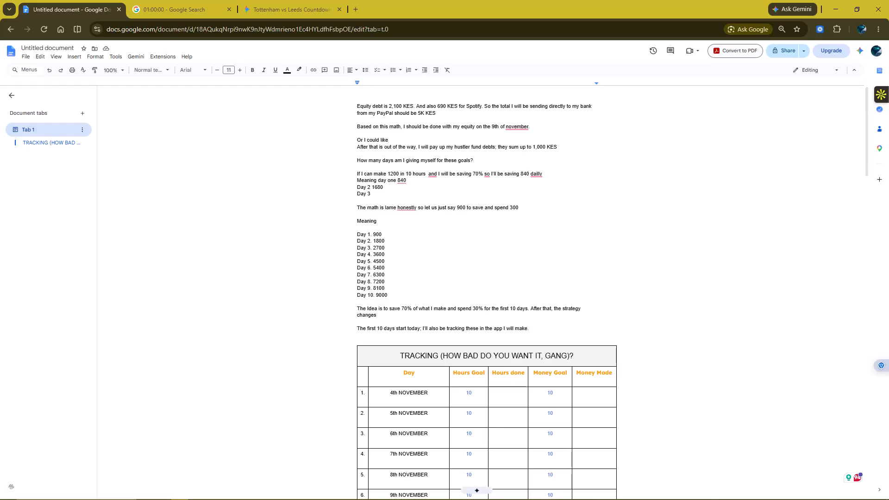
Continue the "Or I could like" line with "pay the debts in like half and half".
key("space")
type("pay the debts in like")
key("space")
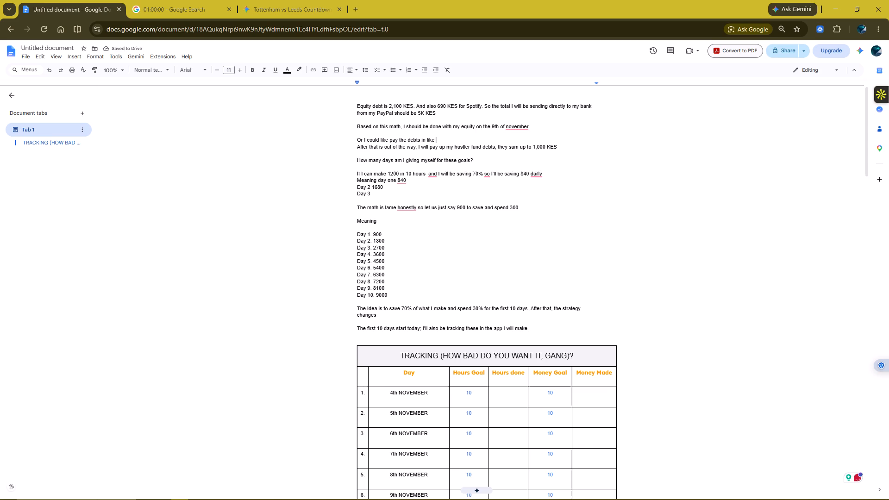
type("half and half")
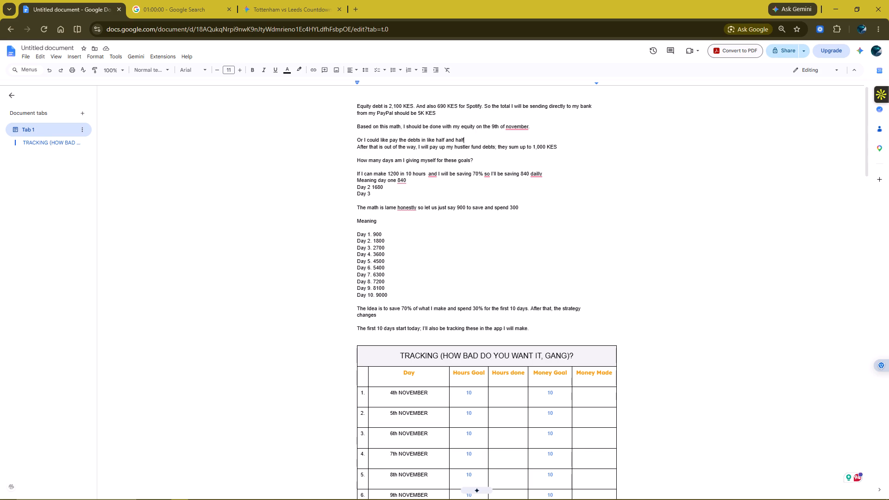
Add the sentence "I lowkey could get the debts in the assending order meaning I will start off by paying off my hustler fund".
type(". I lowkey could get the")
key("space")
type("debts n")
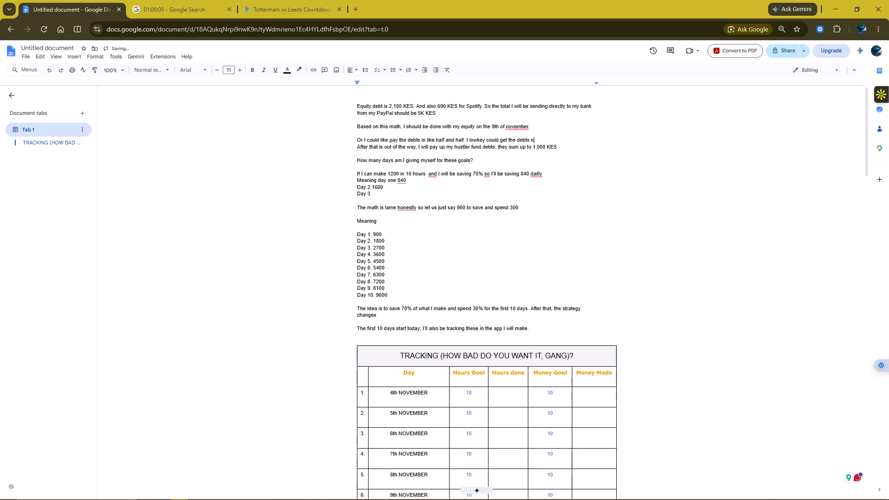
key("BackSpace")
type("in the")
key("space")
type("assending order meaning I will satrt off")
key("space")
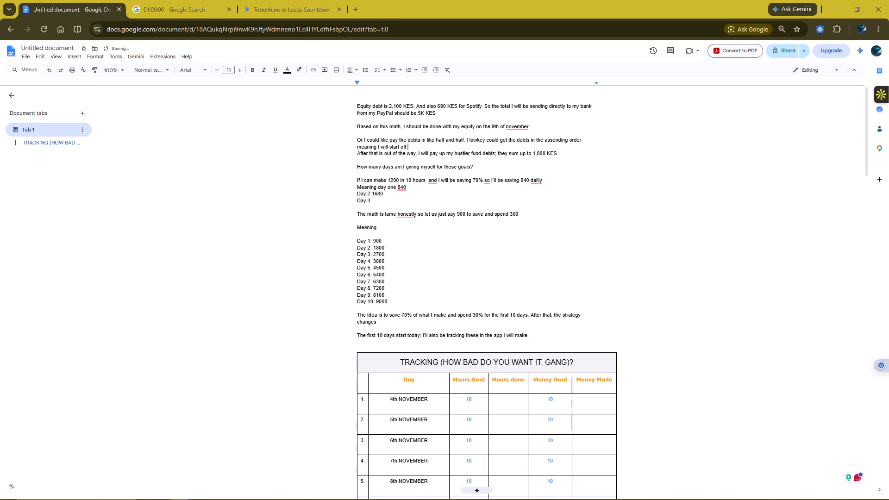
type("by paying off my hustler fund")
key("space")
type("in")
key("space")
key("BackSpace")
key("BackSpace")
key("BackSpace")
Start a debt list below that paragraph, after a blank line, with the entry "Debt number 1. 105".
key("Return")
key("Return")
type("Debt")
key("space")
type("number 1.")
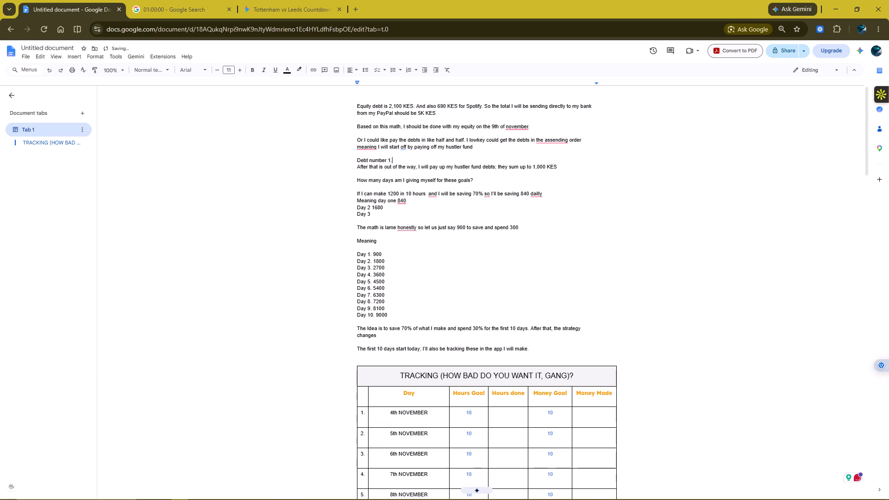
key("Return")
key("BackSpace")
key("ctrl+Left")
key("ctrl+Left")
key("ctrl+Left")
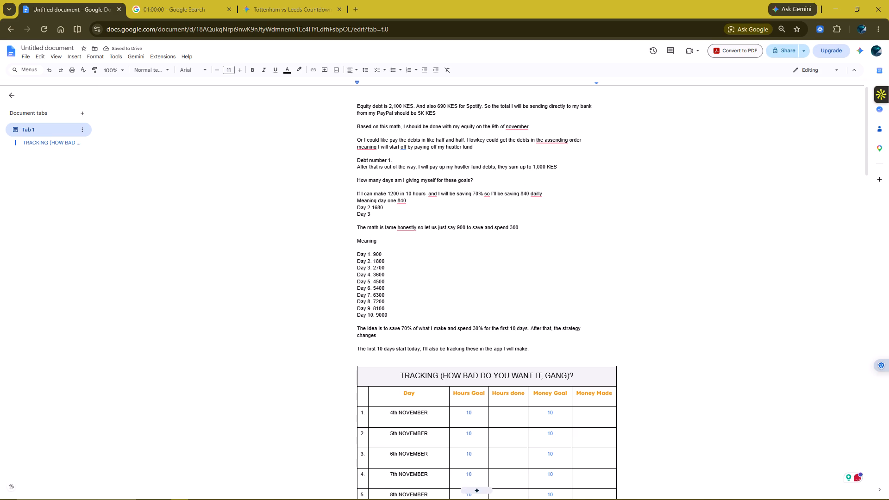
key("ctrl+Right")
key("ctrl+Right")
key("Right")
key("space")
type("105")
Add the entry "Debt number 2. 890" on a new line of the debt list.
key("Return")
type("Debt number")
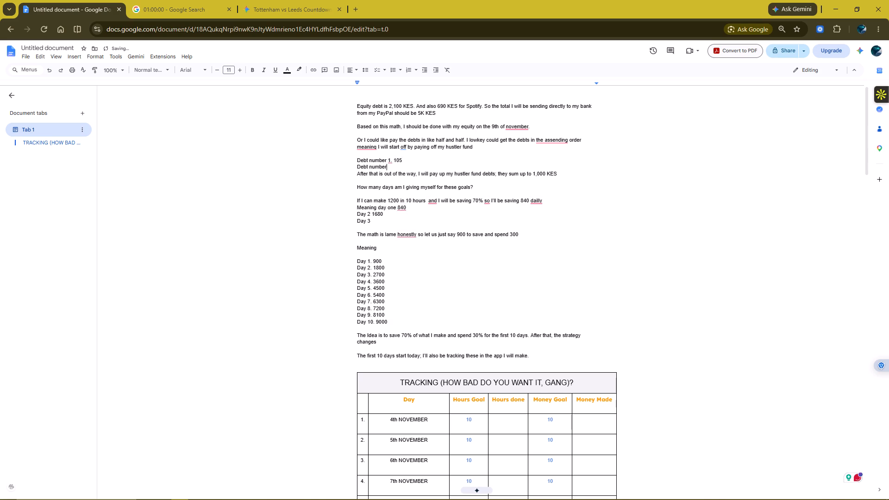
key("space")
type("2.")
key("space")
key("9")
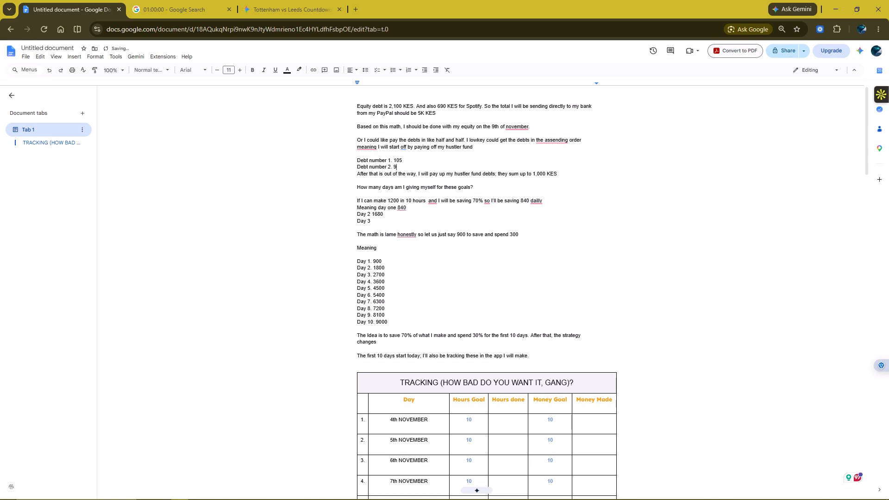
key("BackSpace")
key("8")
type("90")
Add the entry "Debt number 3. 2100" on a new line of the debt list.
key("Return")
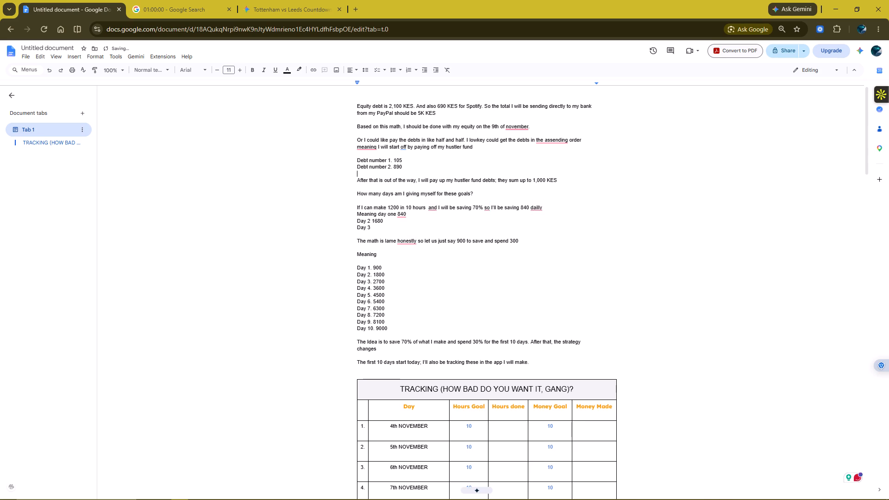
type("Debt number")
key("space")
type("3.")
key("space")
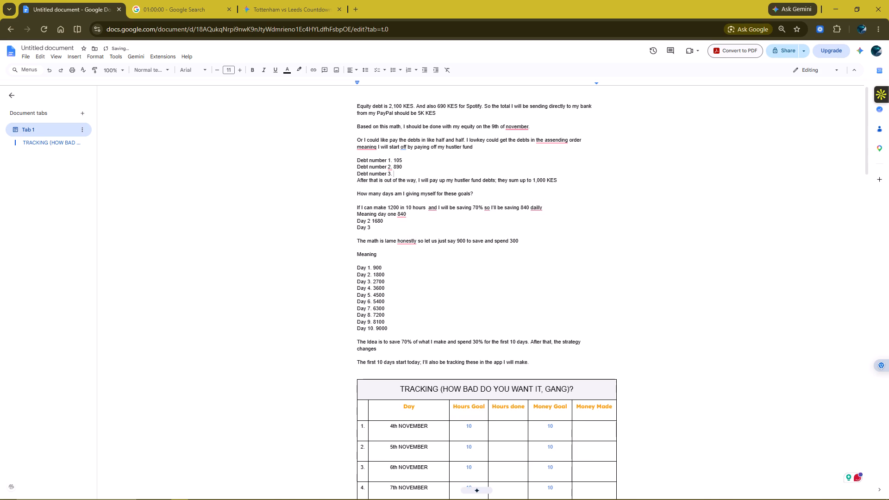
type("2100")
Add the entry "Not debt number 4. 2100" on a new line below debt number 3.
key("Return")
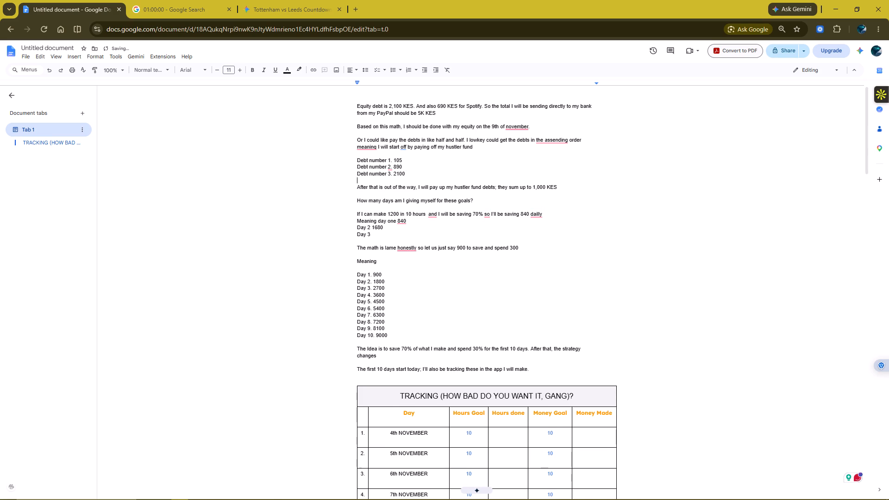
type("Not debt number")
key("space")
type("4.")
key("space")
type("2100")
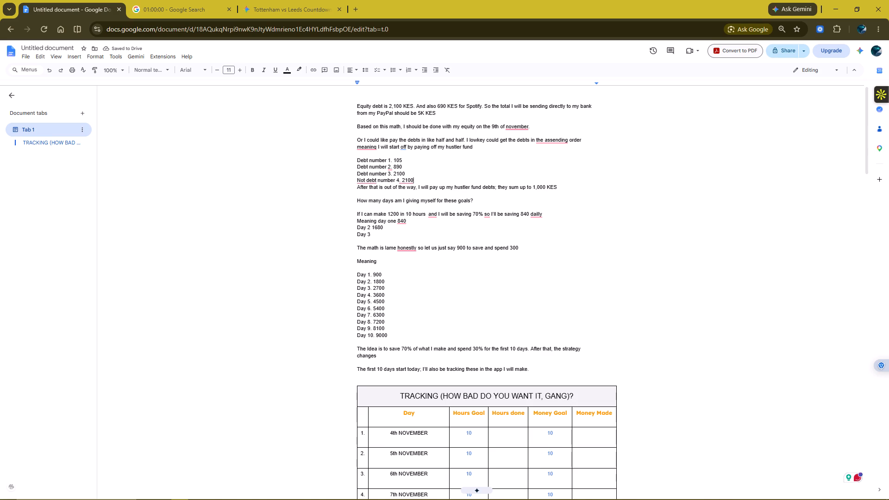
Append "equity debt" to the debt number 3 line and "equity saving" to the fourth entry, with a new line below it.
key("Up")
key("space")
type("e")
type("quity debt")
key("Down")
key("space")
type("equity saving")
key("Return")
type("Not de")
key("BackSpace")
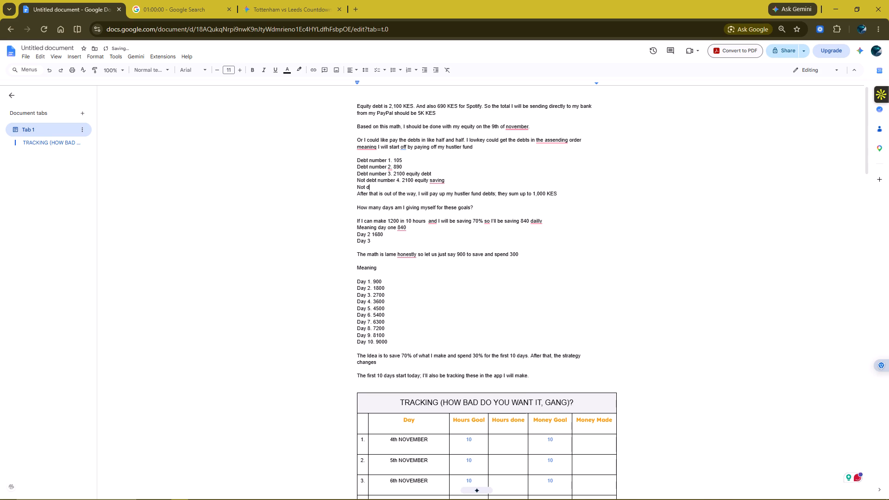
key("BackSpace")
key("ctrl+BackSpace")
Relabel the "Not debt number 4" entry as "Savings number 1".
key("Up")
key("ctrl+Delete")
type("Savings number")
key("space")
key("ctrl+Delete")
key("ctrl+Delete")
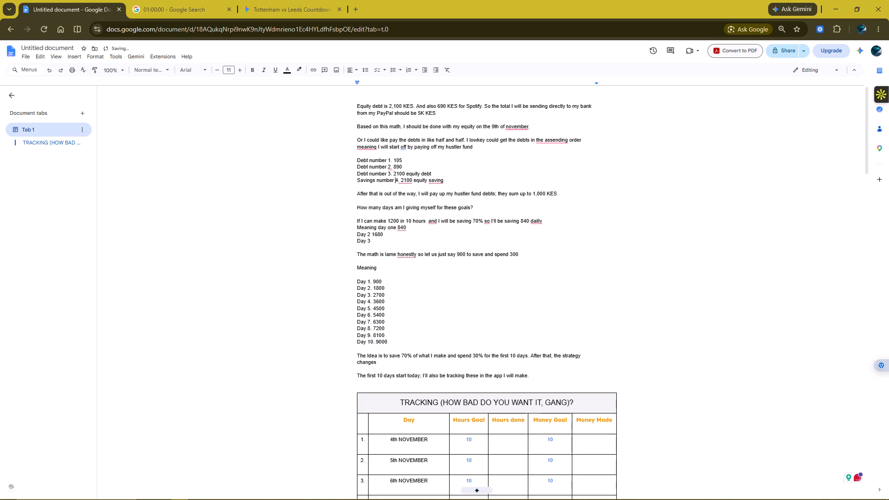
key("Delete")
key("1")
Insert a blank line between the debt entries and the "Savings number 1" line.
key("ctrl+Left")
key("ctrl+Left")
key("ctrl+Left")
key("Return")
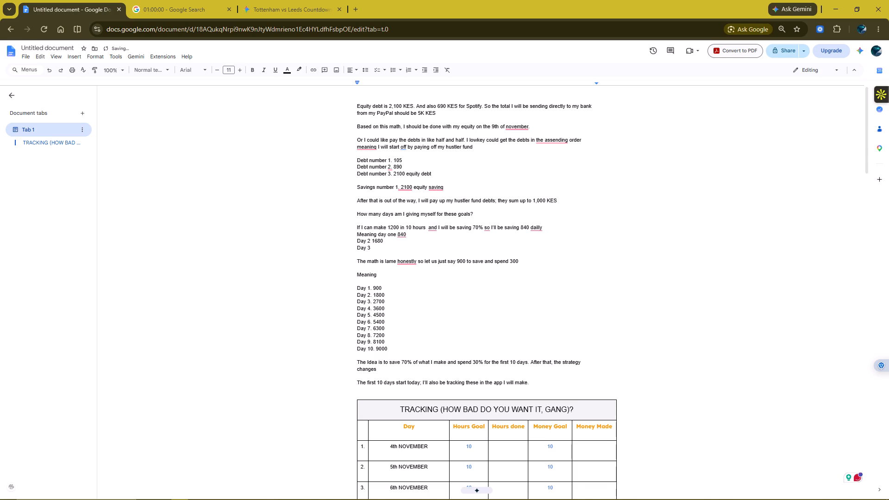
Add the entry "Savings number 2. 800 equity" below savings number 1, followed by a blank line.
key("Down")
type("Savings numne")
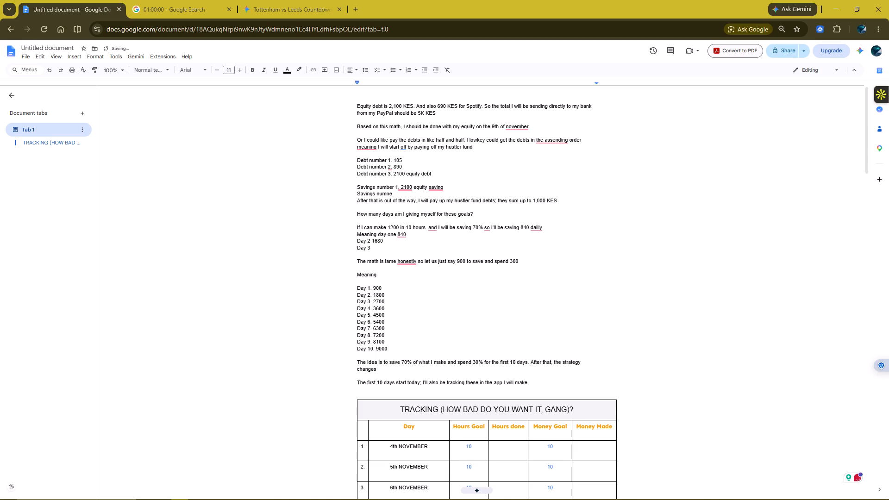
key("BackSpace")
key("BackSpace")
type("ber")
key("space")
type("2.")
key("space")
type("800")
key("space")
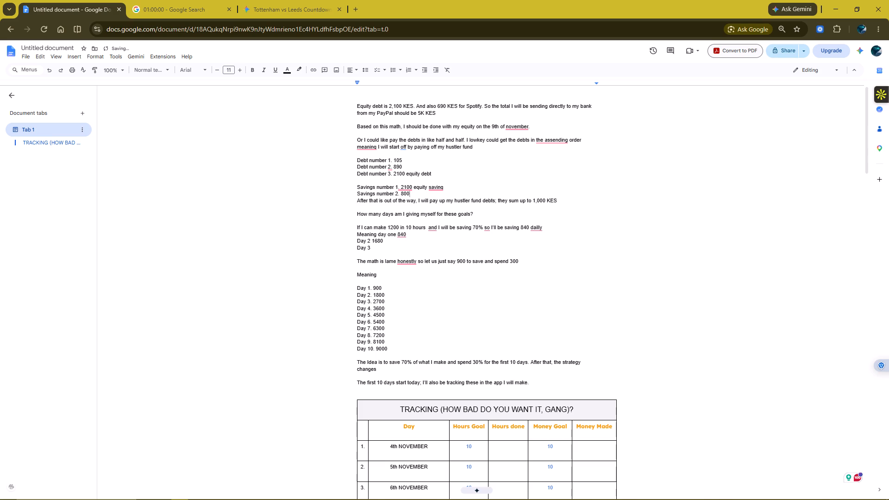
type("equity")
key("Return")
key("Return")
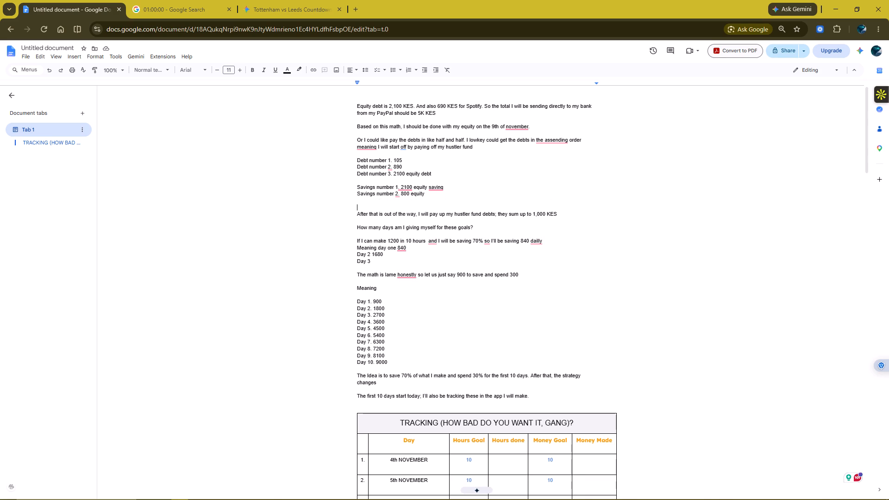
Write "How much will all of that be by then and how much will I have in each of my accounts?" below the savings entries.
type("How much will all of that be b")
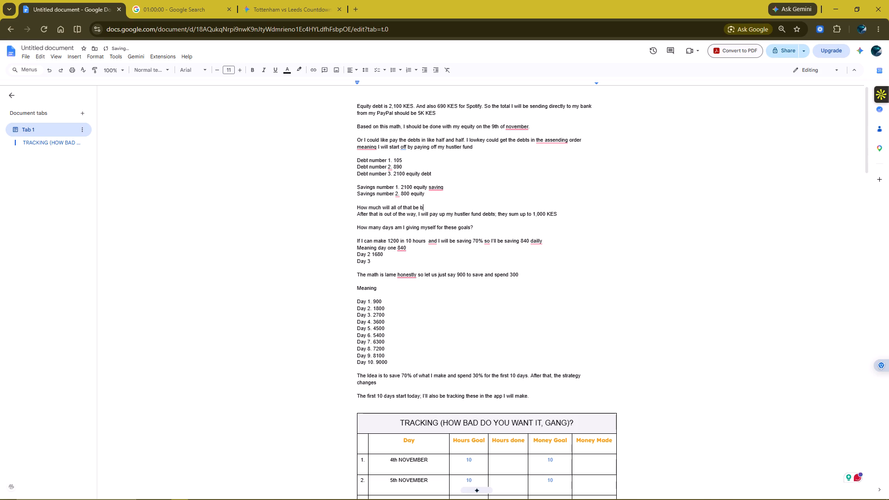
type("y")
key("space")
type("then and")
key("space")
type("how much will I have in")
key("space")
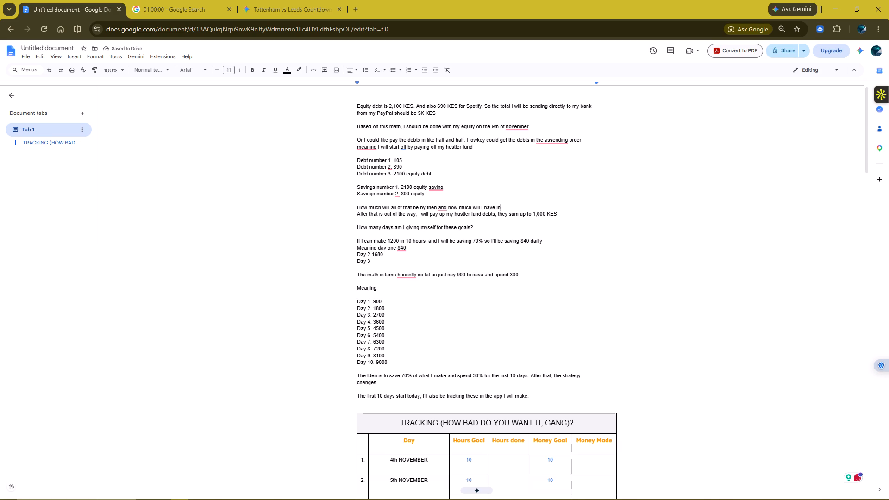
type("each of my ac")
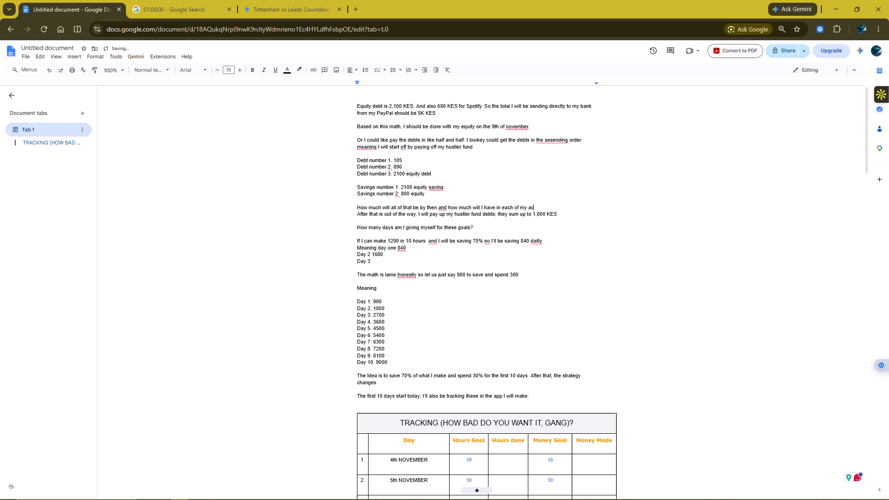
type("counts?")
key("Return")
key("Return")
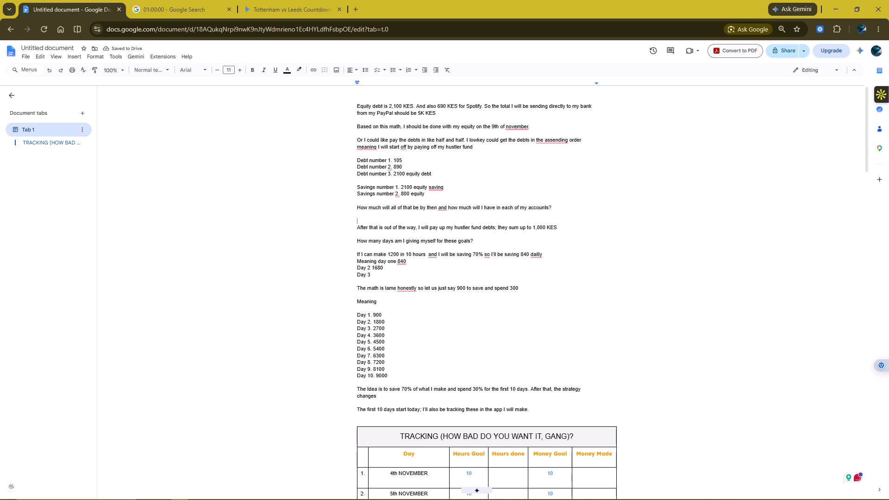
Begin the answer below the accounts question with "I will be having", followed by a blank line.
type("I will be haveing")
key("space")
key("Return")
key("Return")
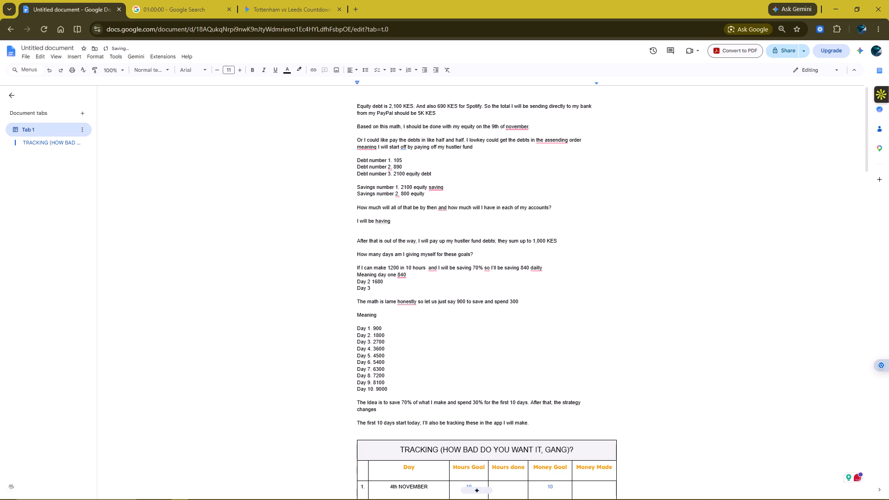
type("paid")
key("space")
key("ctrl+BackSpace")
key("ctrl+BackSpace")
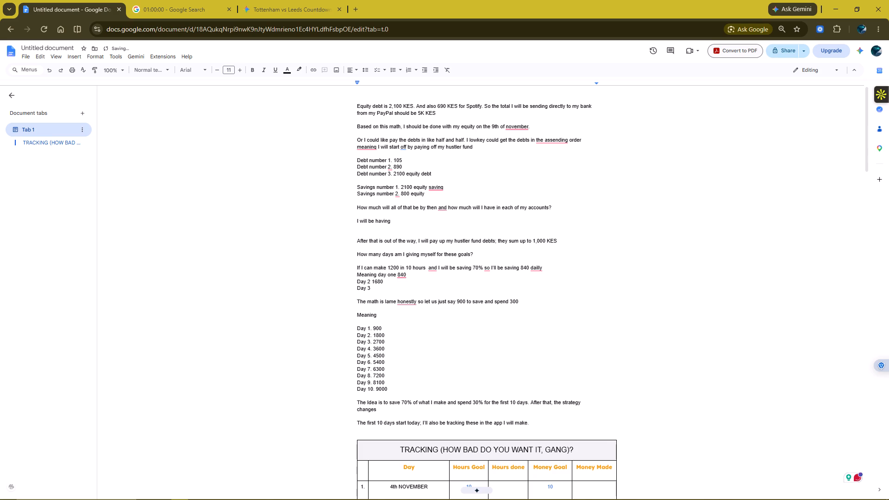
Append "- hustler fund of 100 paid in full and hustler fund of 890 paid partially" to the "Day 1. 900" line.
left_click(389, 327)
key("space")
key("minus")
key("space")
type("hustler fund")
key("space")
type("of 100 pain")
key("Delete")
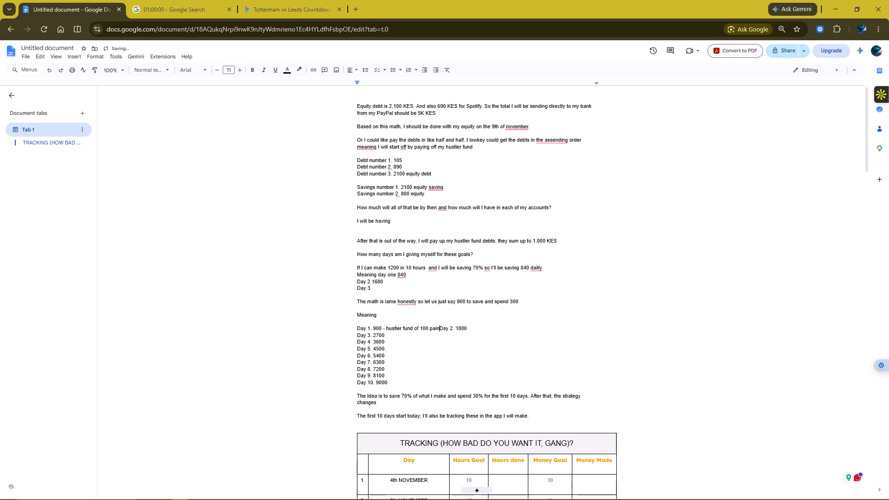
key("BackSpace")
key("ctrl+z")
key("ctrl+z")
key("BackSpace")
type("d in full and")
key("space")
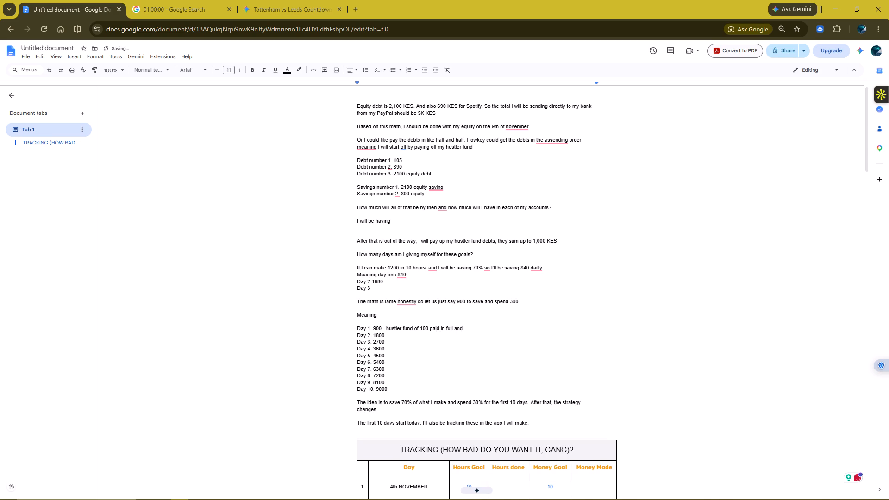
type("hustler fung")
key("BackSpace")
type("d o")
type("f")
key("space")
type("890 paid partially")
Append "- hustler fund of 890 paid in full and equity debt paid partially" to the "Day 2. 1800" line.
key("Down")
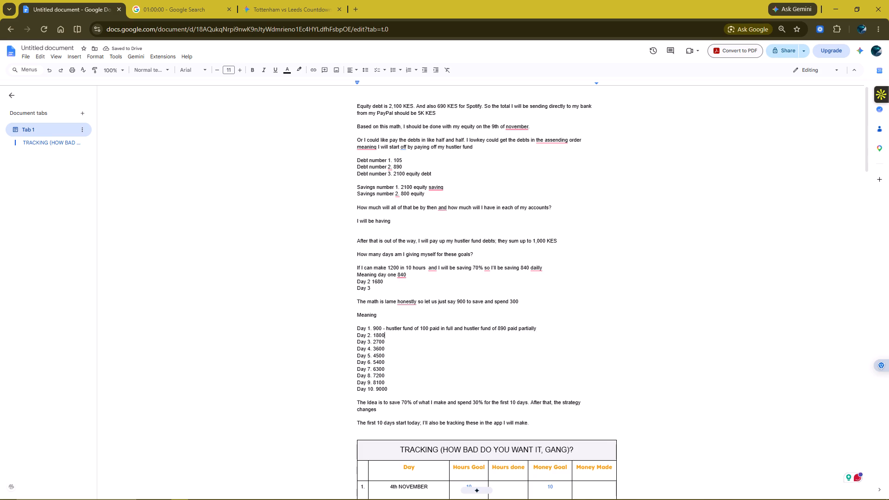
key("space")
type("-")
key("space")
type("hustler fund of")
key("space")
type("890 paid in full and")
key("space")
key("e")
type("quity debt paid partially")
key("Return")
key("BackSpace")
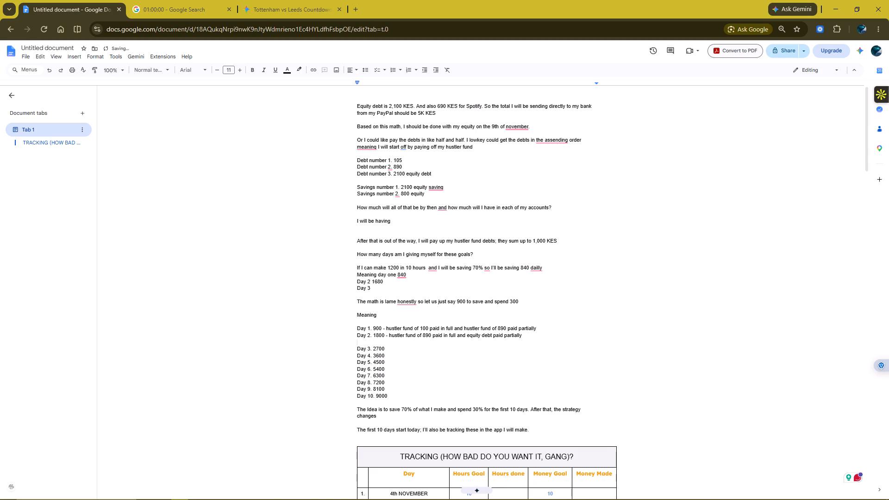
Append ". Should be cleared by day one" to the debt number 1 line and "Should be cleared by day 2" to debt number 2.
left_click(416, 160)
type(". Should be cleared by day one")
key("Down")
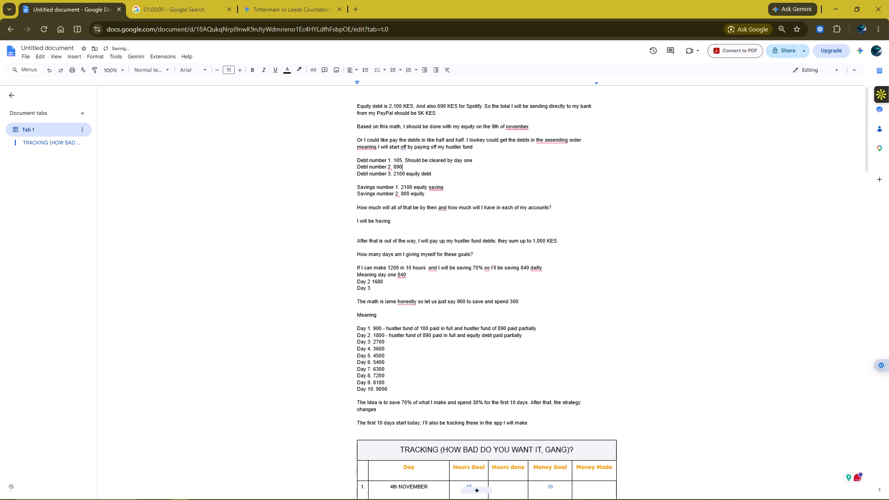
key("space")
type("Should be cleared by")
key("space")
type("day 2")
key("Down")
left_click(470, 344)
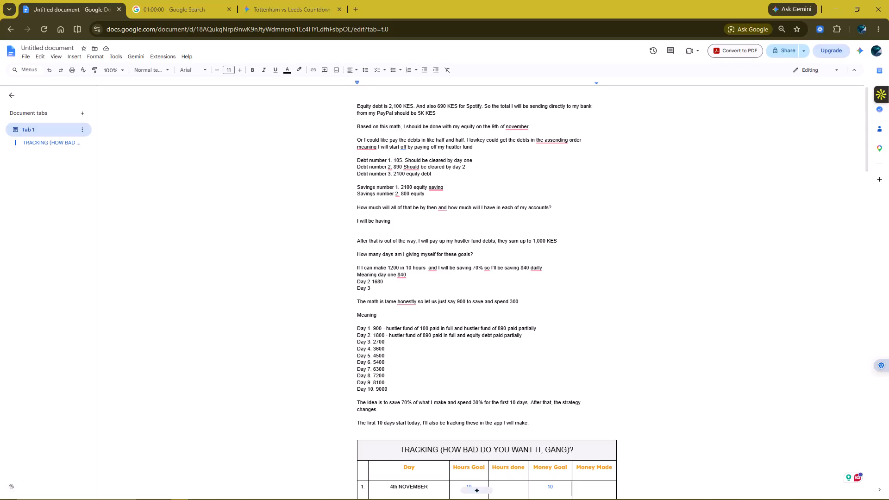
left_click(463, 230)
Below the Day 10 line, leave blank space and add a calculation line reading "Day one 900- 105= 795".
left_click(420, 397)
key("Return")
key("Return")
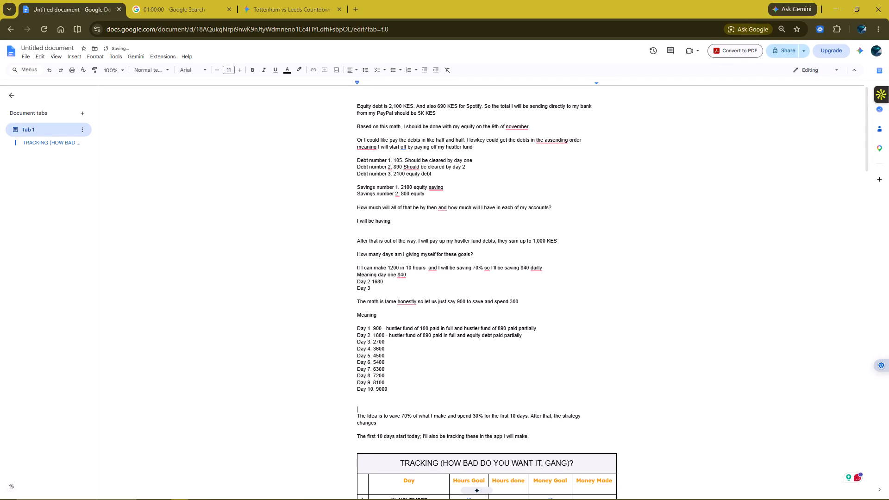
type("Day one 1")
key("BackSpace")
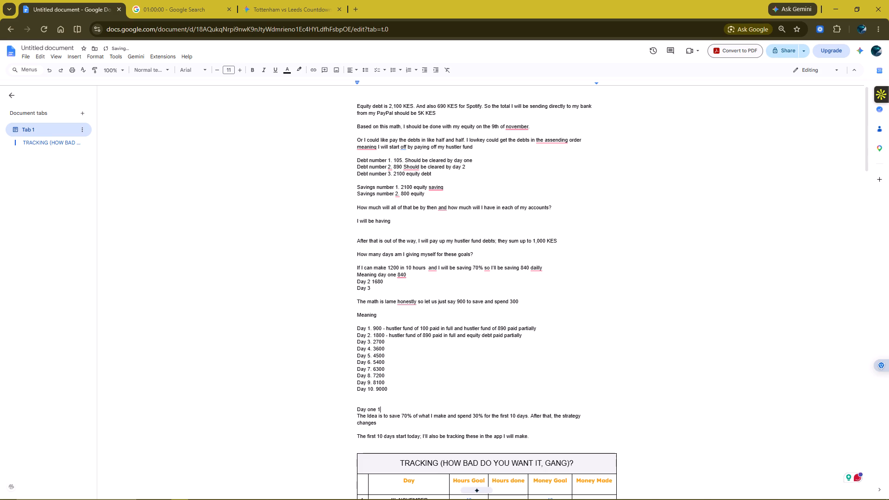
type("900-")
key("space")
type("105")
type("=")
key("space")
key("7")
type("95")
Extend the "Day one" calculation with "-890 = -105" and start a new line below it.
key("space")
key("minus")
type("890 =")
key("space")
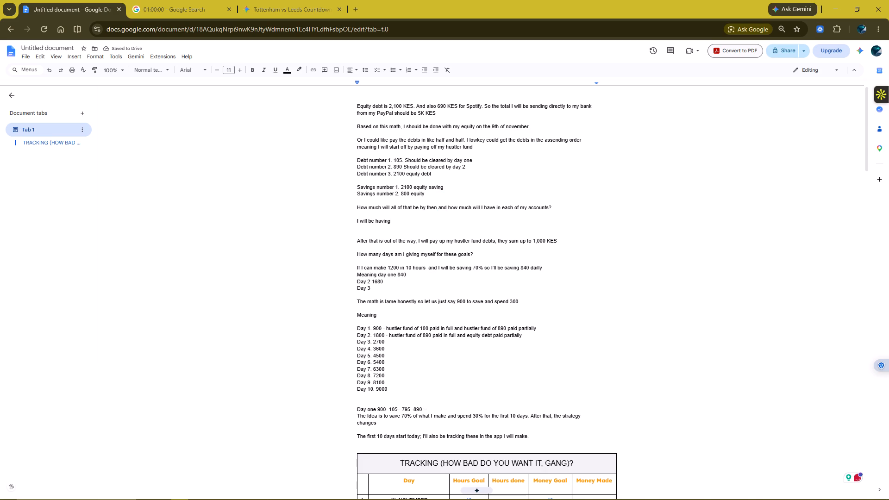
key("minus")
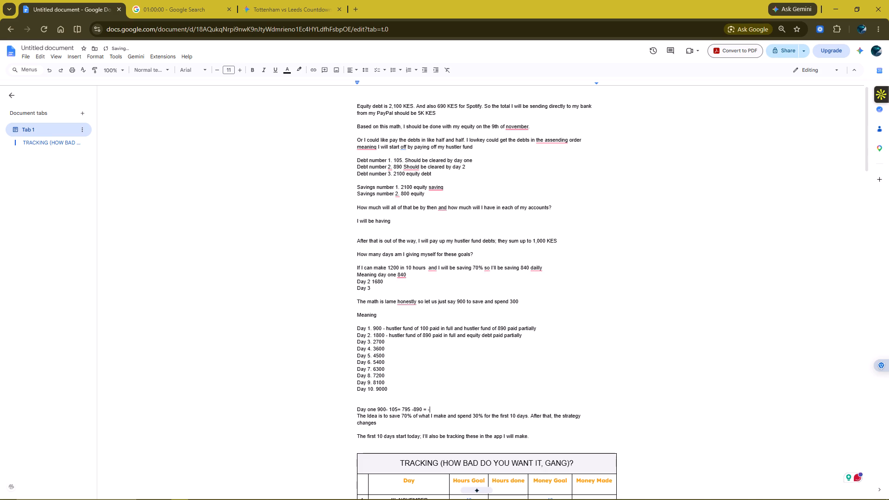
type("105")
key("Return")
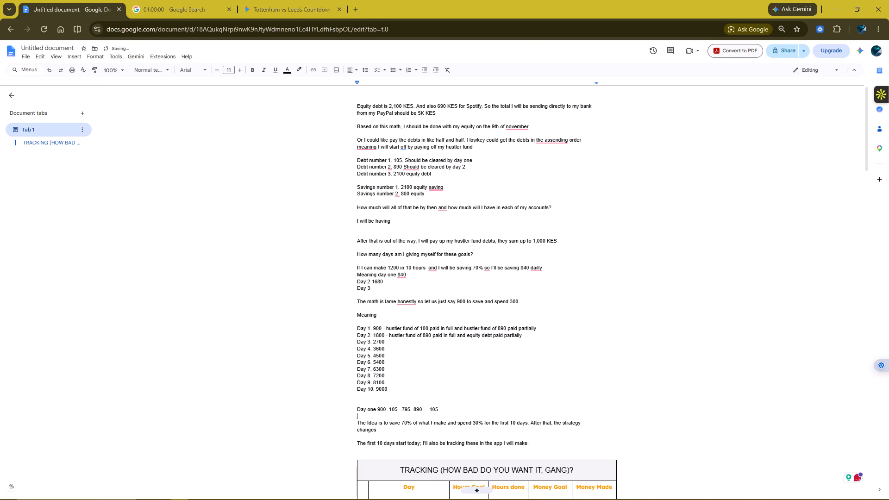
Write "-105+ 900= 795 -2100 =" on the line below the "Day one" calculation.
type("-105+")
key("space")
type("900=")
key("space")
type("795")
key("space")
type("-2100")
key("space")
type("=")
key("space")
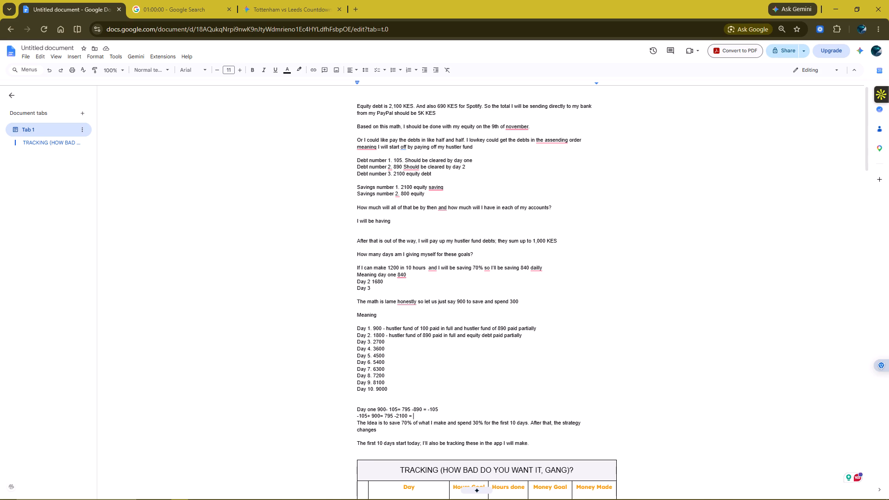
Correct the "Day one" calculation's final result and the second line's opening amount to -95.
left_click(447, 408)
key("Left")
key("BackSpace")
key("BackSpace")
key("9")
key("Right")
key("Right")
key("Right")
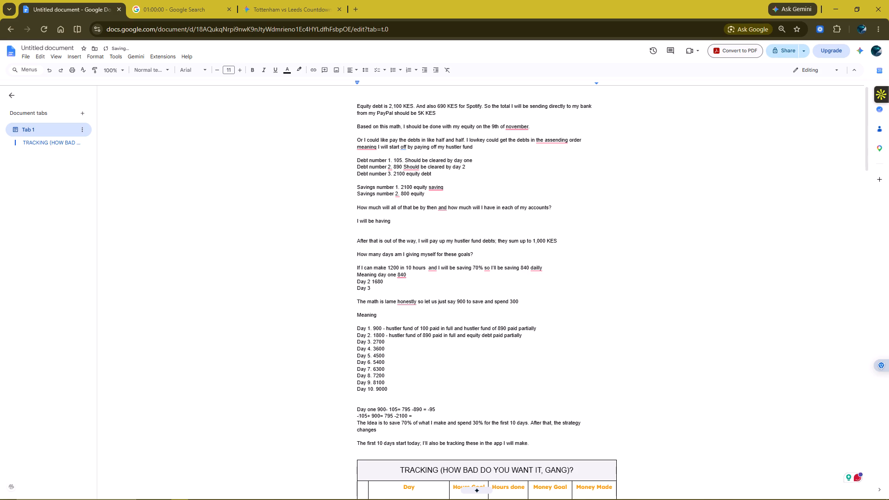
key("Delete")
key("Delete")
key("9")
Correct the result of "-95+ 900=" on the second calculation line to 805.
key("Right")
key("Right")
key("Right")
key("Right")
key("Right")
key("Right")
key("Right")
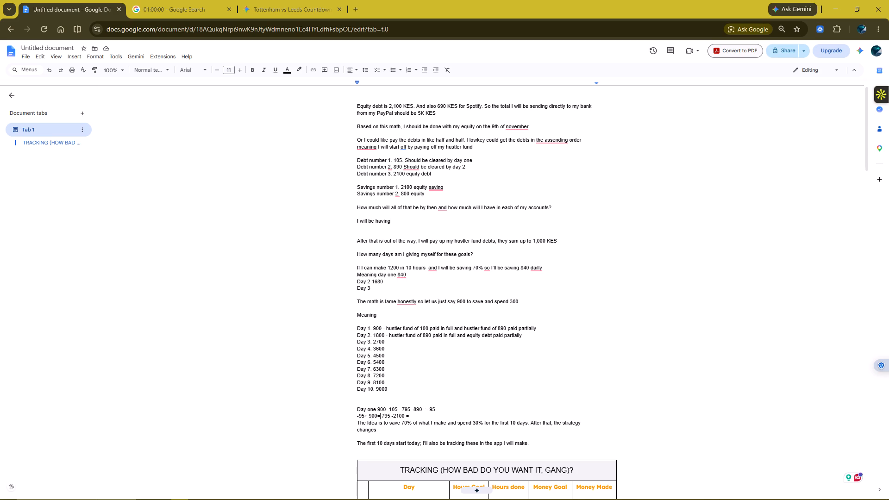
key("Delete")
key("Delete")
type("80")
Enter 1295 as the result after "805 -2100 =" at the end of the second calculation line.
key("Right")
key("Right")
key("Right")
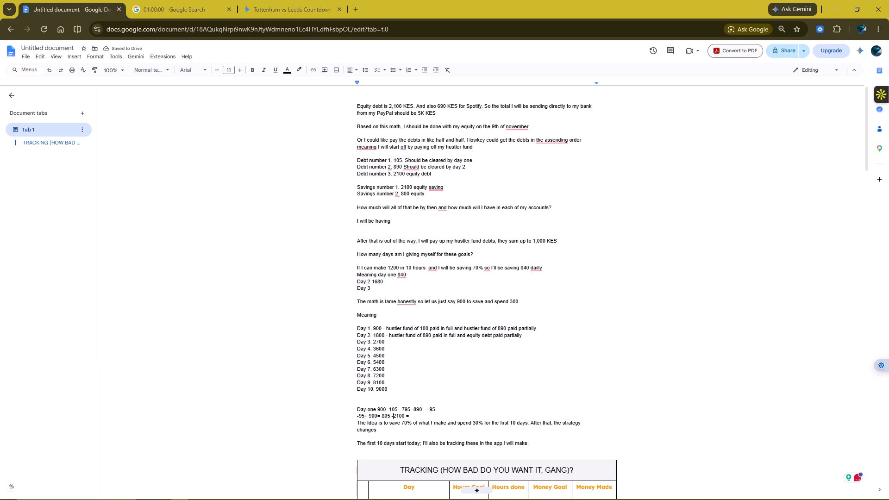
key("Right")
key("Right")
key("Right")
key("Right")
key("Right")
key("Right")
type("1295")
Add a minus sign before the 1295 result on the second calculation line.
left_click(441, 416)
key("Left")
key("Left")
key("Left")
key("Left")
key("minus")
Append "+ 900 = 395" after -1295 on the second calculation line.
key("Right")
key("Right")
key("Right")
key("Right")
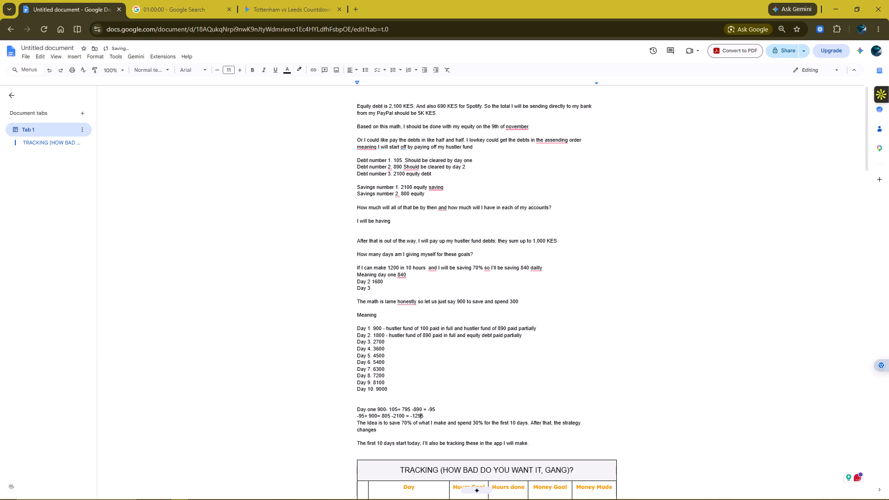
key("Right")
key("Left")
type("+ 900")
key("space")
type("=")
key("space")
type("395")
key("space")
Add a minus sign before the 395 result on the second calculation line.
key("Left")
key("Left")
key("Left")
key("Left")
key("minus")
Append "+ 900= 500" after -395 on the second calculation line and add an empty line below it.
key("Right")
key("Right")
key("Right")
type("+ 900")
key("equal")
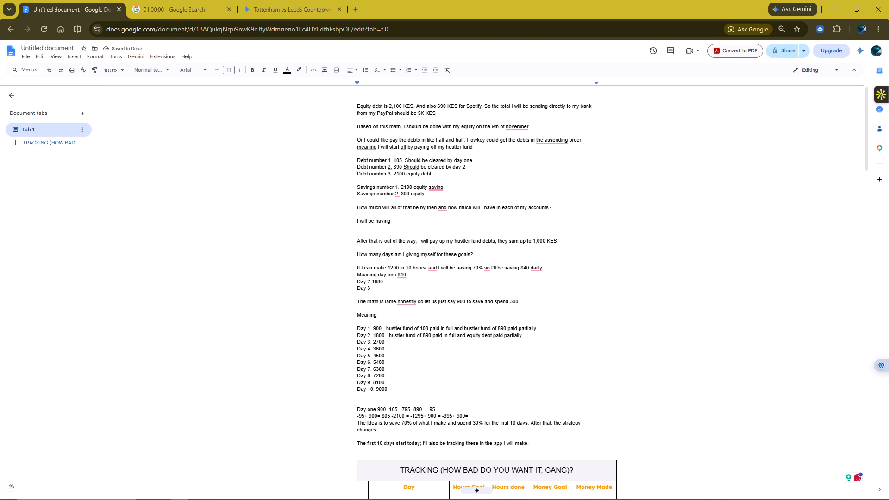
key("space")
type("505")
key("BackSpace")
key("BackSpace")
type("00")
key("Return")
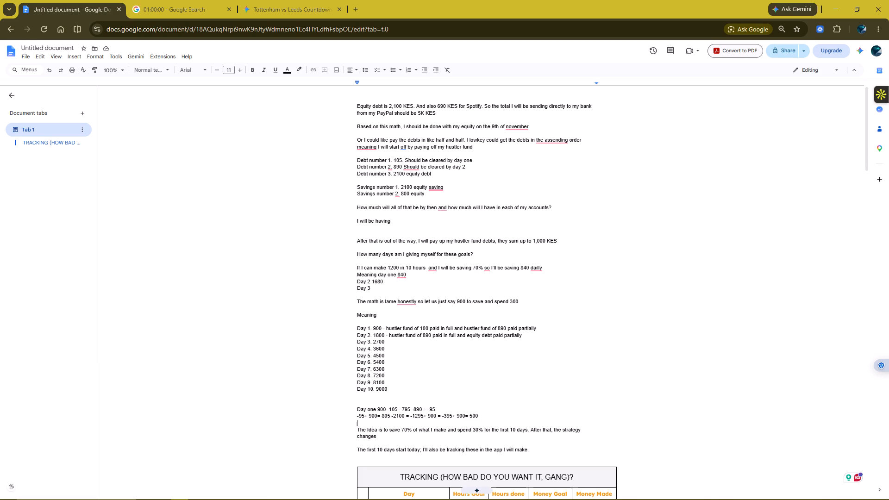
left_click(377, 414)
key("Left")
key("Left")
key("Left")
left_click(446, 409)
Append "should be cleared by day 4." to the Debt number 3 line.
left_click(452, 175)
key("space")
type("should be cleared by day 4")
key("period")
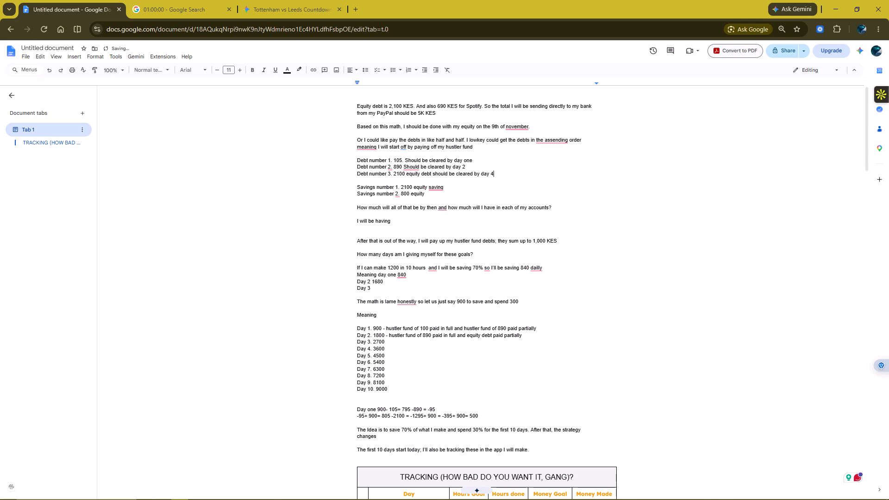
key("Down")
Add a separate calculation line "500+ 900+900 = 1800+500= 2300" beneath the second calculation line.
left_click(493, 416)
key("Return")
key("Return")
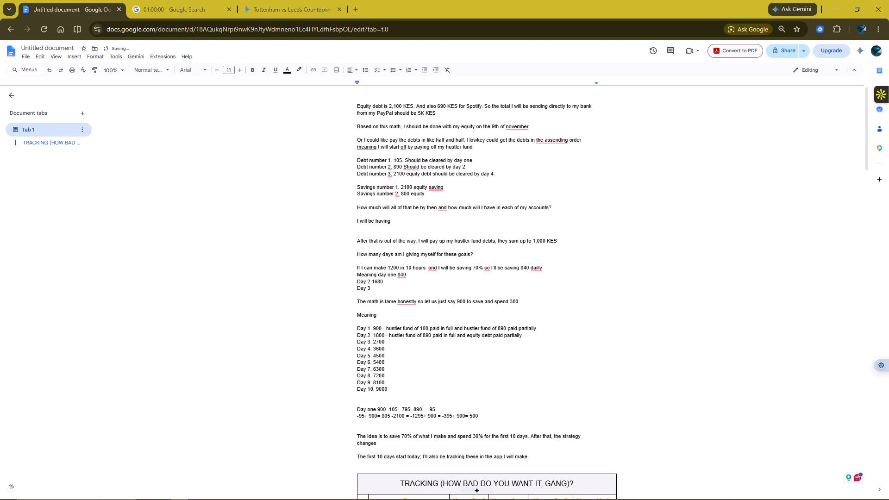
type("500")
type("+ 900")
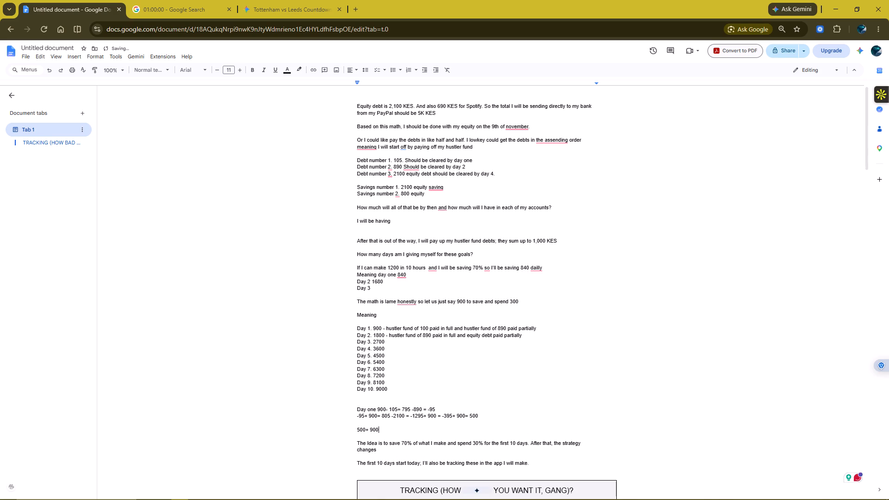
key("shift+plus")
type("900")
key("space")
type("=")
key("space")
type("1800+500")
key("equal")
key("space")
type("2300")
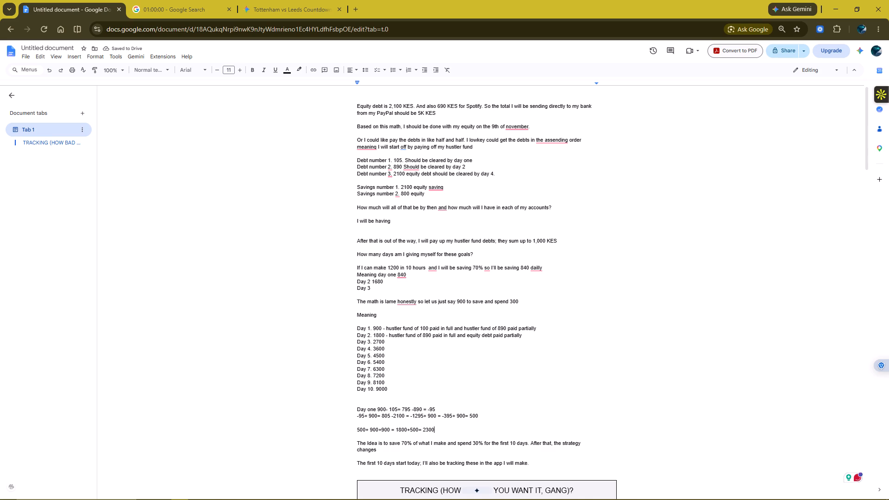
Append "Should be done saving by day 6" to the Savings number 1 line.
left_click(467, 188)
key("space")
type("Should be done saving by day 6")
Append ". Should be done saving by day 7" to the Savings number 2 line.
key("Down")
type(".")
key("space")
type("should be done saving by day 7")
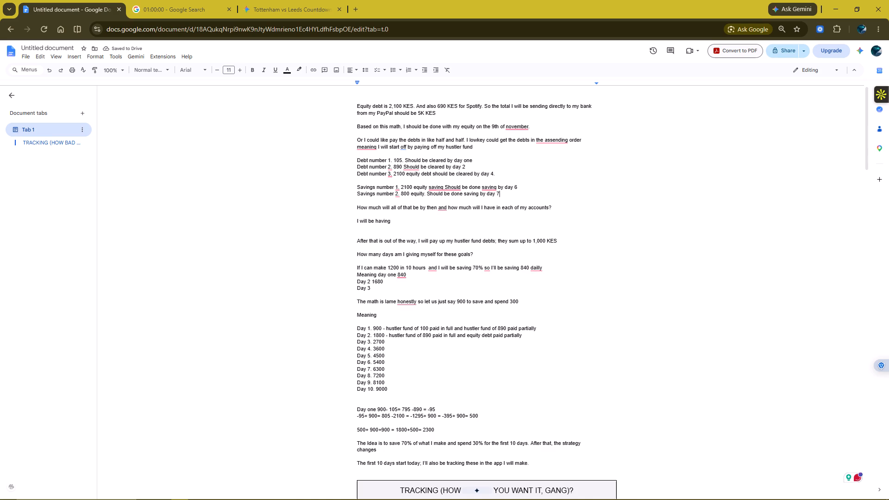
Delete all the calculation lines below the Day 10 entry, from "Day one 900- 105" through the 2300 result.
left_click_drag(446, 433, 358, 416)
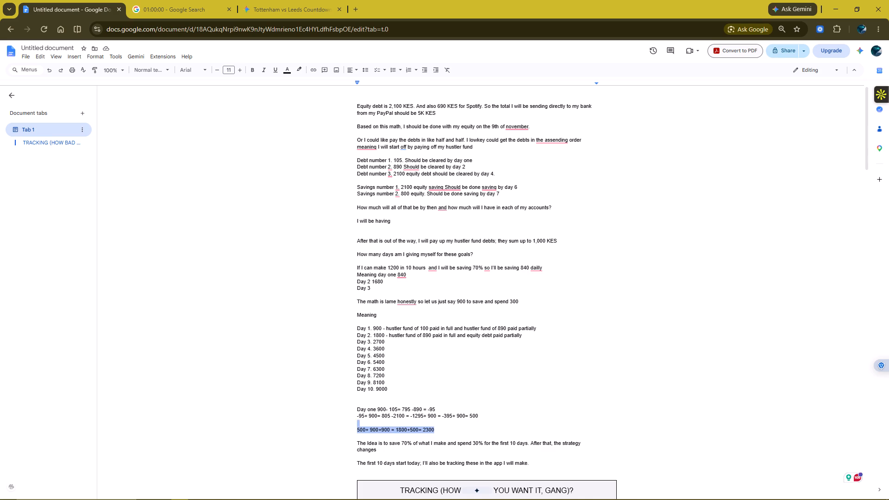
left_click_drag(358, 416, 348, 409)
key("BackSpace")
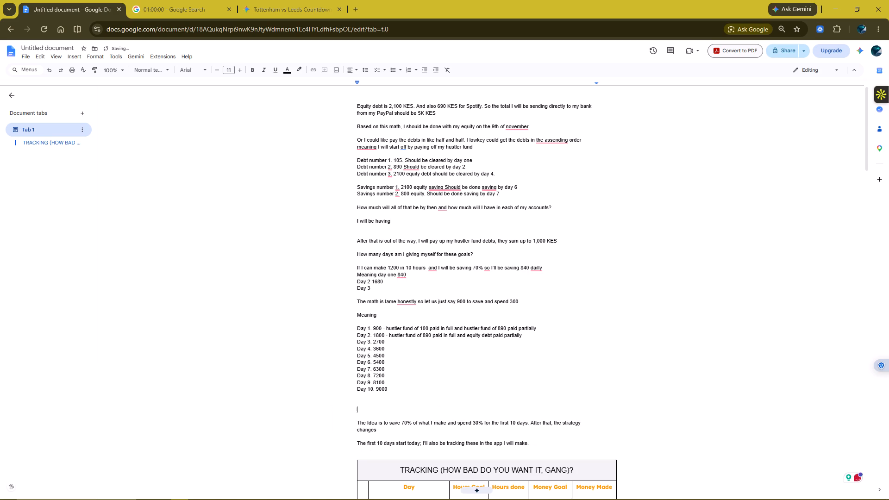
Write the calculation "6300-1000 = 5300-5000" in place of the deleted calculation lines.
key("6")
key("3")
type("00")
key("minus")
type("1000")
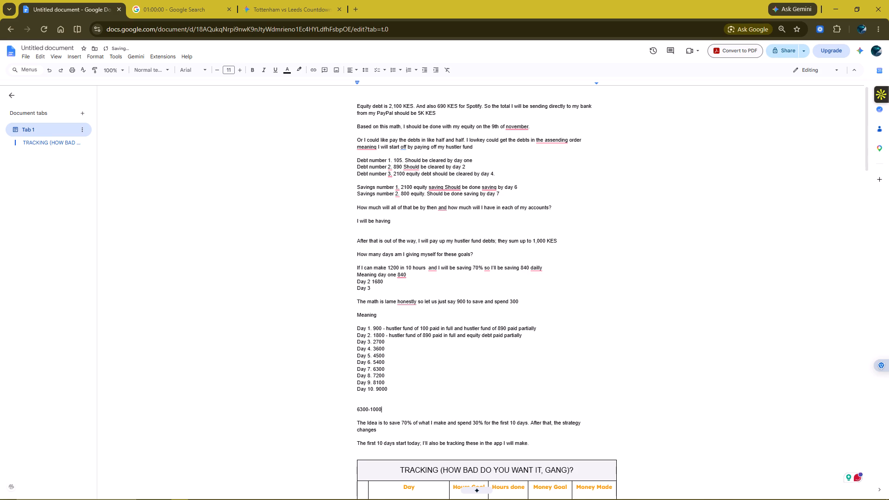
key("space")
type("=")
key("space")
type("5300")
key("minus")
key("2")
key("BackSpace")
type("5000")
Insert a blank line after the Day 7 entry in the day-by-day savings list.
left_click(389, 369)
key("Return")
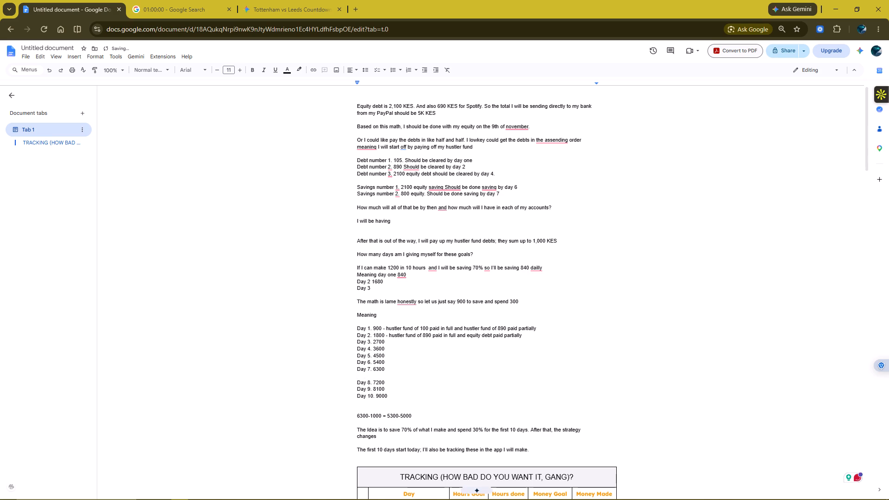
Insert three line breaks after the Savings number 2 line to make room for a new note.
left_click(511, 195)
key("Return")
key("Return")
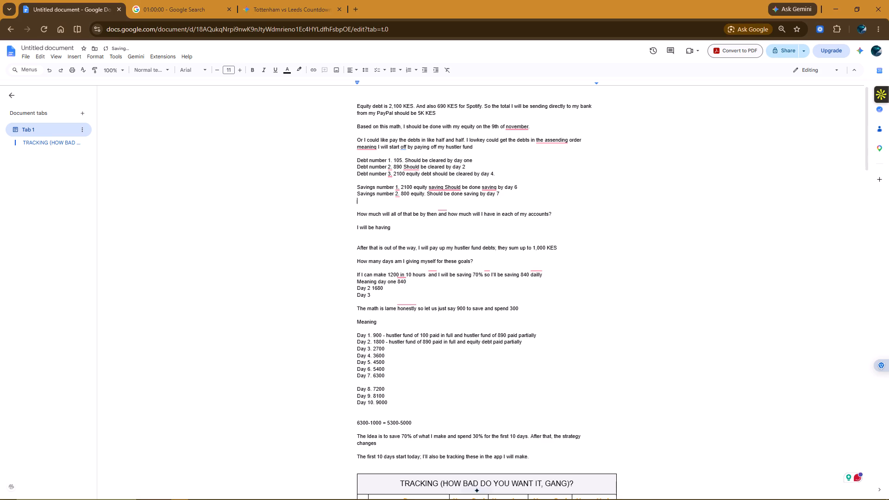
key("Return")
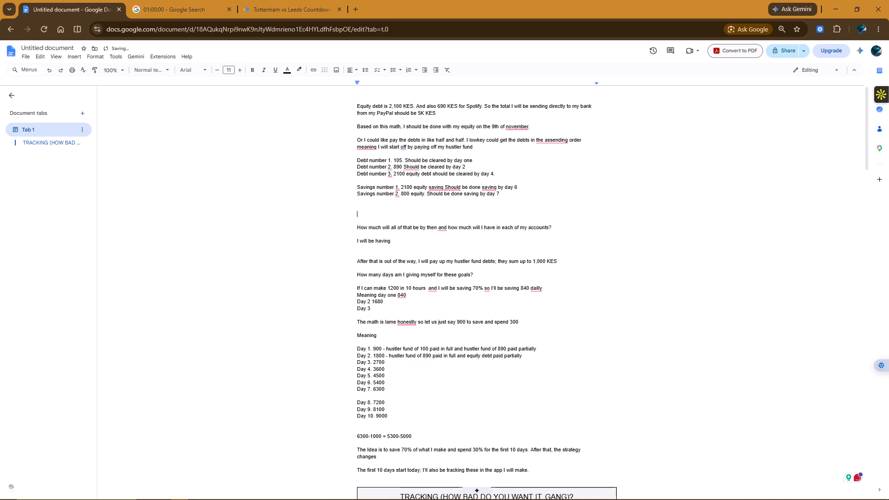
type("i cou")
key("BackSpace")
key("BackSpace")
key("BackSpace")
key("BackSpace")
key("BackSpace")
Write "Money made by day seven should be 6300 I will pay debts and save the rest leaving me withwahtt?" below the savings lines.
type("Money made bu")
key("BackSpace")
type("y day")
key("space")
type("sv")
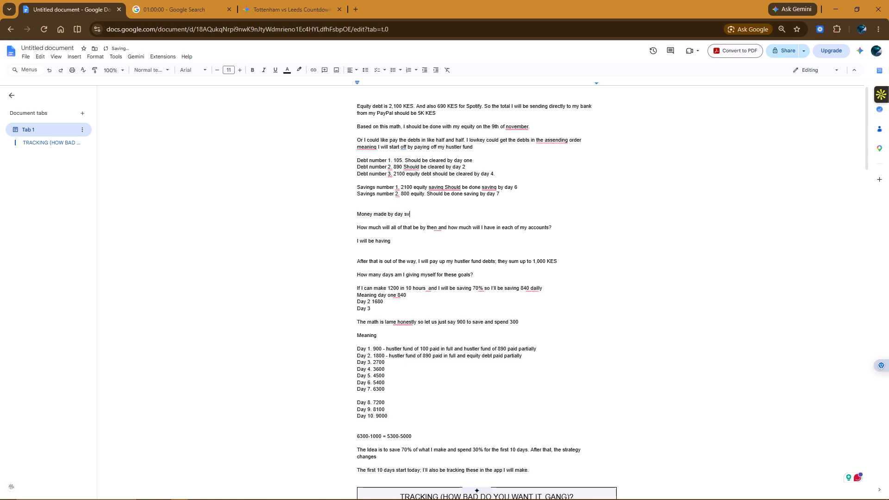
key("BackSpace")
type("even should be")
key("space")
type("6300 I will pay debts and save the")
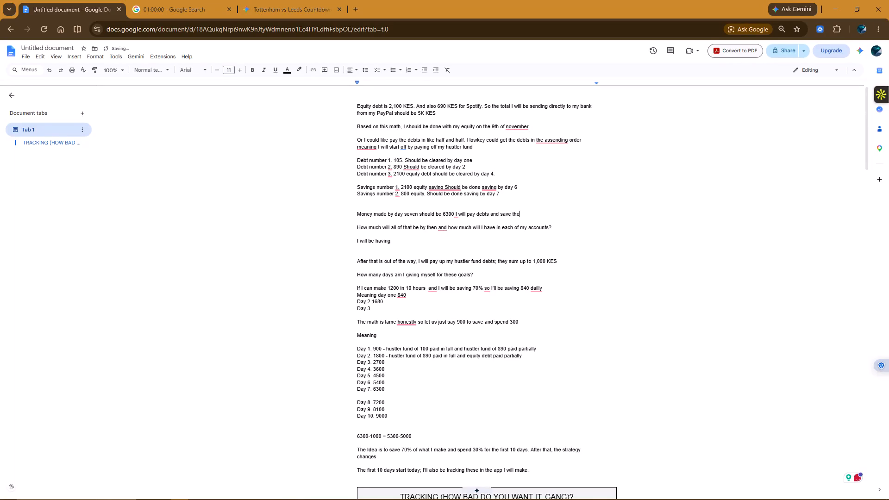
key("space")
type("rest leaving me with")
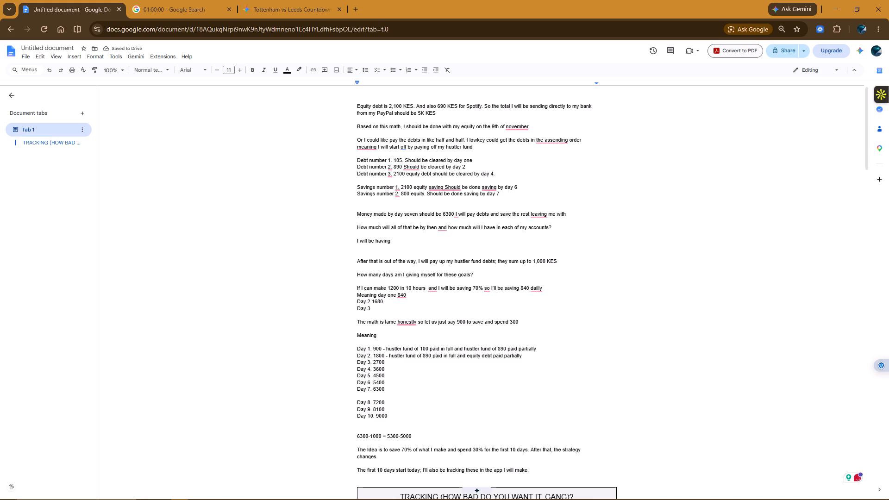
type("wahtt?")
Add the line "2100 + 800+ 300 = 2900+ 300 = 3200 in my bank balancce" below the day-seven money sentence.
key("Return")
type("2100 + 800+ 300 =")
key("space")
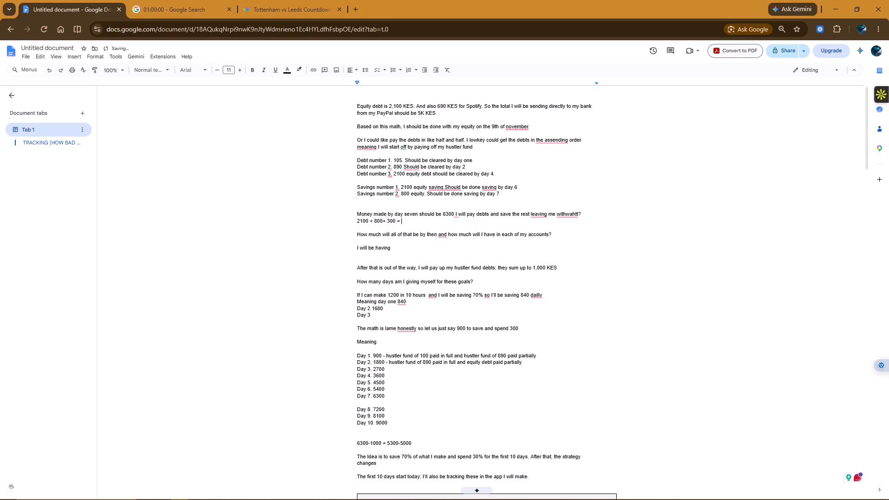
type("2900+ 300 =")
key("space")
type("3200 in my bank balancce")
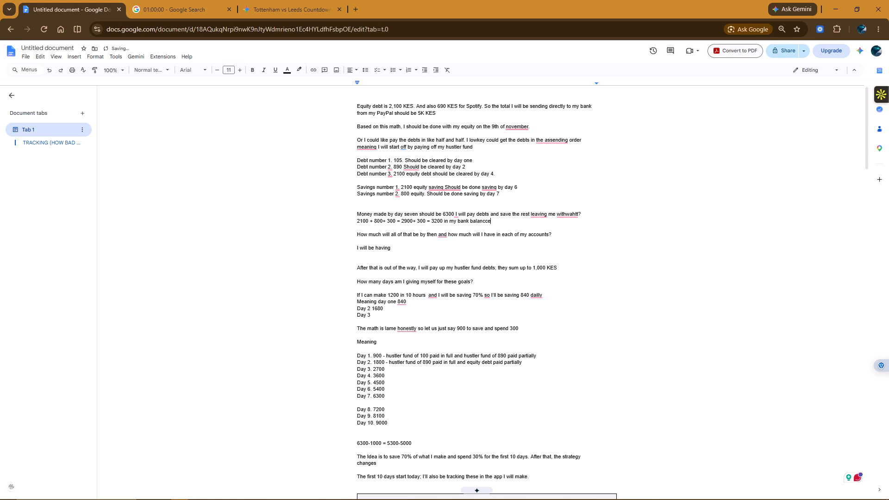
Add a line reading "By day 7" directly above the Day 8 entry in the day-by-day savings list.
left_click(401, 408)
key("Up")
key("Return")
type("By day 7")
key("space")
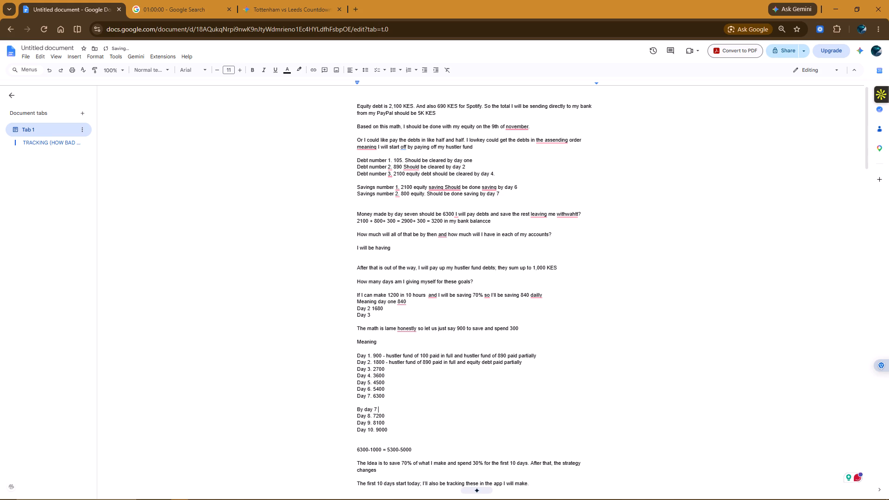
Insert a new column before the Money Made column in the tracking table.
scroll(401, 408, "down", 1)
scroll(441, 365, "down", 1)
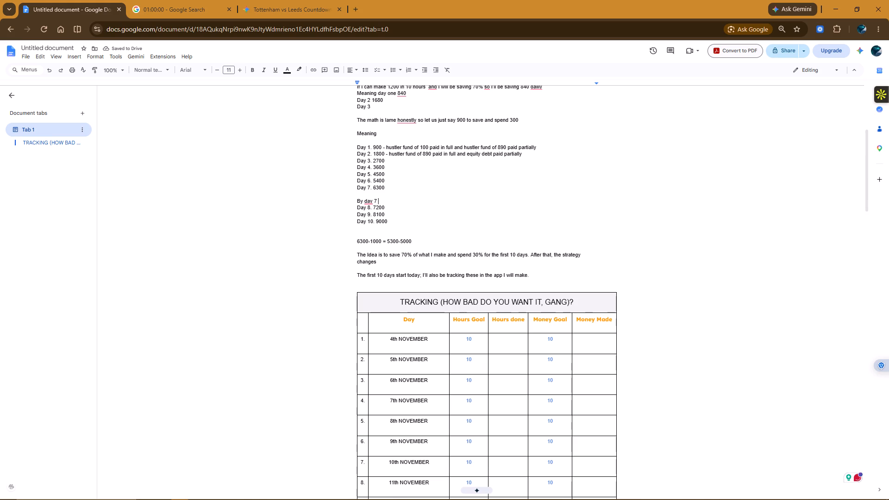
right_click(613, 328)
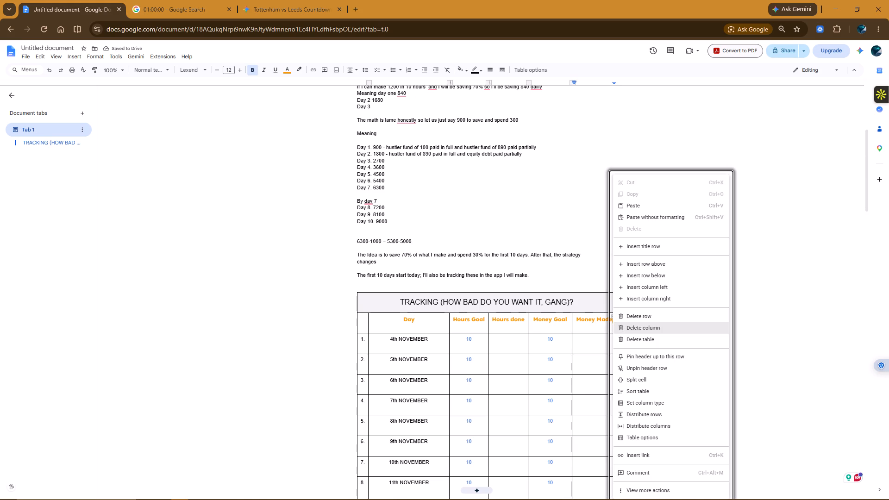
left_click(658, 287)
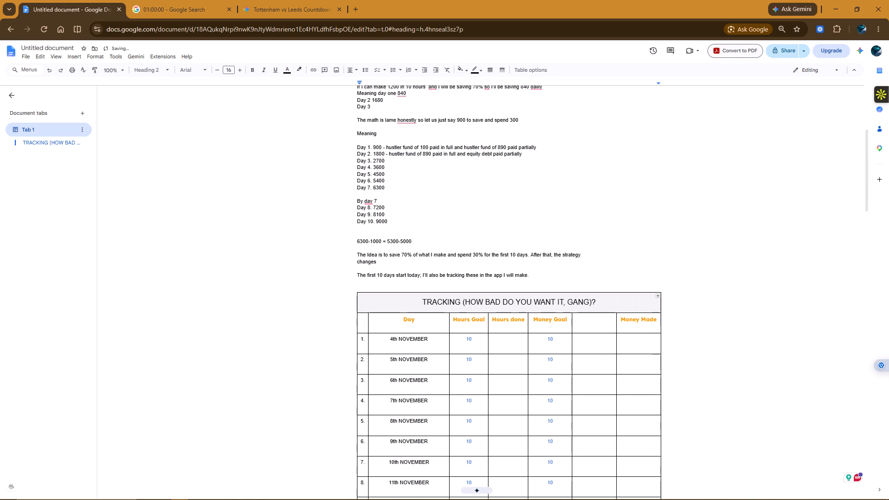
Move the "Money Made" heading from the last column into the empty column beside Money Goal.
left_click_drag(659, 321, 623, 320)
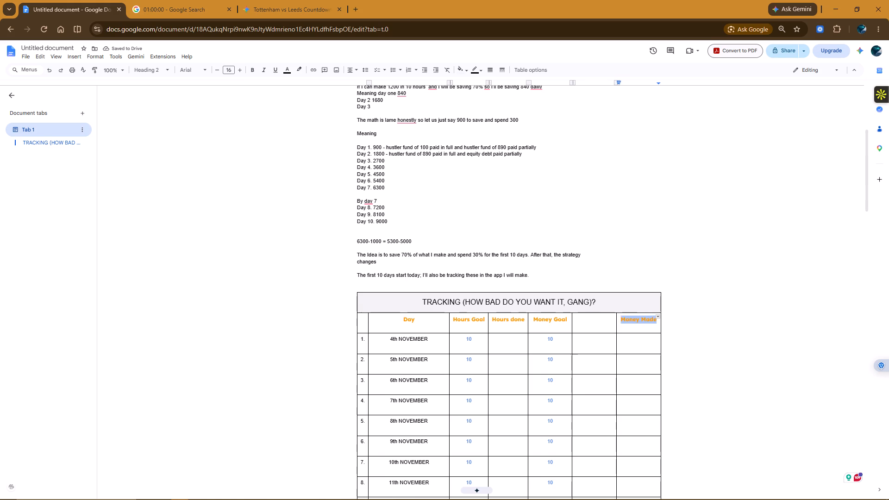
left_click_drag(623, 320, 622, 320)
key("ctrl+x")
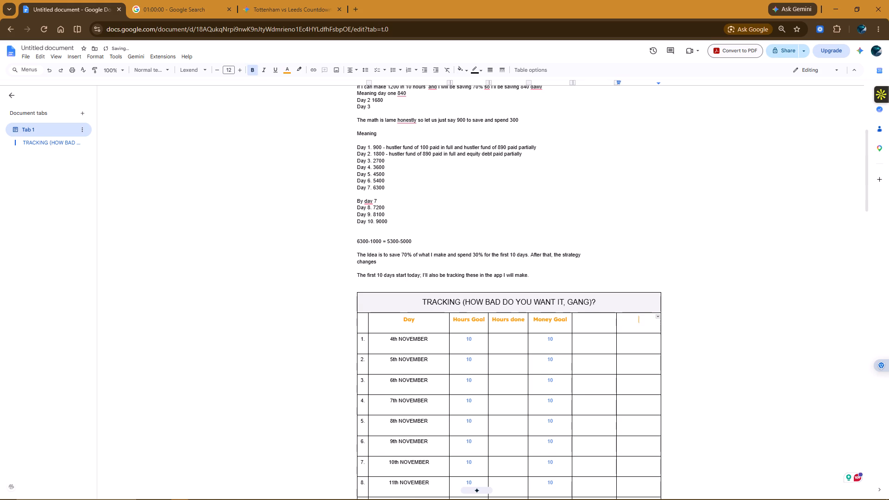
left_click(597, 320)
key("ctrl+v")
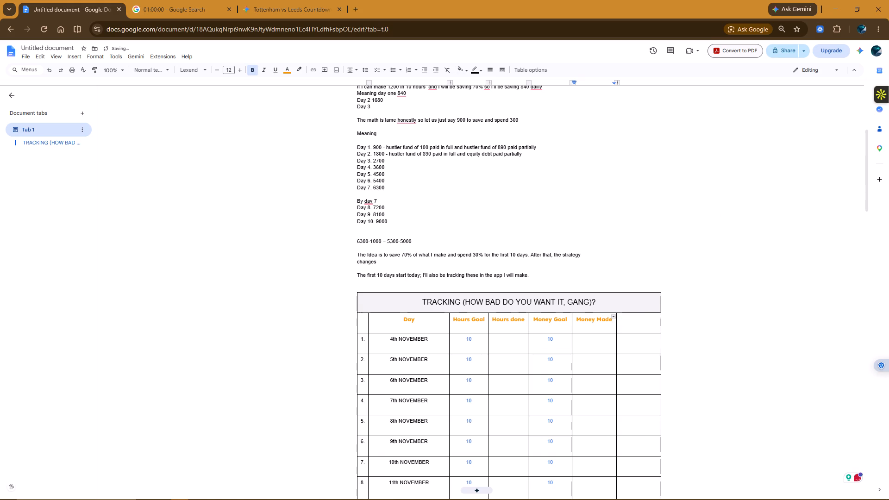
Title the tracking table's last column "Expectations".
left_click(629, 320)
type("Expectations")
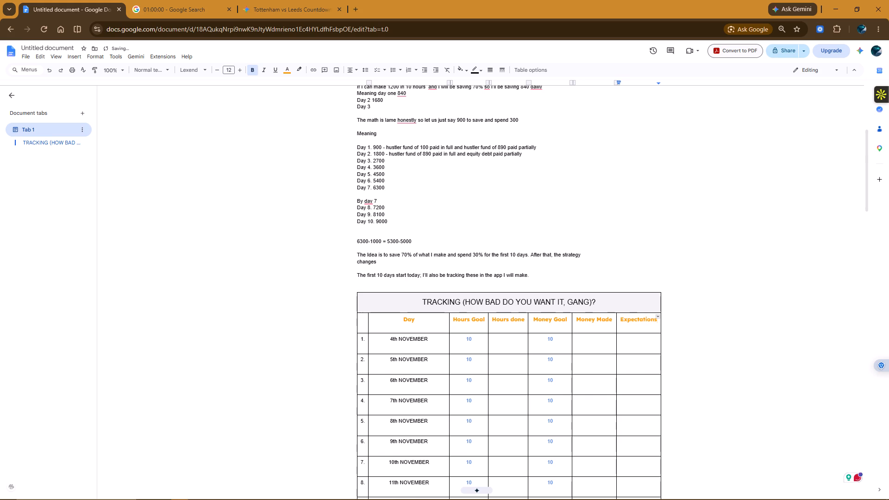
Enter "Should pay of small hustler fund debt and partial payment of big hustler fund debt" as the 4th November expectation.
key("Down")
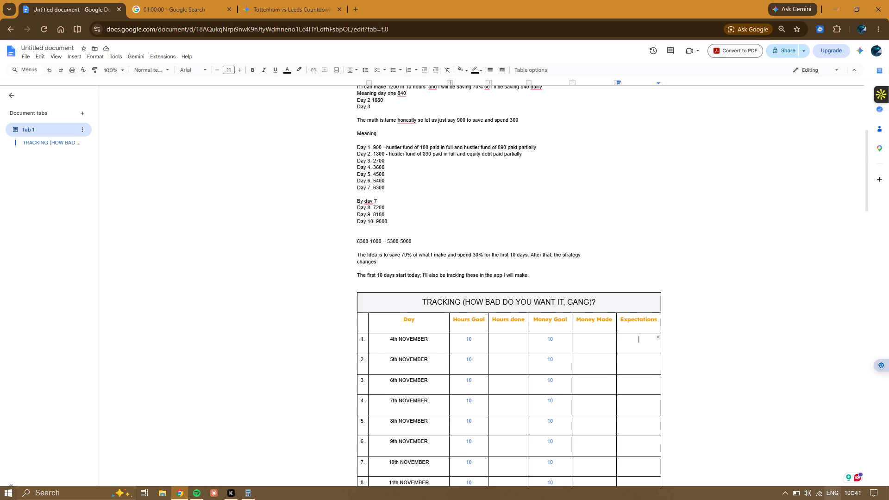
scroll(708, 401, "up", 1)
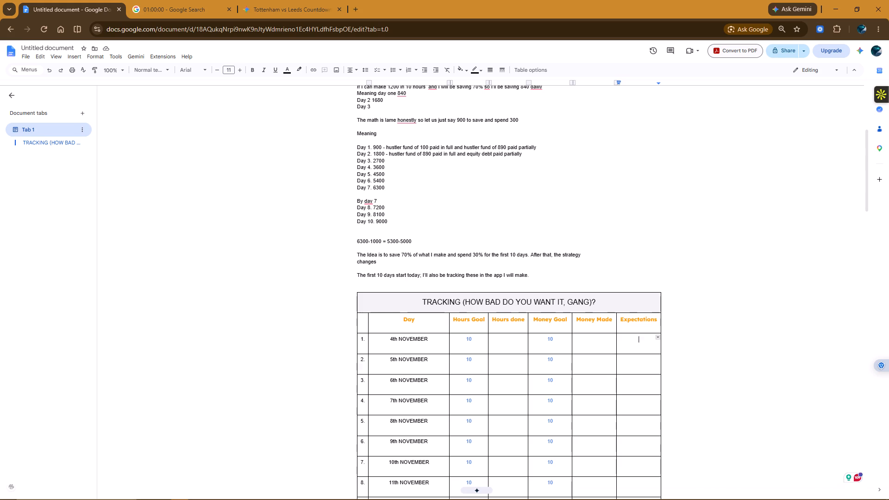
scroll(708, 401, "up", 1)
scroll(667, 340, "up", 1)
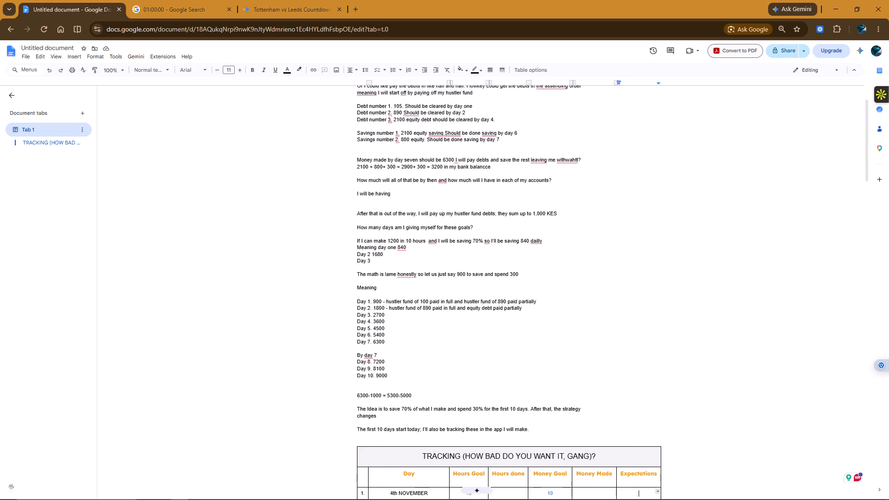
scroll(667, 340, "up", 1)
scroll(667, 340, "down", 1)
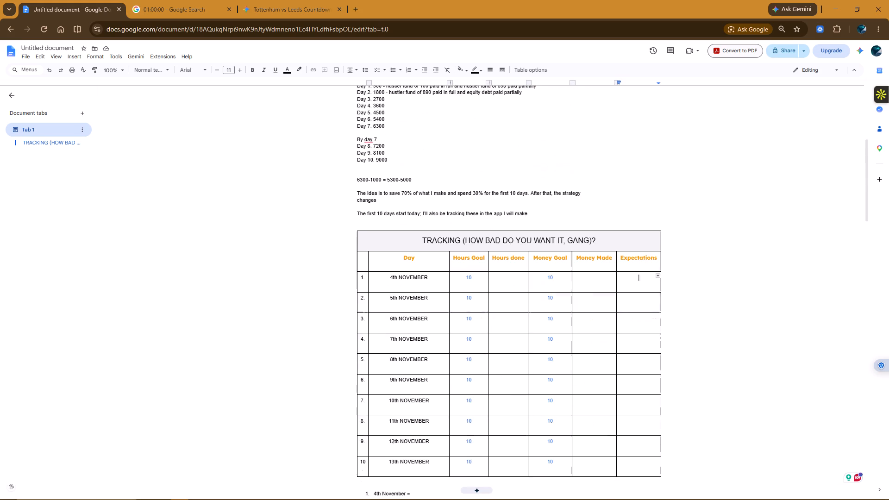
key("shift+s")
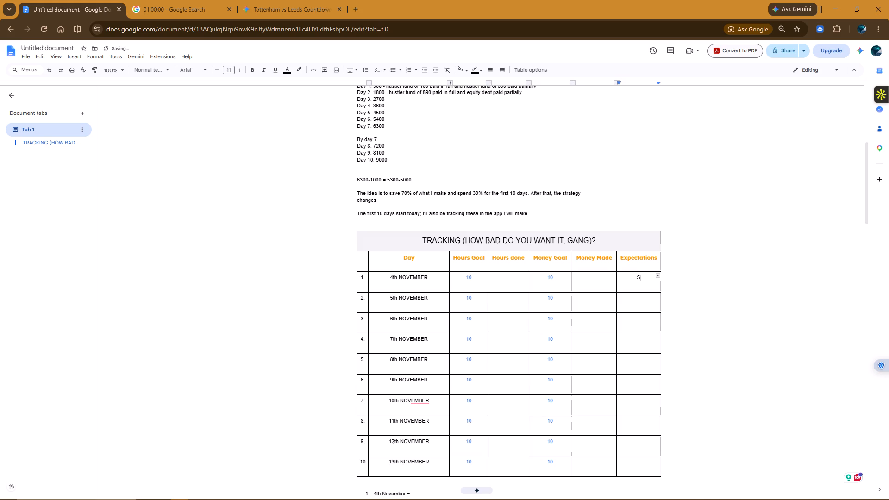
type("hould pay of")
key("space")
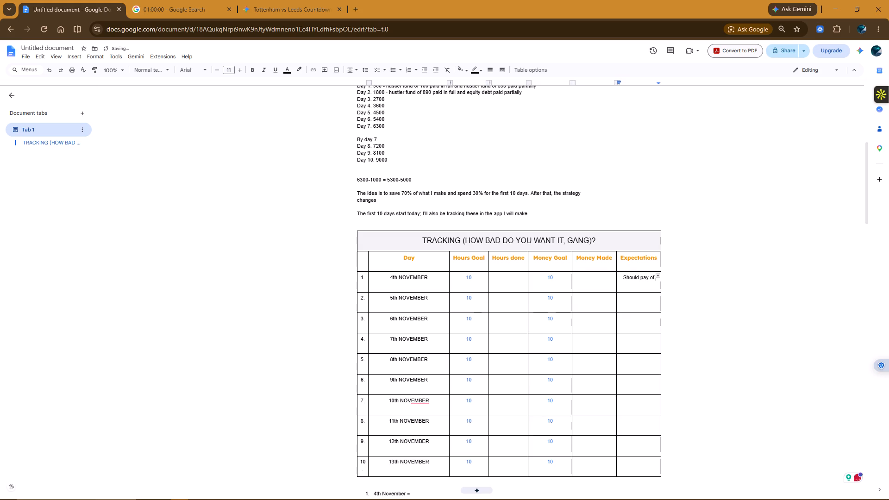
type("small hustler fund debt")
key("space")
type("and partial payment of big")
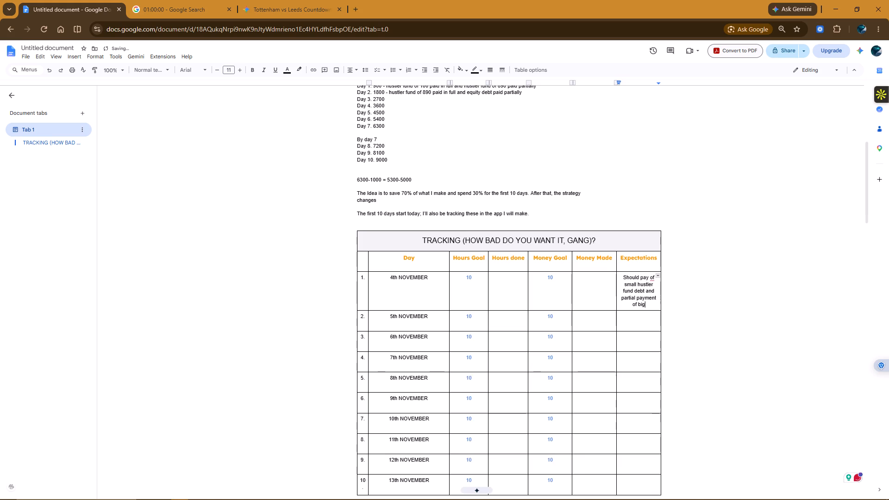
key("space")
type("hustler fund debt")
Enter "Should complete payment of big hustler fund debt and partial payment of equity debt" as the 5th November expectation.
key("Down")
type("Should complete payment of big hustler fund debt and partia")
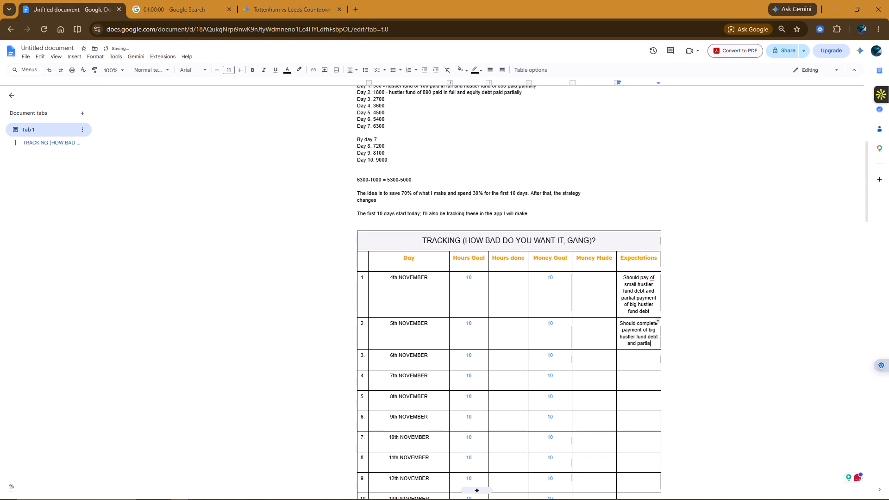
type("l payment of")
key("space")
type("equity debt")
Enter "Partial payment of equity debt" as the 6th November expectation in the tracking table.
key("Down")
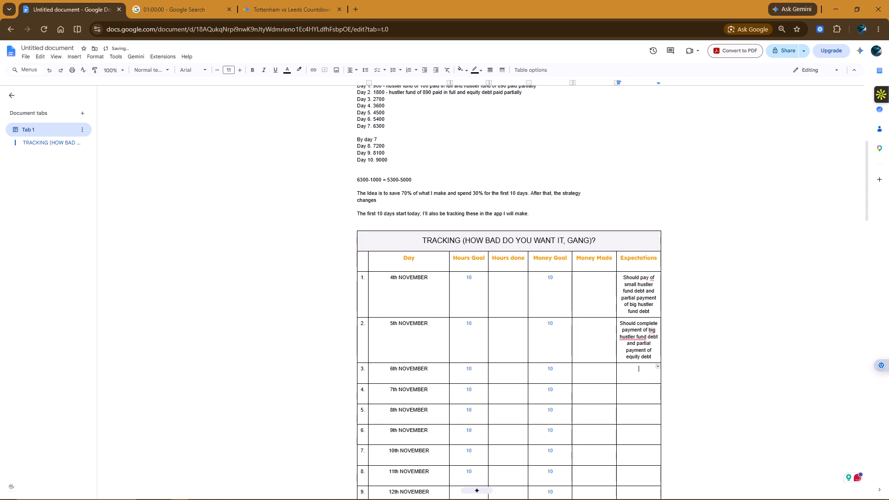
type("Pat")
key("BackSpace")
type("rtial payment of")
key("space")
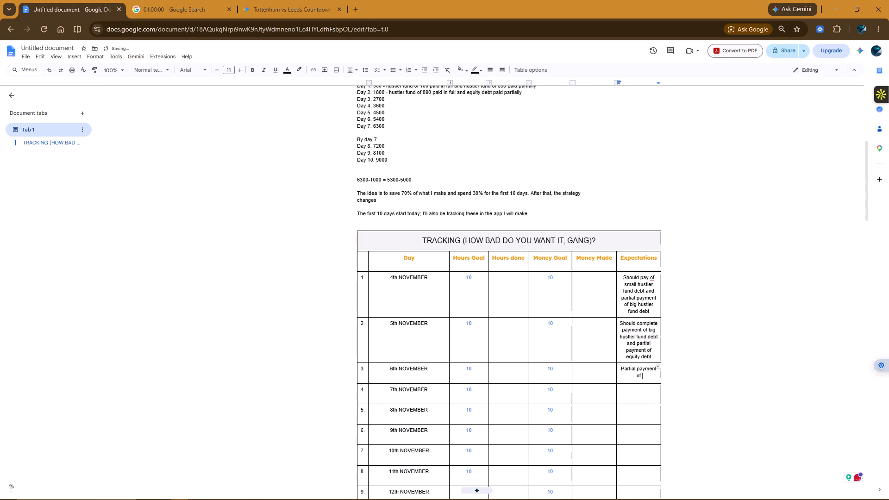
type("equity debt")
key("Down")
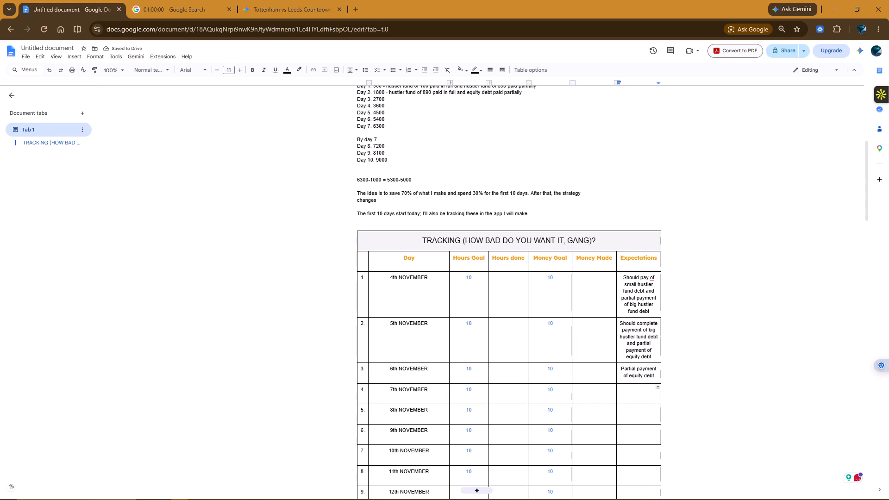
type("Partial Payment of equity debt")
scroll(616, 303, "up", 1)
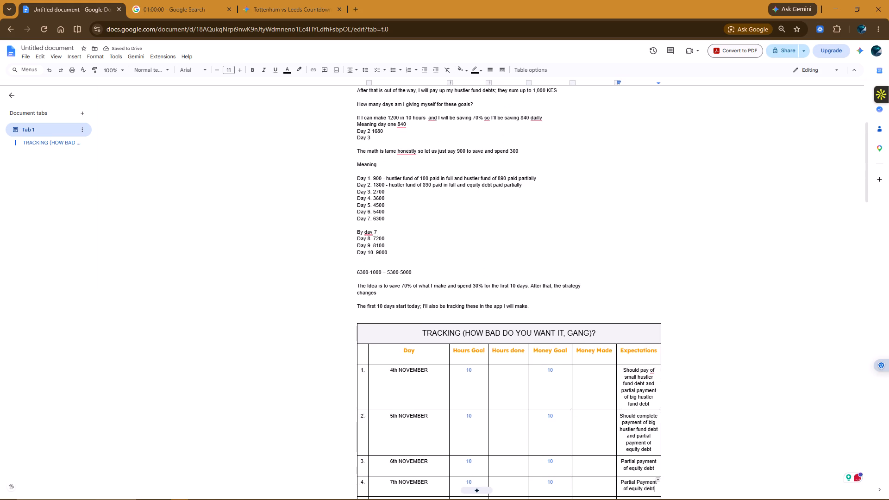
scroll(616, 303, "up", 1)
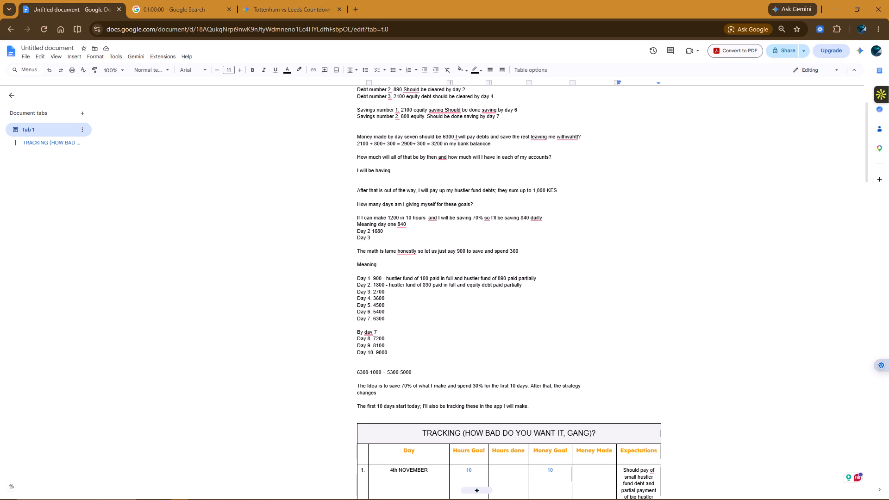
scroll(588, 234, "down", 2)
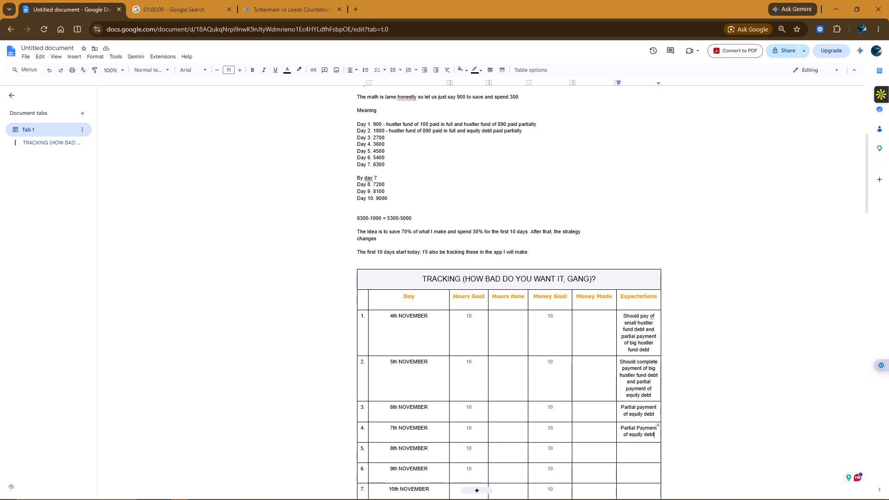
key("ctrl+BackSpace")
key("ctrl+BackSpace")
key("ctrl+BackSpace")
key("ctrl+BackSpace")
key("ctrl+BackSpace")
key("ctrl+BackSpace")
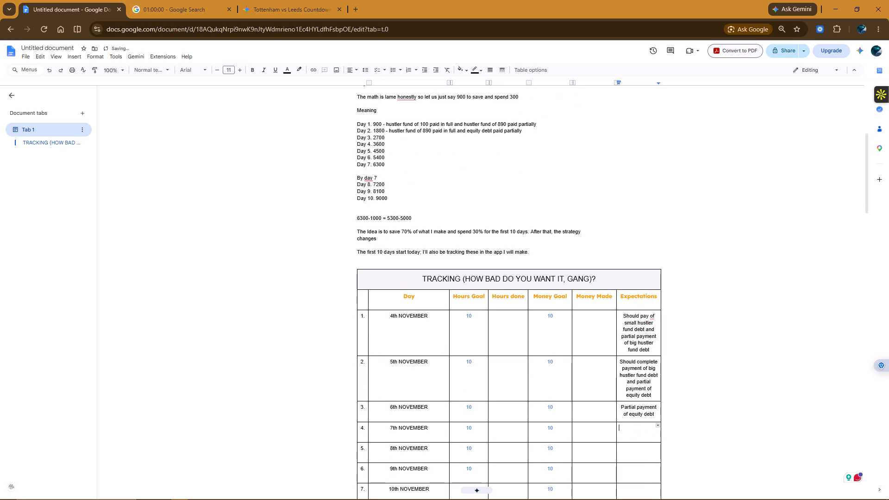
Enter "Completion of equity debt payment and partial saving to equity" as the 7th November expectation.
key("shift+c")
type("ompletion of equity")
key("space")
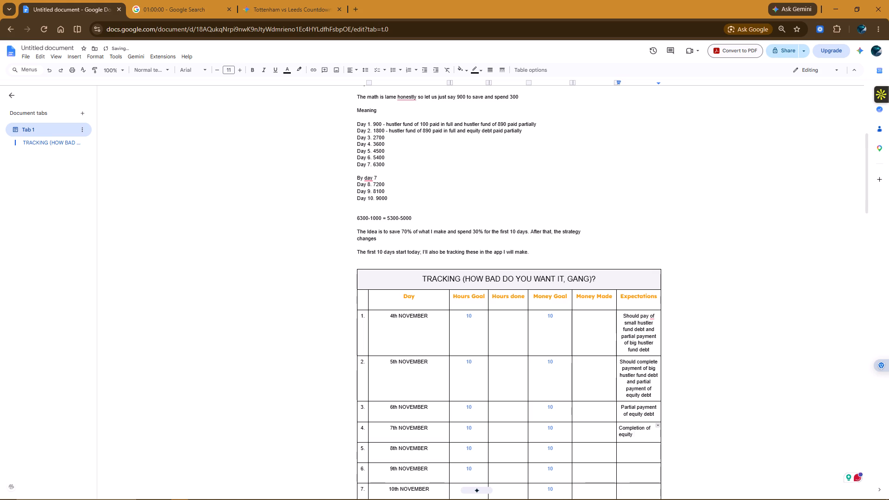
type("debt payment and partial saving to equity")
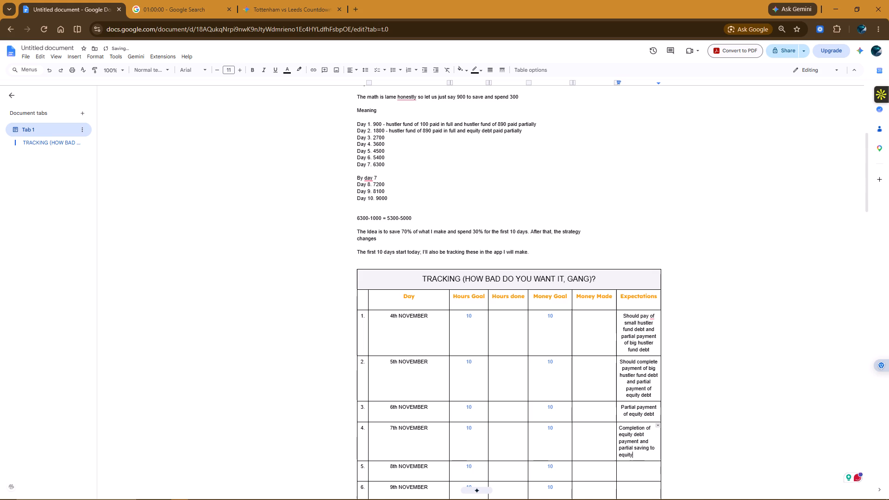
Enter "Save to equity" as the expectation for both 8th and 9th November.
key("Down")
type("Save")
key("space")
type("to e")
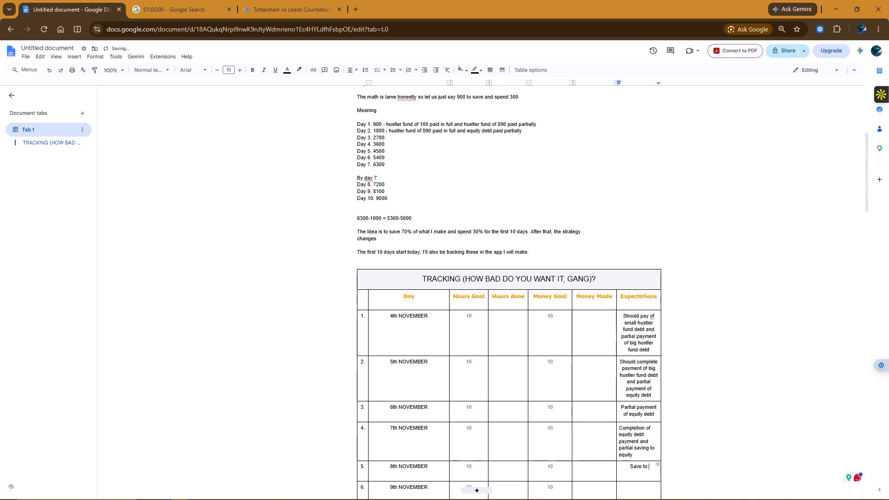
type("quity")
key("Down")
scroll(599, 280, "down", 1)
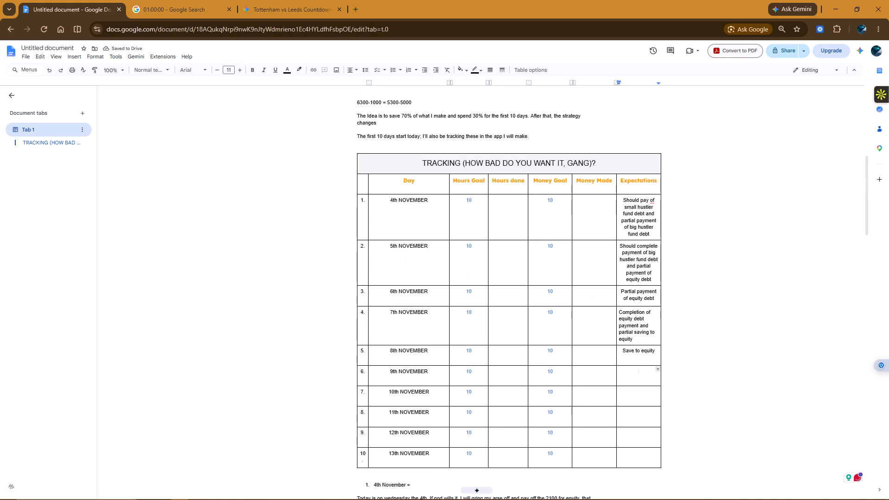
type("Save to w")
key("BackSpace")
type("equity")
Enter "Should have 3200 kes in my equity bank, and paid off all my debts. Huge milestone" as the 10th November expectation.
key("Down")
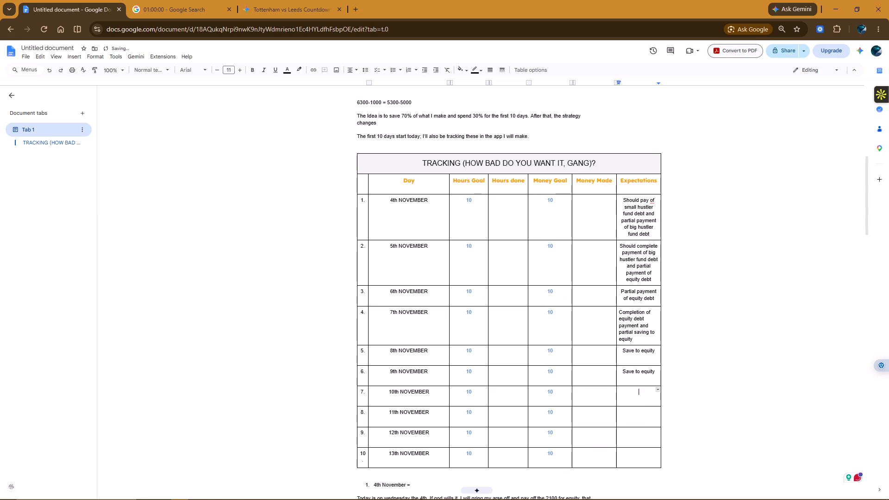
type("Should have")
key("space")
scroll(481, 169, "up", 1)
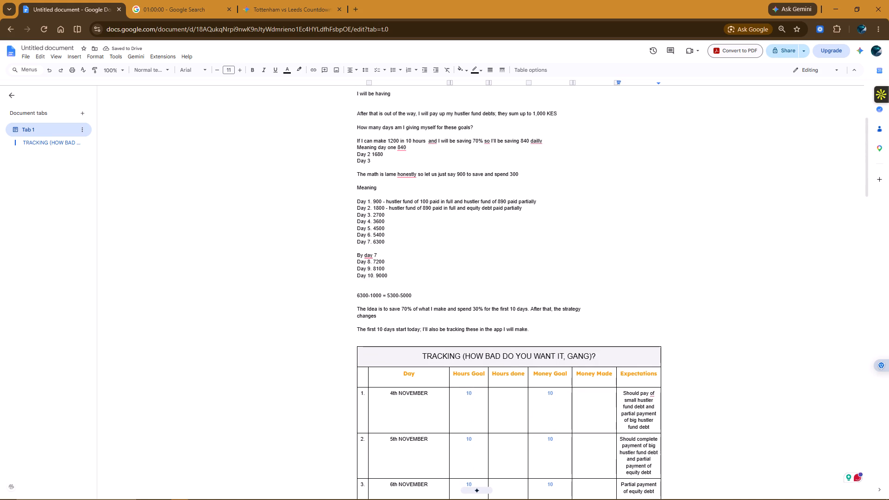
scroll(473, 203, "up", 1)
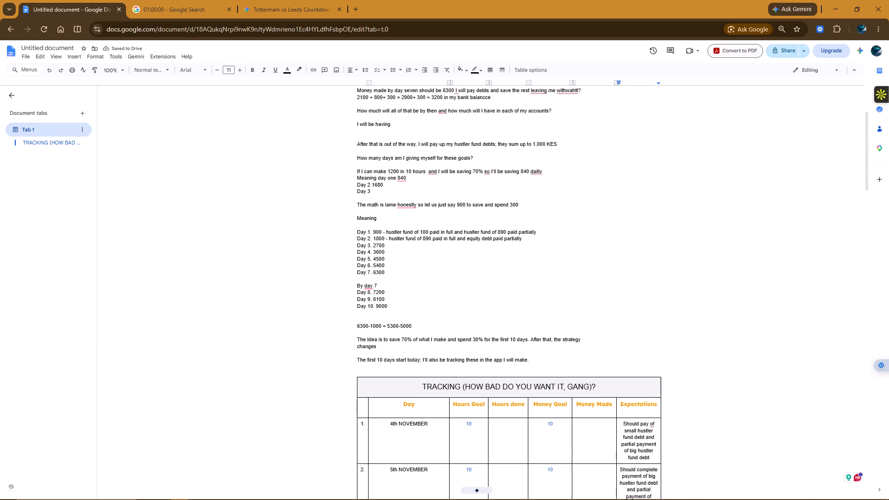
scroll(473, 203, "up", 2)
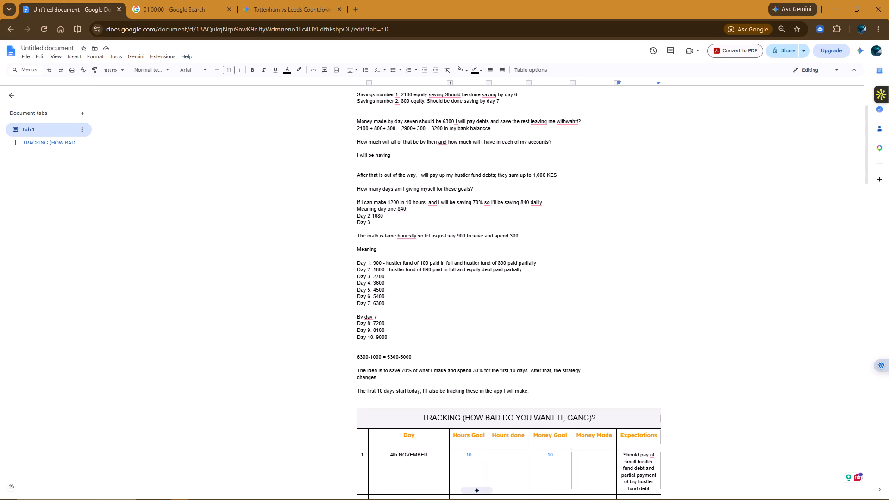
scroll(439, 157, "down", 1)
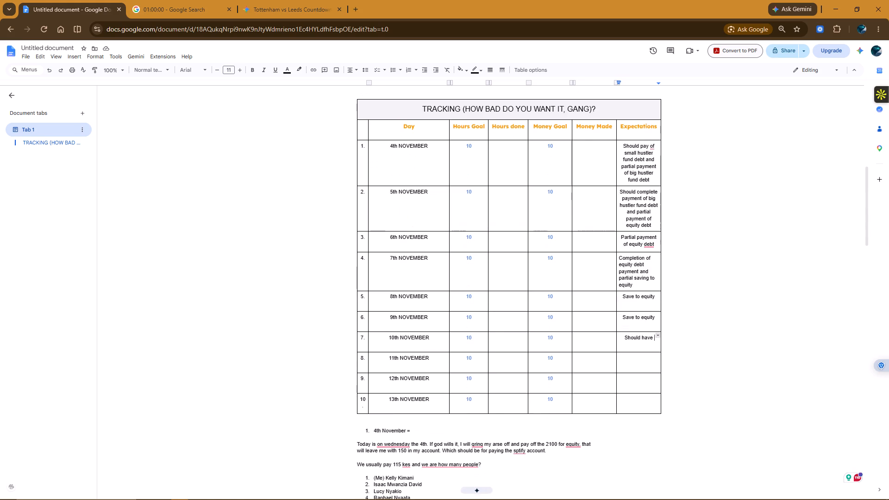
type("3200")
key("space")
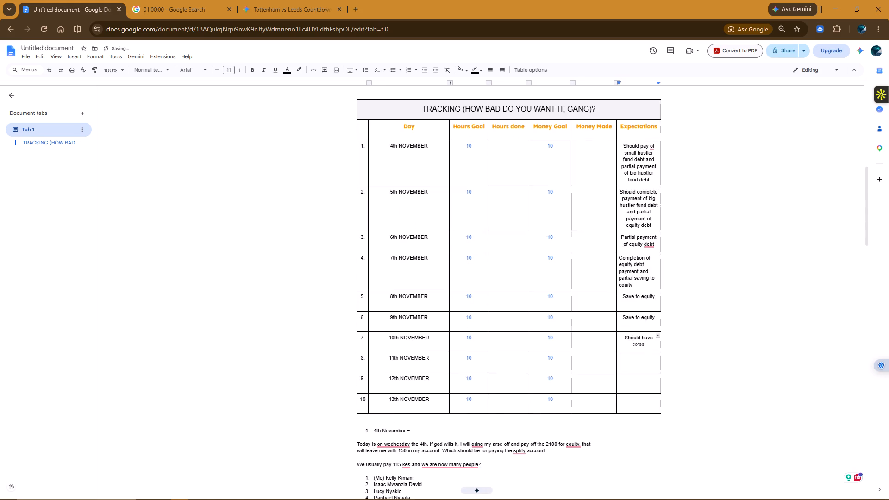
type("kes in")
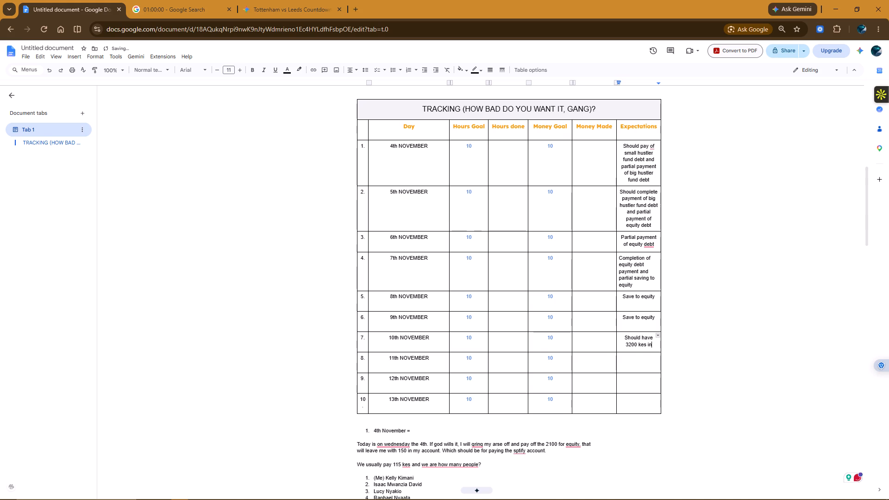
key("m")
key("BackSpace")
key("space")
type("my equity bank, and paid")
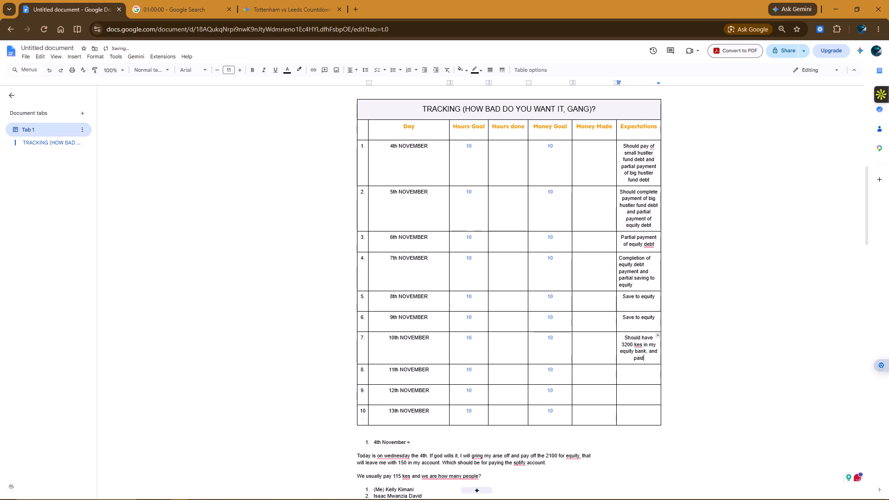
key("space")
type("off all my debts")
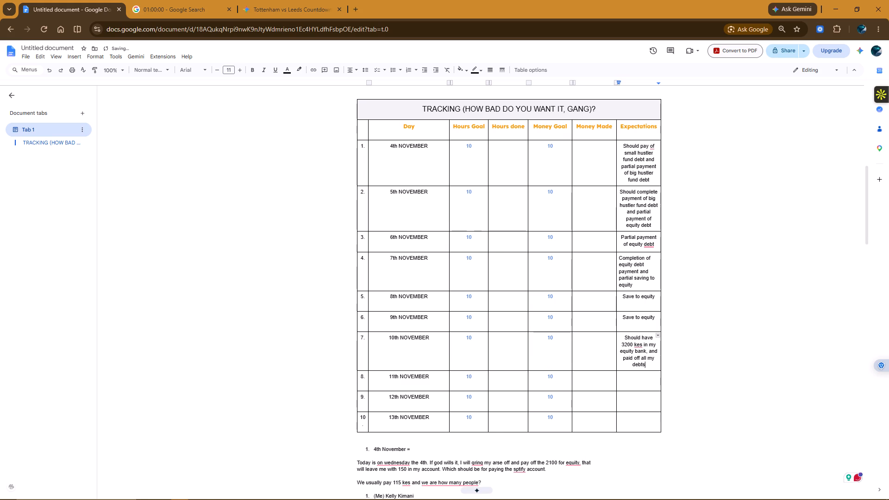
type(". Huge milestone")
key("Down")
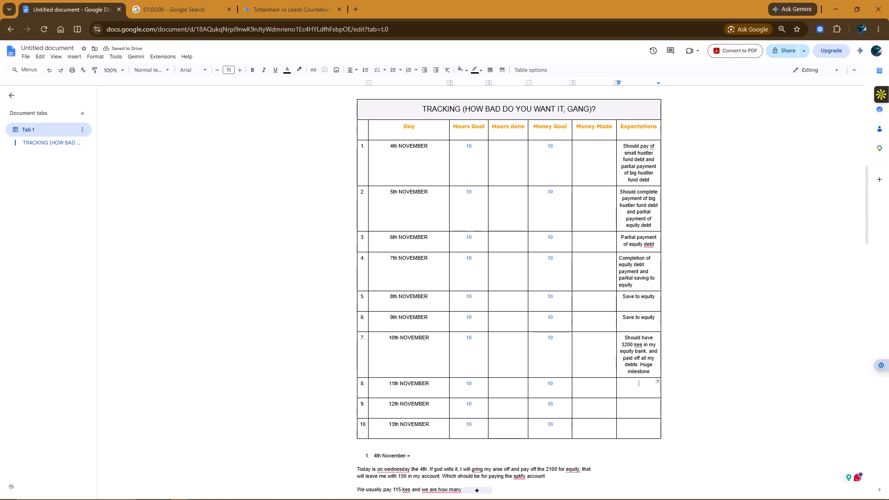
Delete the Day 1 to Day 7 savings lines under "Meaning", including the blank line left behind.
scroll(518, 211, "up", 1)
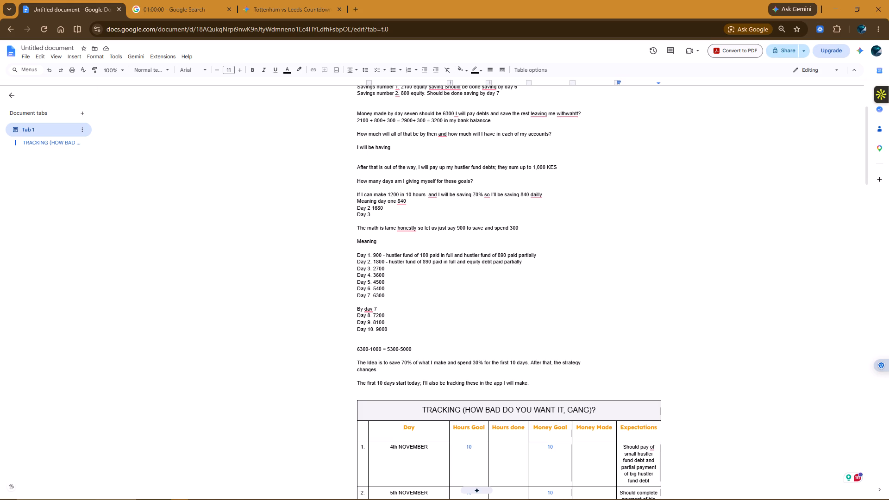
left_click(390, 299)
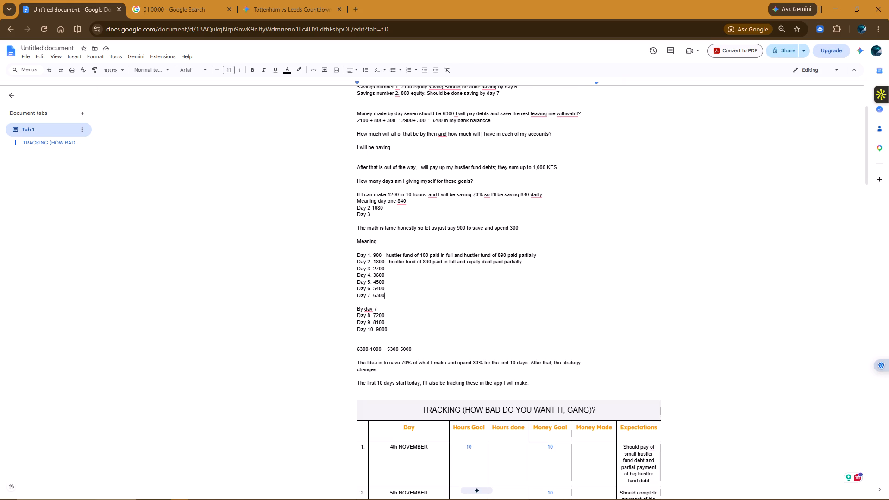
left_click_drag(390, 299, 353, 257)
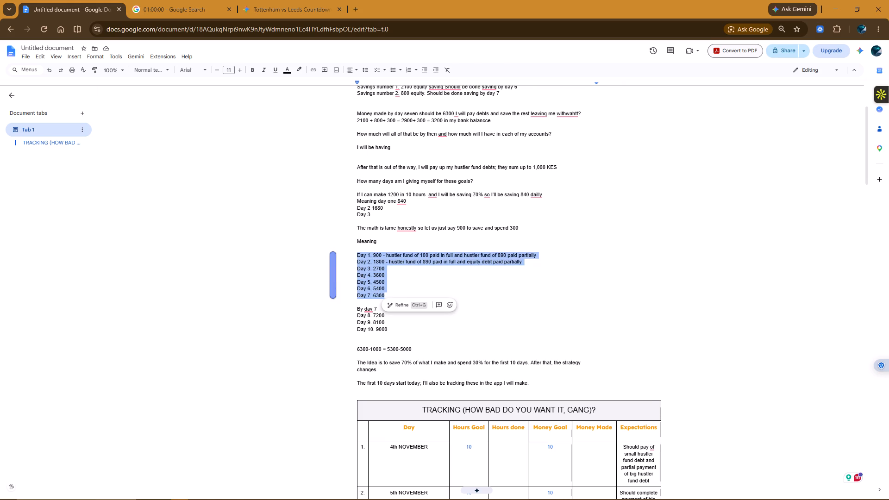
key("BackSpace")
key("BackSpace")
key("BackSpace")
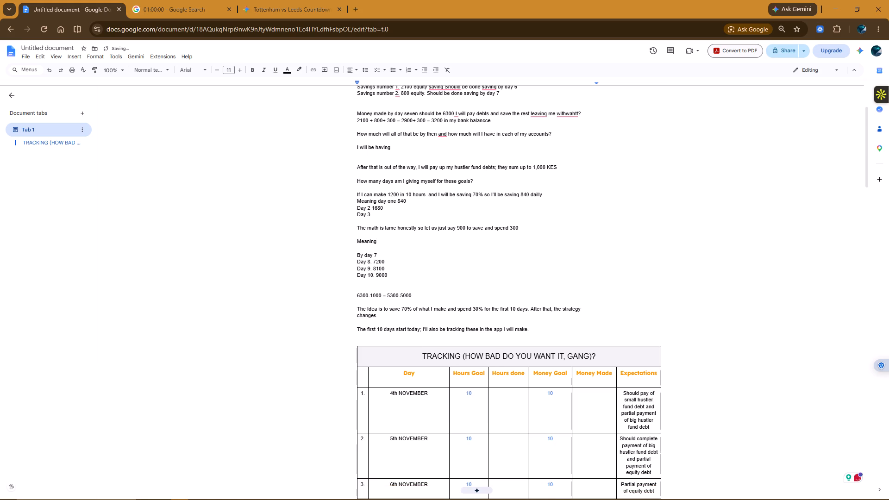
Clear the wording "HOW BAD DO YOU WANT IT, GANG" from inside the brackets of the tracking table's title.
scroll(426, 265, "down", 2)
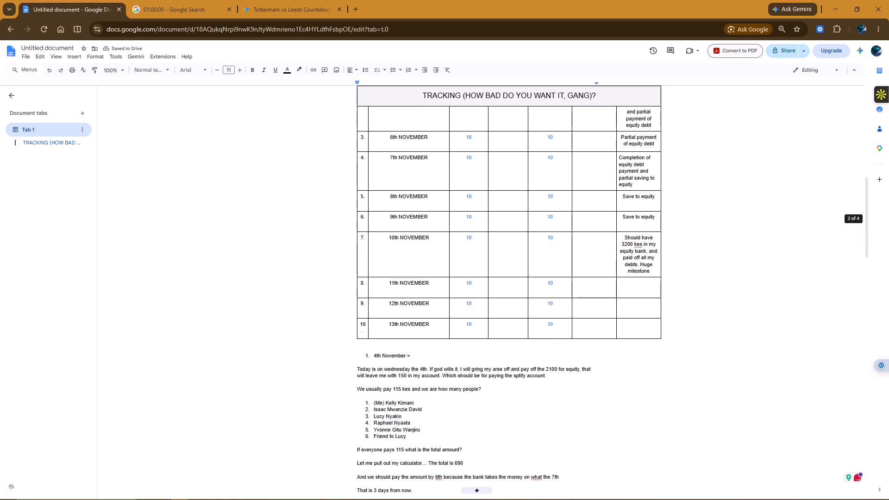
left_click(402, 351)
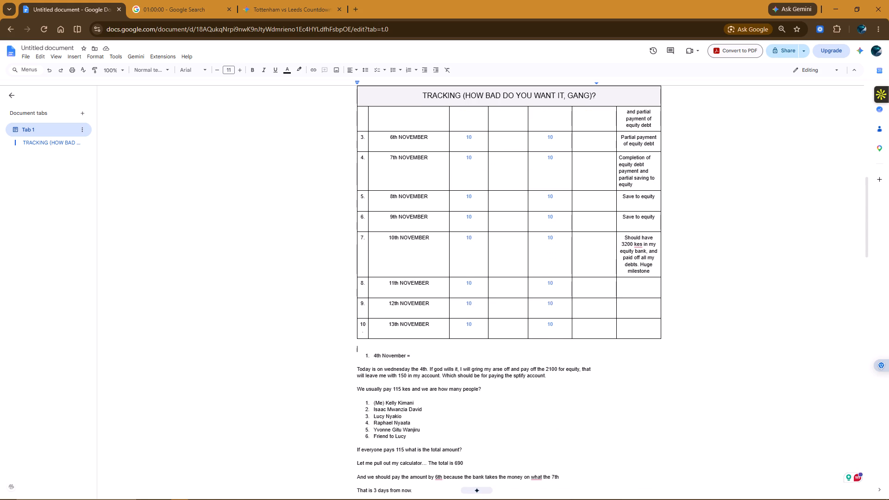
scroll(402, 351, "up", 2)
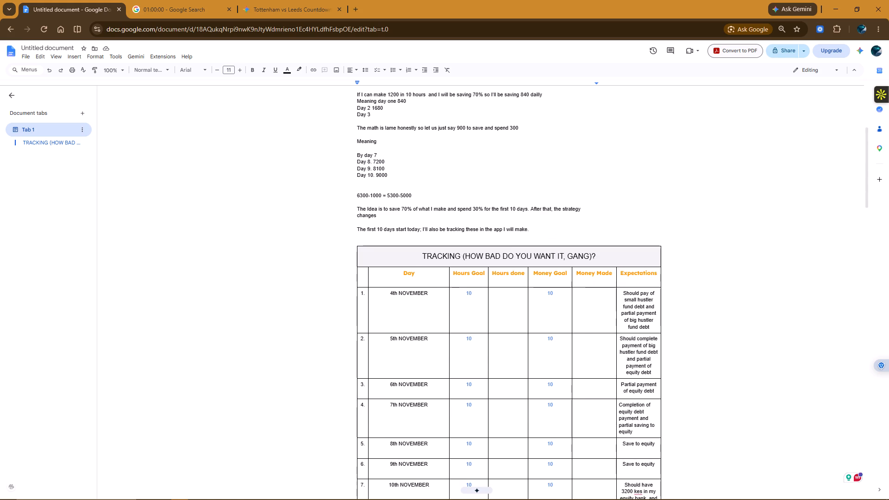
left_click(605, 250)
key("Left")
key("Left")
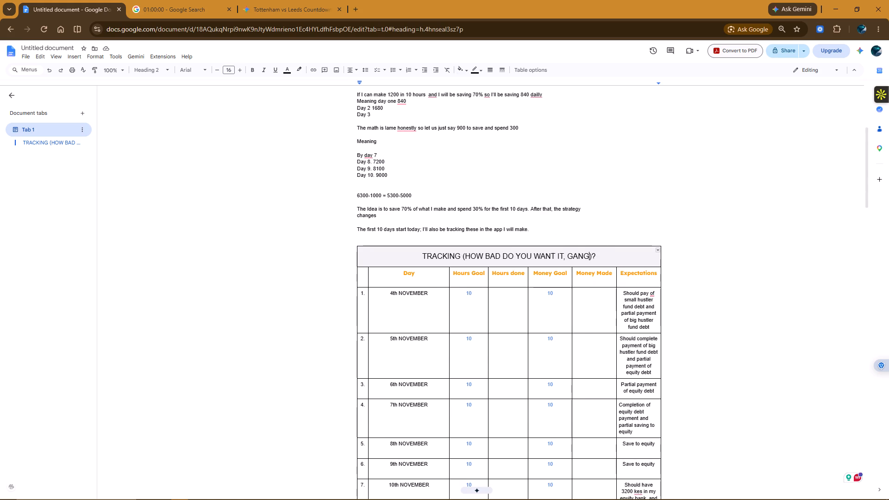
key("ctrl+BackSpace")
key("ctrl+BackSpace")
key("ctrl+BackSpace")
key("ctrl+BackSpace")
key("ctrl+BackSpace")
key("ctrl+BackSpace")
key("ctrl+BackSpace")
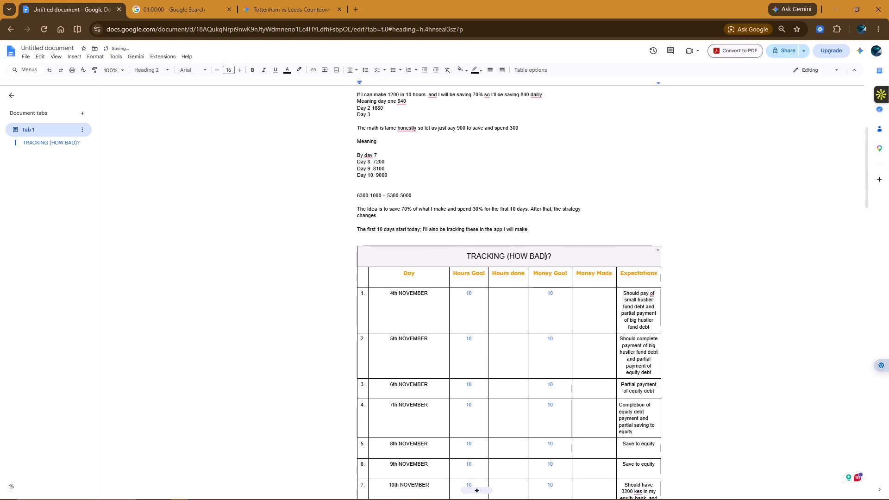
key("ctrl+BackSpace")
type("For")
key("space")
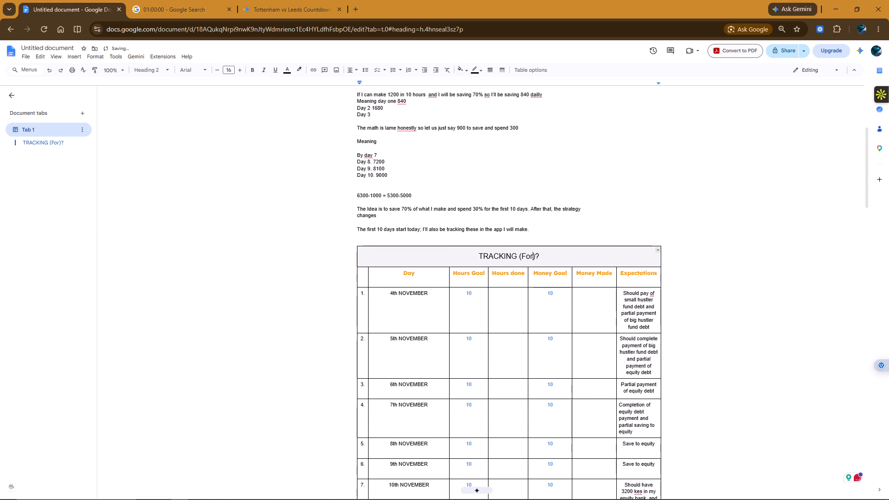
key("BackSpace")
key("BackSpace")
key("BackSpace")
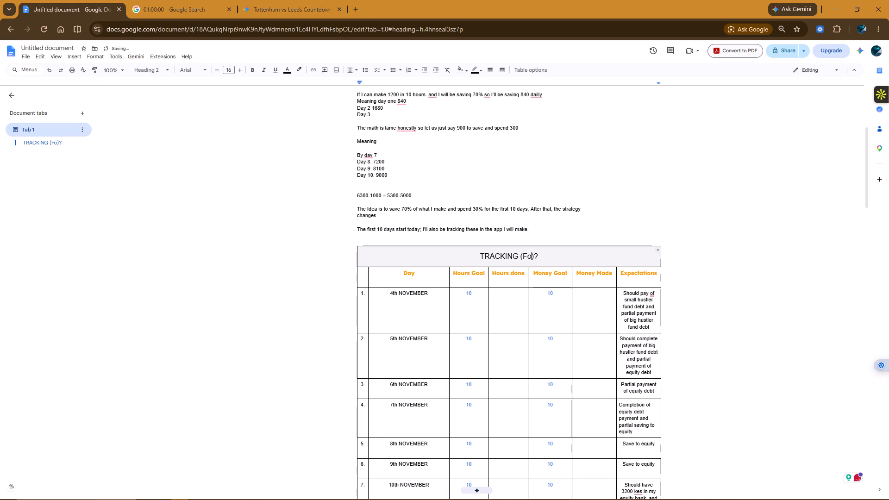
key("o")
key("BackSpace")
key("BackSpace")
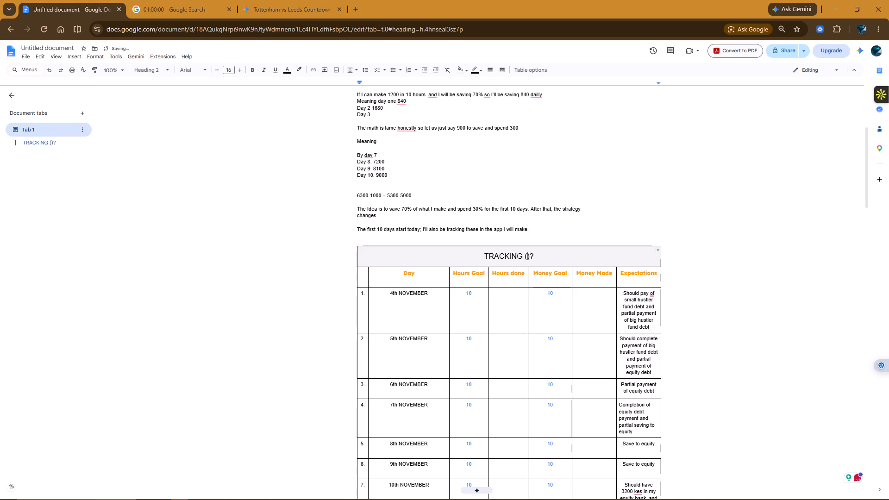
Enter "for first 7 days save 70% for debts and spend 30% made" in italics inside the table title's brackets.
key("ctrl+i")
key("f")
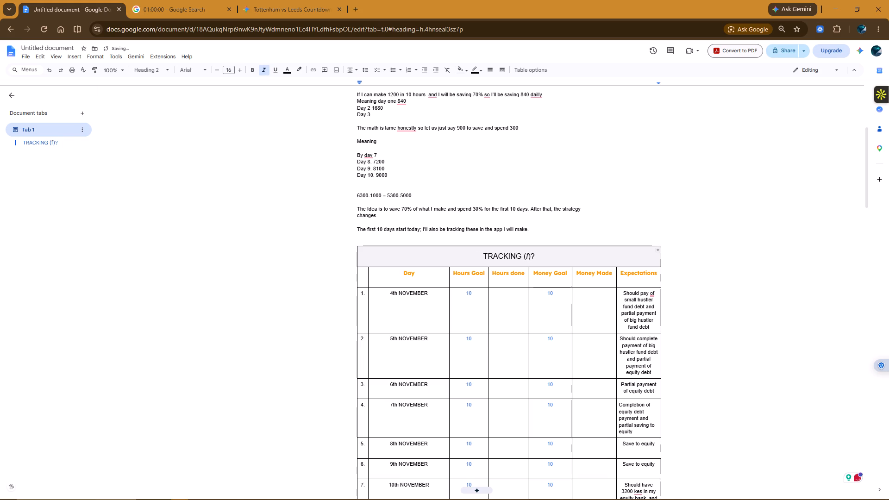
type("or first 7 days")
key("space")
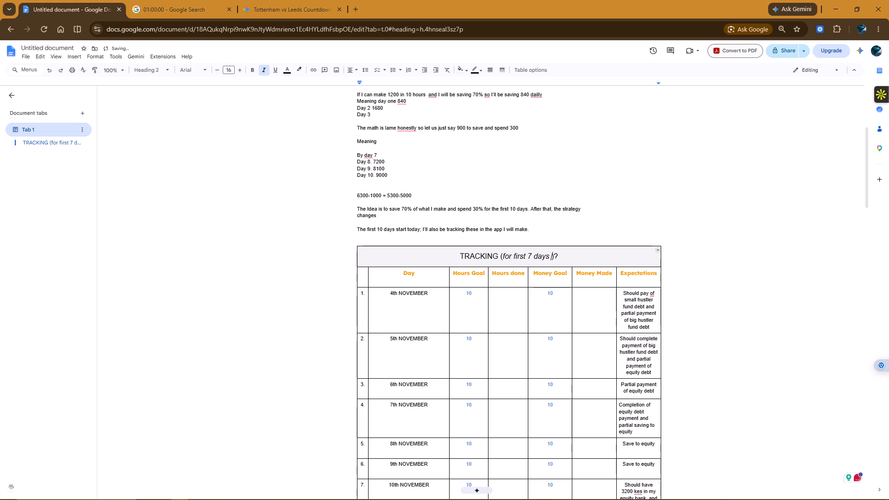
type("save 70% for debts and spend")
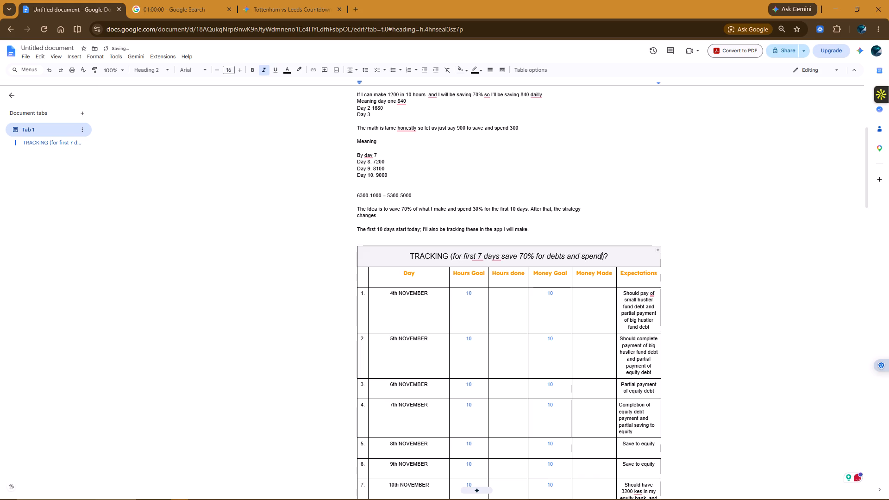
key("space")
type("30%")
key("space")
type("made")
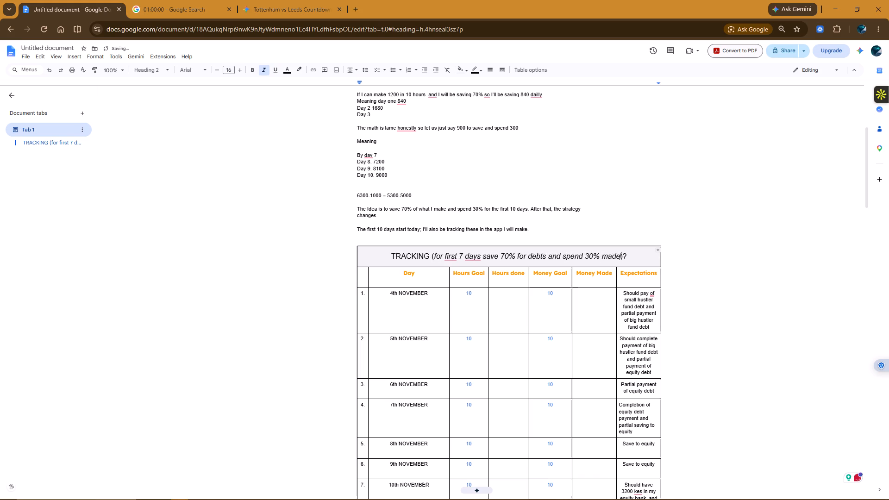
left_click(603, 292)
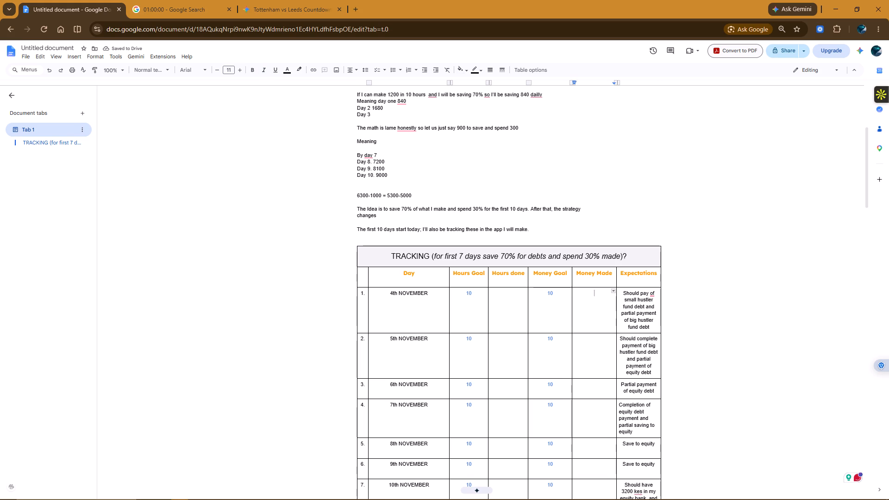
Cut the contents of the 11th, 12th and 13th November rows, including their row numbers.
scroll(613, 331, "down", 1)
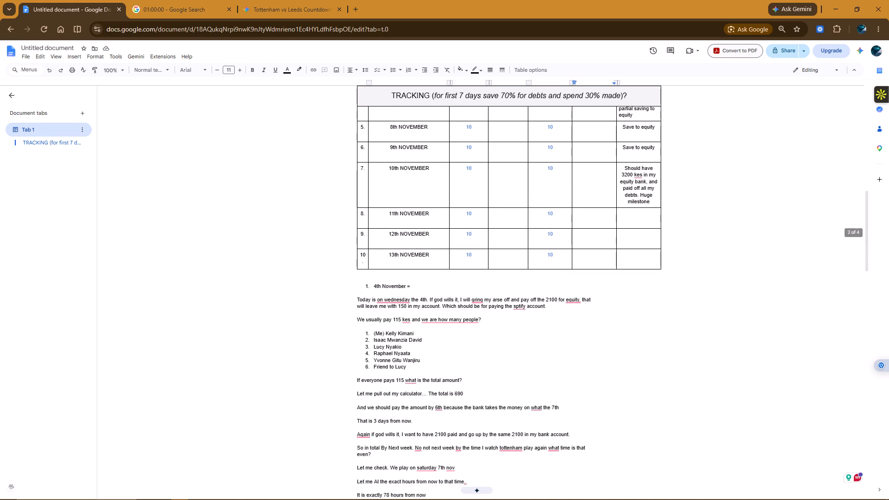
left_click_drag(666, 268, 397, 224)
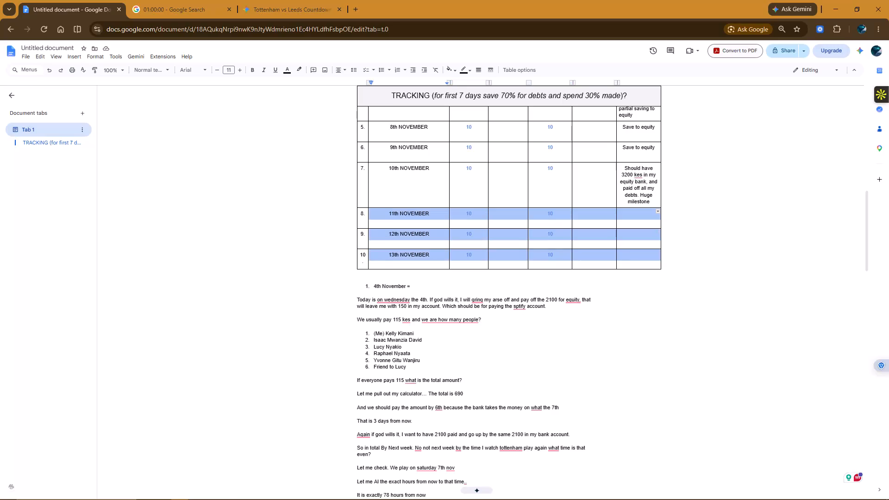
left_click_drag(397, 224, 345, 221)
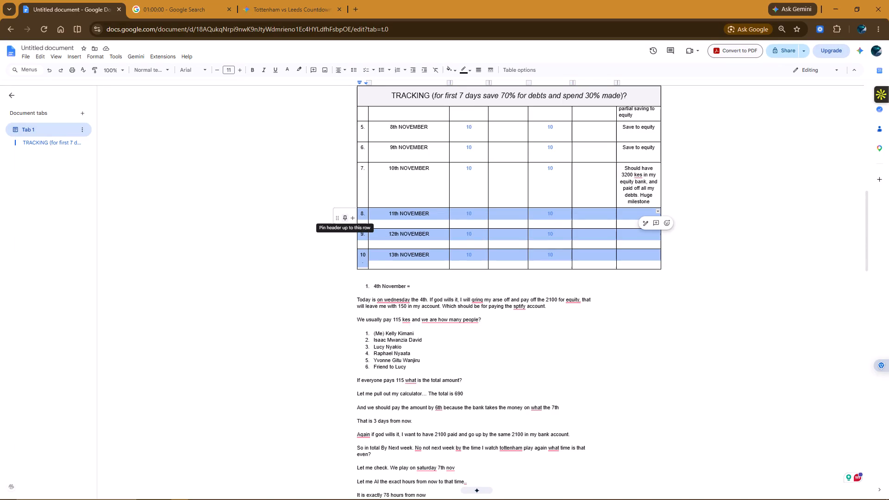
key("ctrl+x")
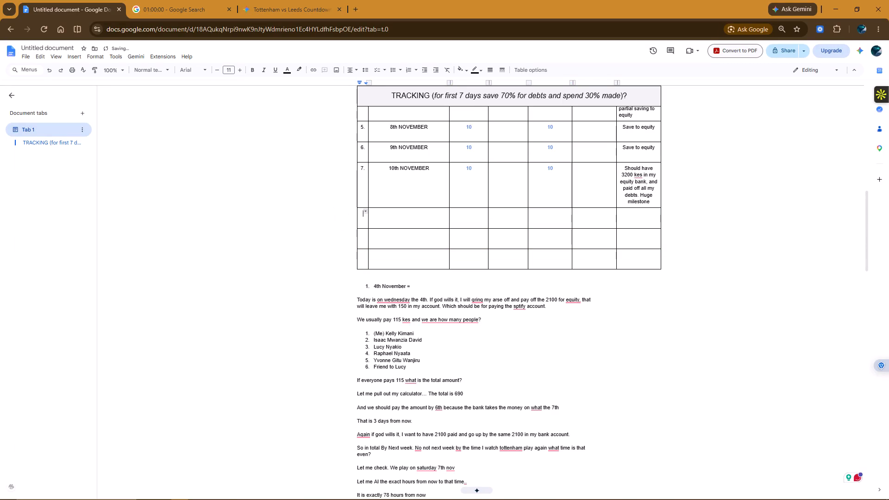
Delete the three empty rows beneath the 10th November row of the tracking table.
left_click_drag(670, 273, 400, 240)
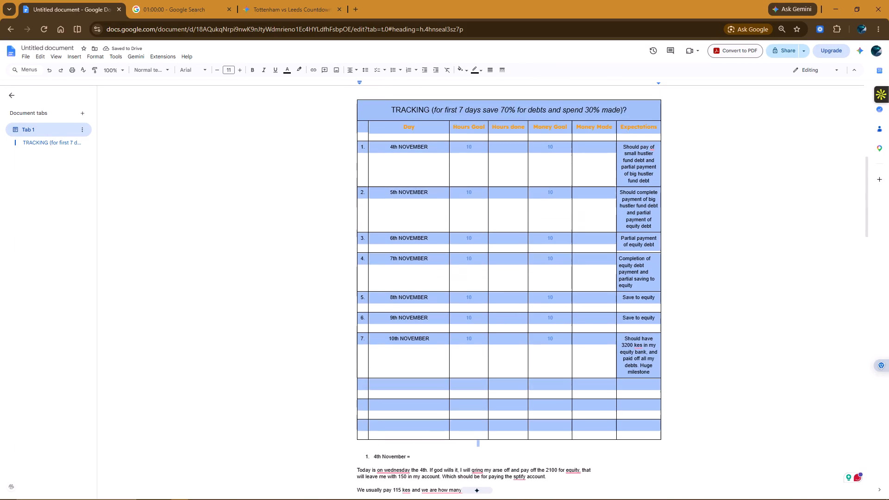
left_click_drag(400, 240, 354, 392)
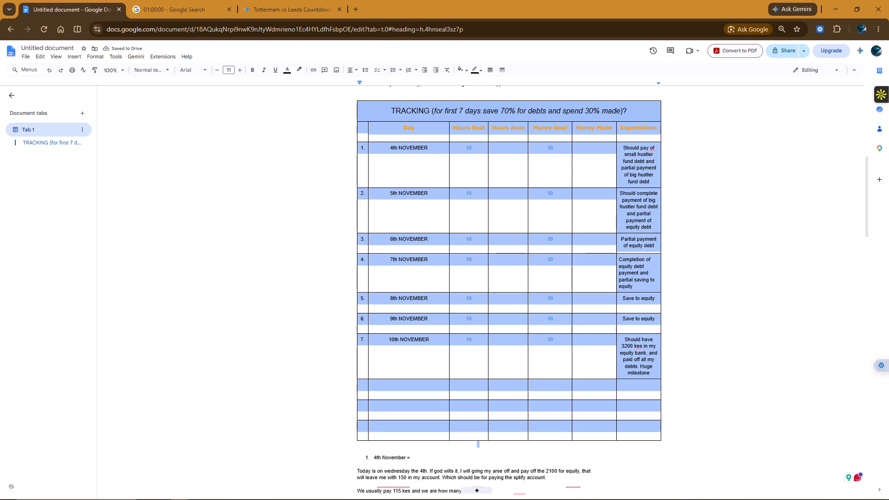
left_click_drag(354, 392, 371, 393)
left_click(371, 393)
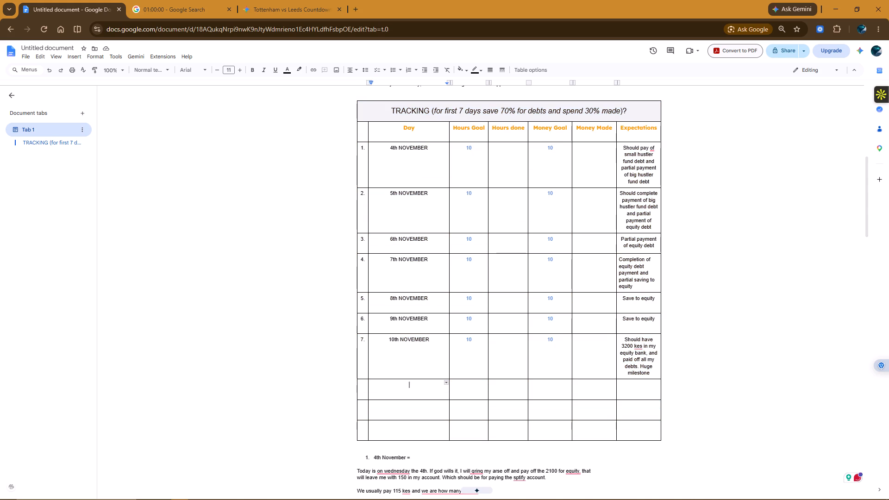
left_click_drag(729, 451, 577, 421)
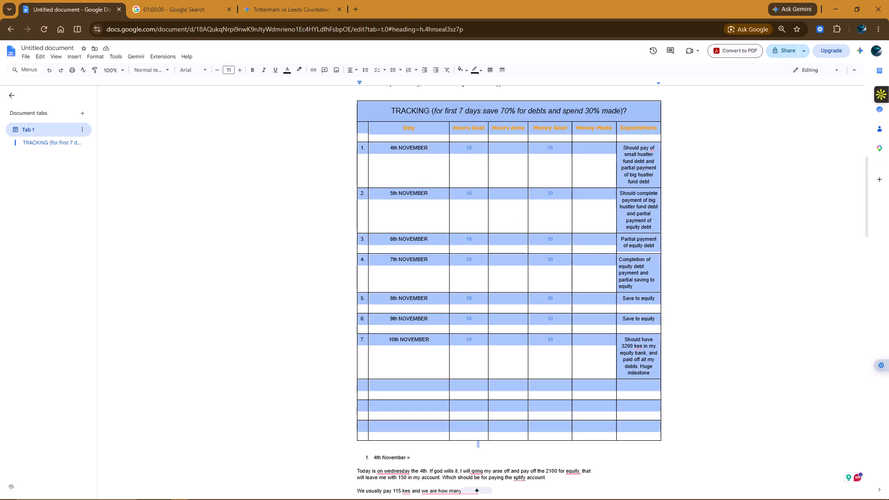
left_click_drag(577, 421, 515, 413)
left_click_drag(520, 413, 525, 413)
left_click_drag(662, 444, 614, 439)
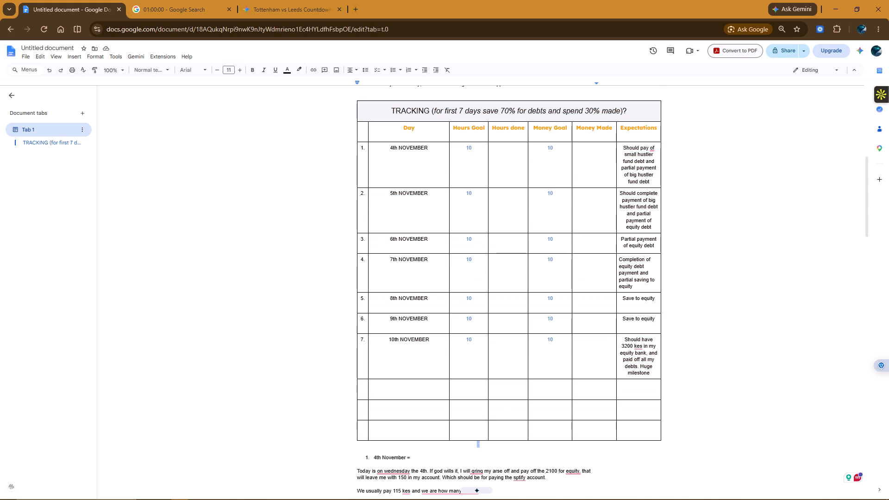
left_click_drag(614, 439, 596, 426)
left_click(664, 434)
left_click_drag(653, 431, 376, 401)
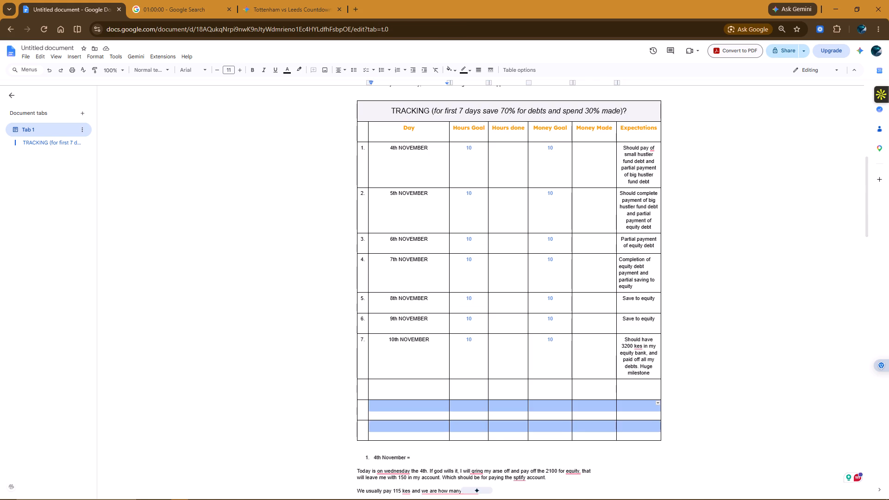
left_click_drag(376, 401, 352, 394)
key("BackSpace")
key("BackSpace")
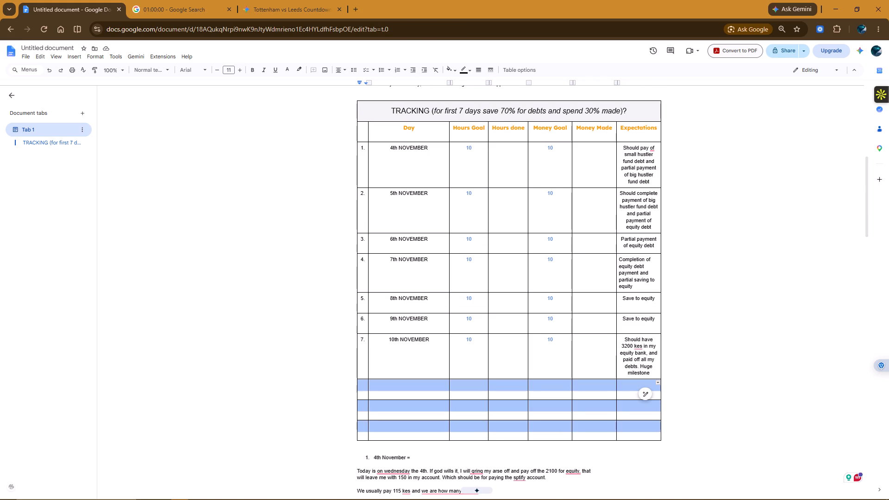
key("Delete")
key("Delete")
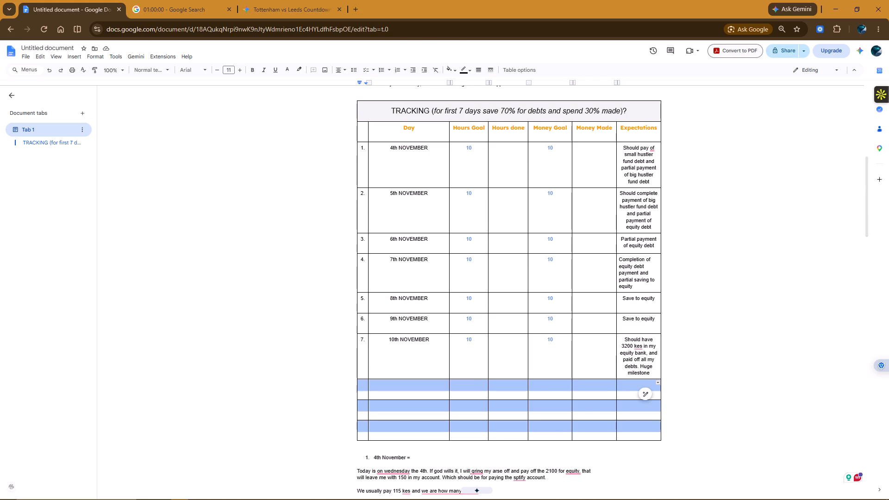
right_click(590, 430)
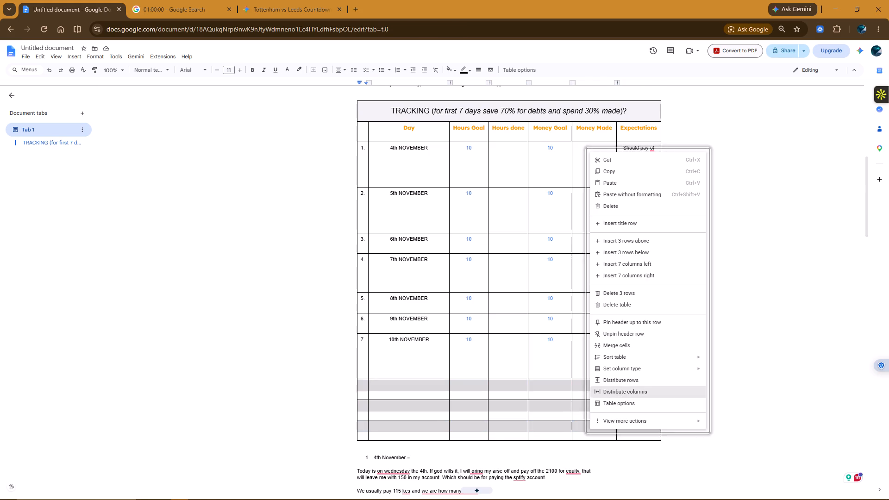
left_click(627, 289)
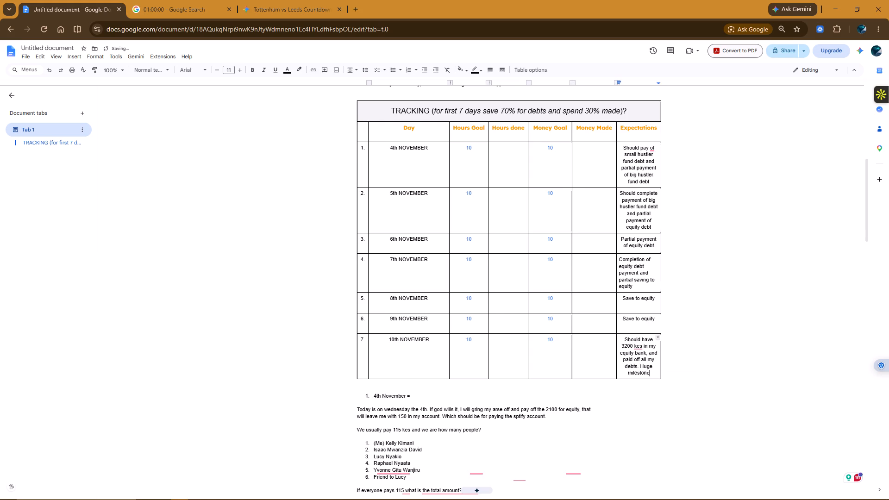
Duplicate the whole tracking table beneath the original, separated by blank lines, above the "4th November =" list item.
scroll(638, 417, "down", 1)
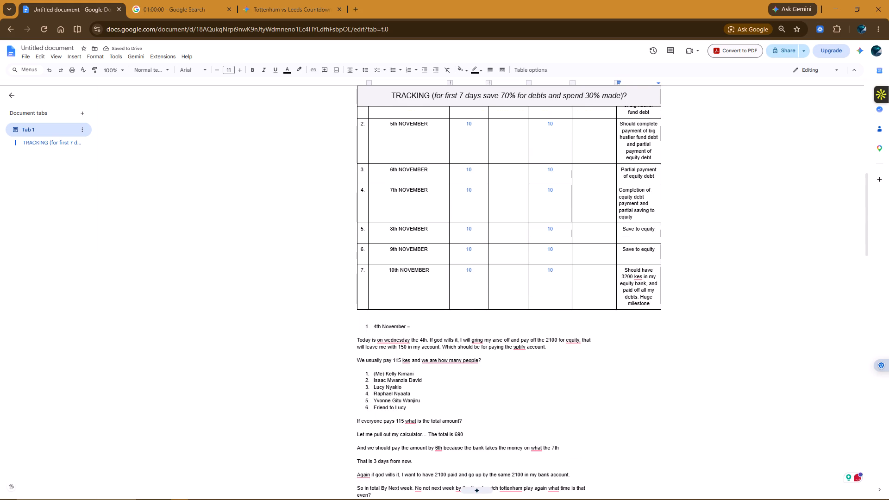
left_click_drag(676, 312, 503, 142)
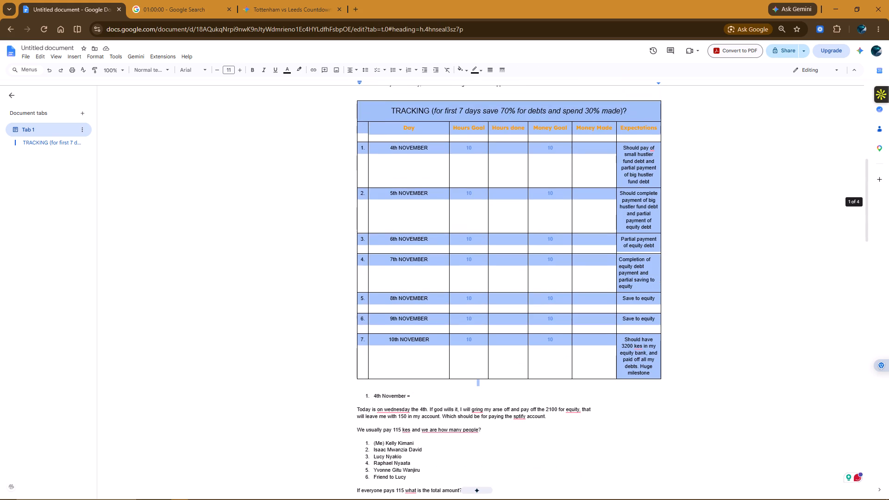
left_click_drag(503, 142, 374, 140)
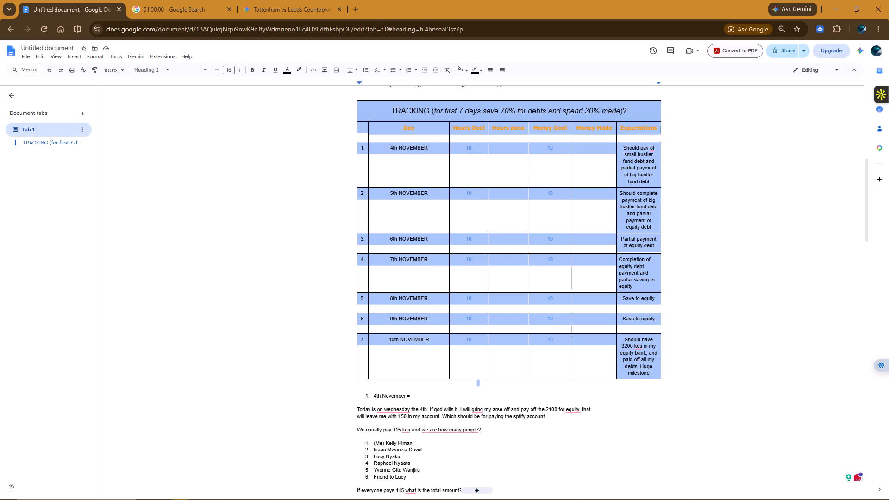
key("ctrl+c")
scroll(374, 140, "down", 1)
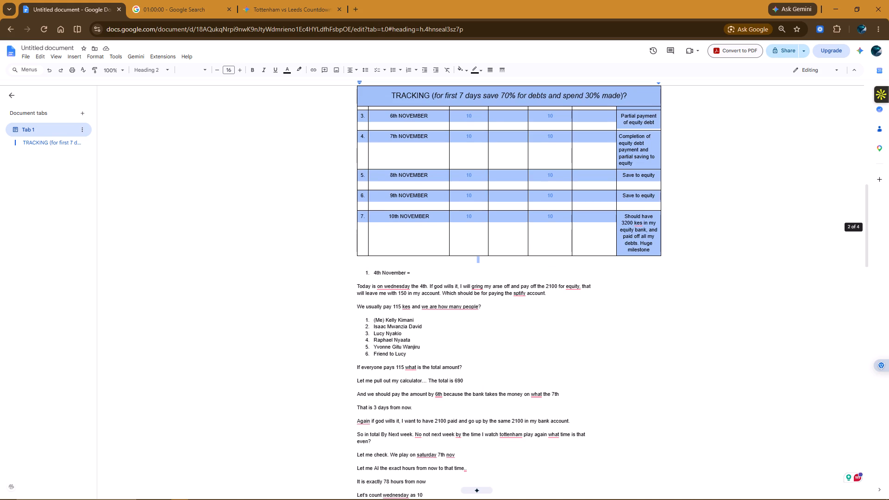
left_click(414, 265)
key("Return")
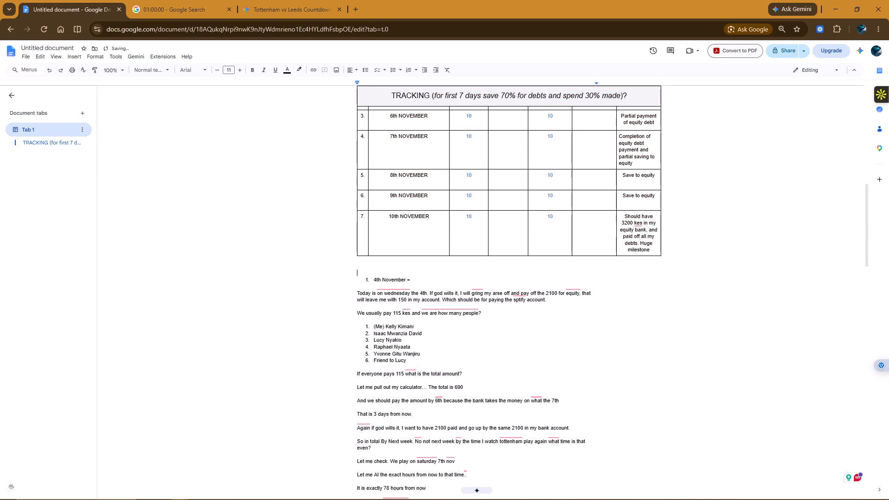
key("Return")
key("Return")
key("ctrl+v")
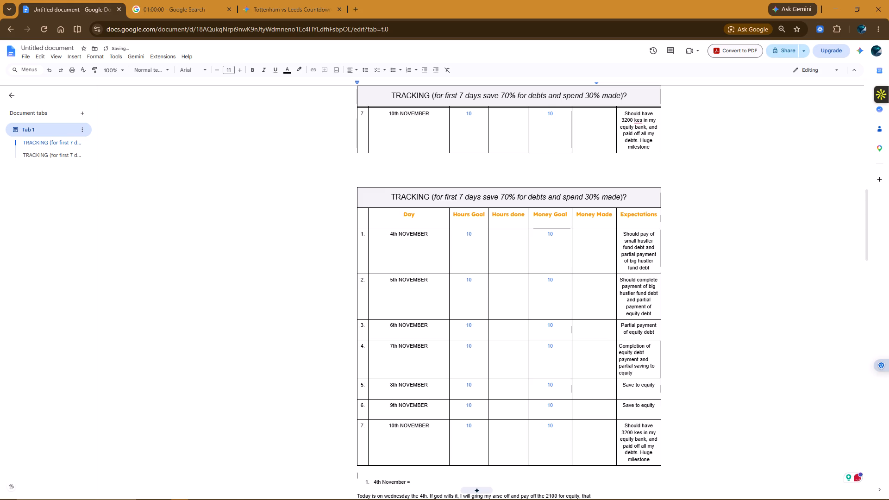
Replace "first" with "next" in the duplicated tracking table's title.
left_click(434, 196)
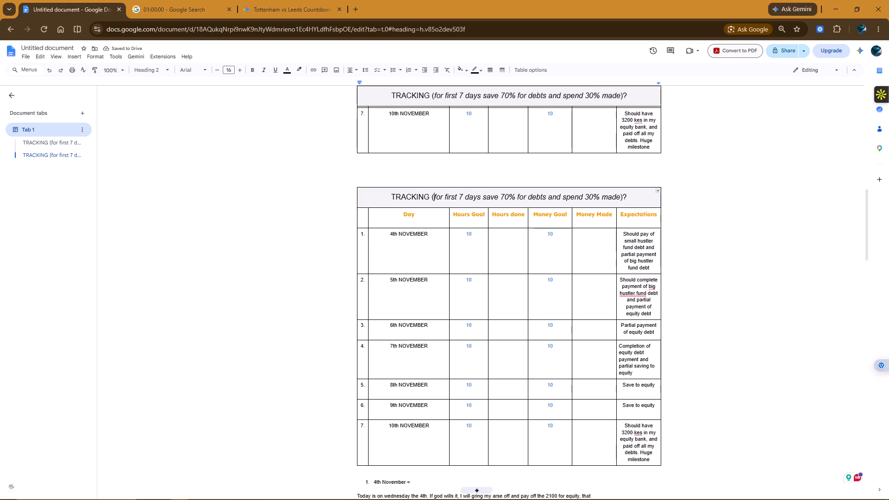
key("ctrl+Right")
key("ctrl+Delete")
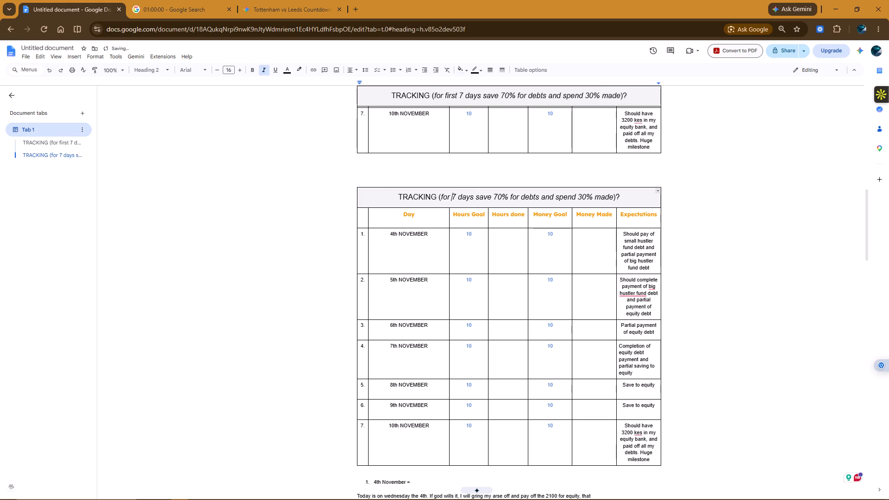
type("next")
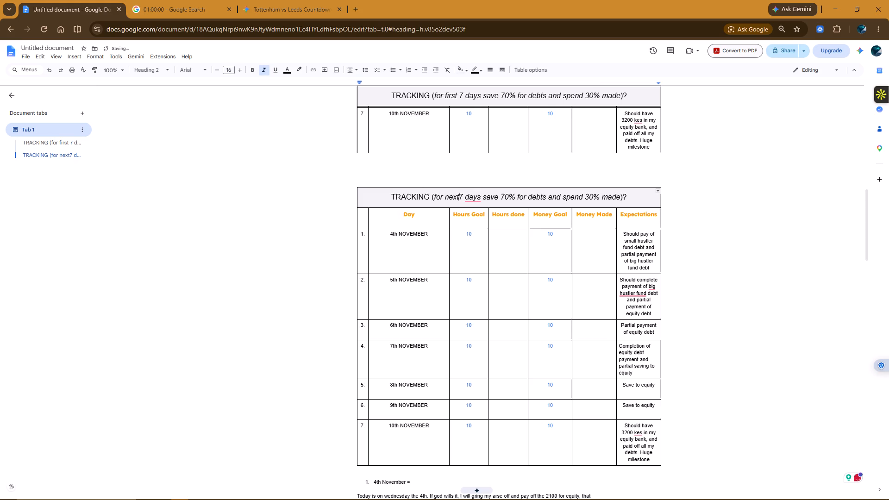
key("space")
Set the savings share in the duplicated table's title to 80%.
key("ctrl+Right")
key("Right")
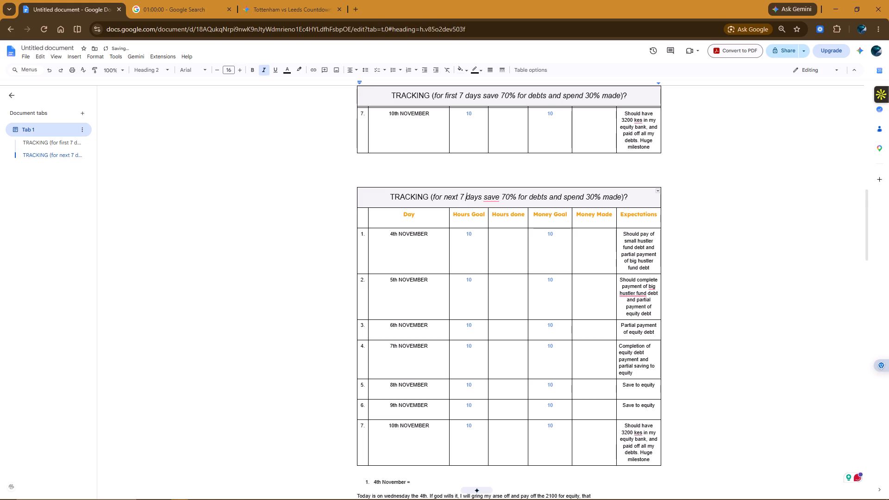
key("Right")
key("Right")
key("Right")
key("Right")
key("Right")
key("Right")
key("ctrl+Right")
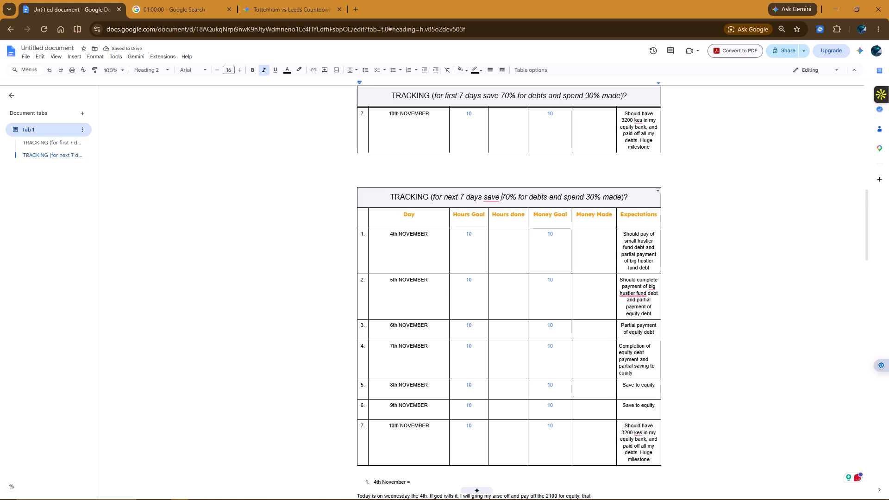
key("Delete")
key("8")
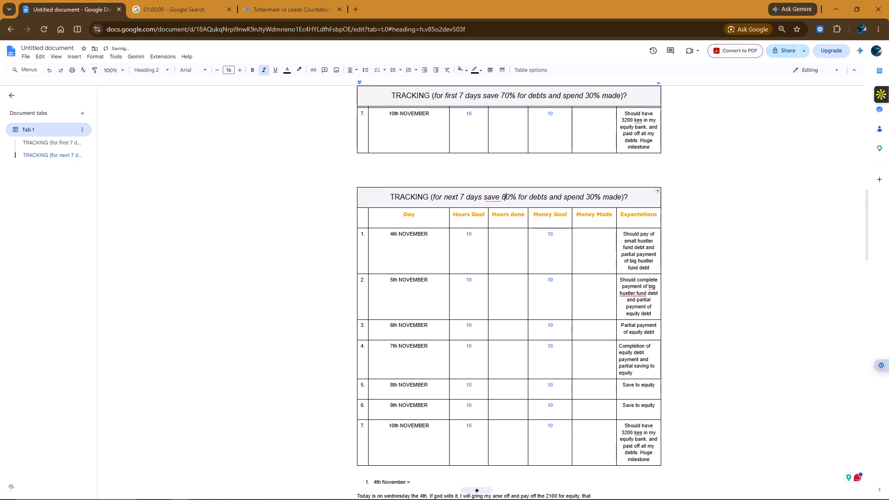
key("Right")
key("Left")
Remove the words "for debts" from the duplicated table's title.
key("ctrl+Right")
key("ctrl+Right")
key("ctrl+Delete")
key("ctrl+Delete")
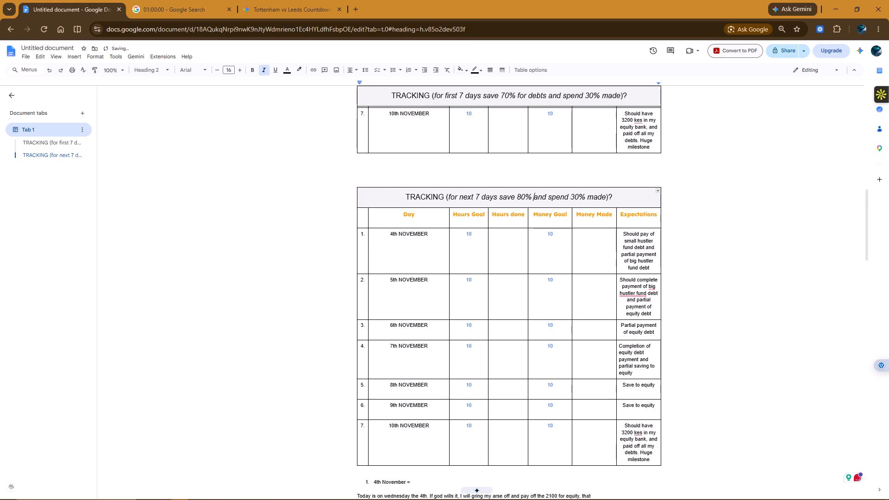
Set the savings share in the duplicated table's title to 60%.
key("ctrl+Right")
key("ctrl+Right")
key("ctrl+Right")
key("ctrl+Left")
key("ctrl+Left")
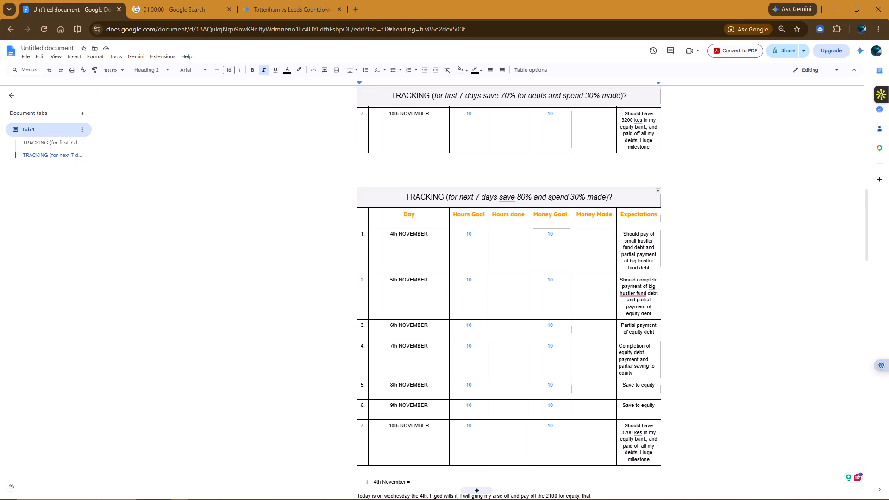
key("ctrl+Left")
key("ctrl+Left")
key("ctrl+Left")
key("Delete")
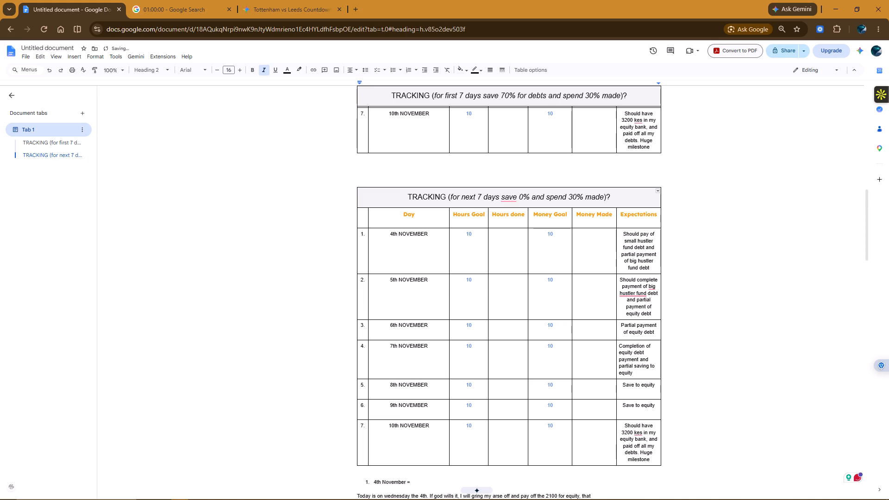
key("6")
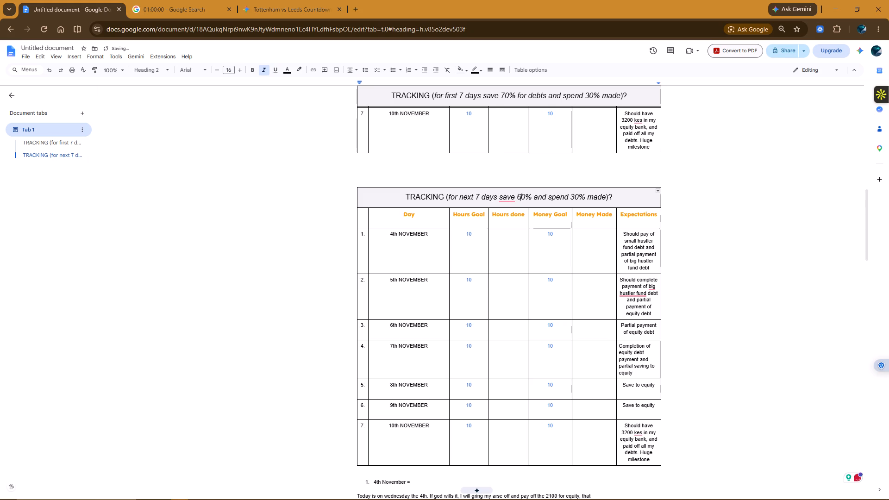
Set the spending share in the duplicated table's title to 40%.
key("ctrl+Right")
key("ctrl+Right")
key("ctrl+Right")
key("ctrl+Right")
key("Delete")
key("4")
key("Down")
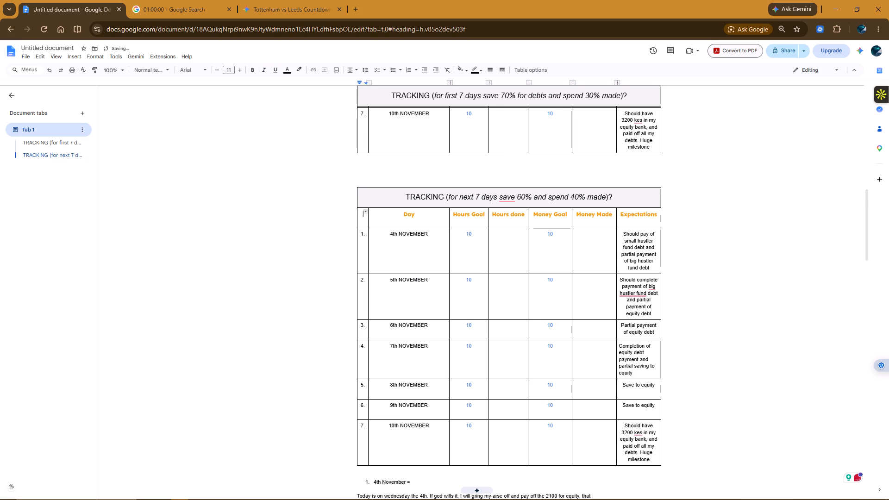
key("Down")
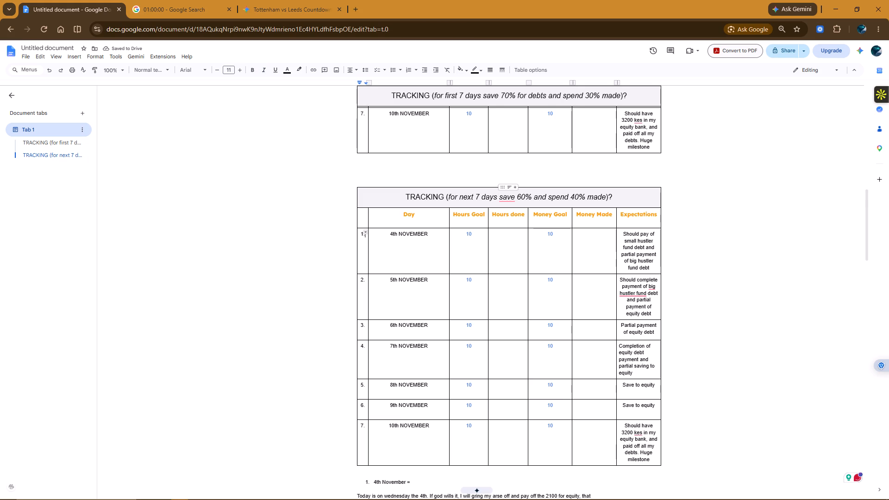
Clear the Expectations text of the 4th and 5th November rows in the duplicated table.
left_click_drag(653, 269, 621, 237)
key("BackSpace")
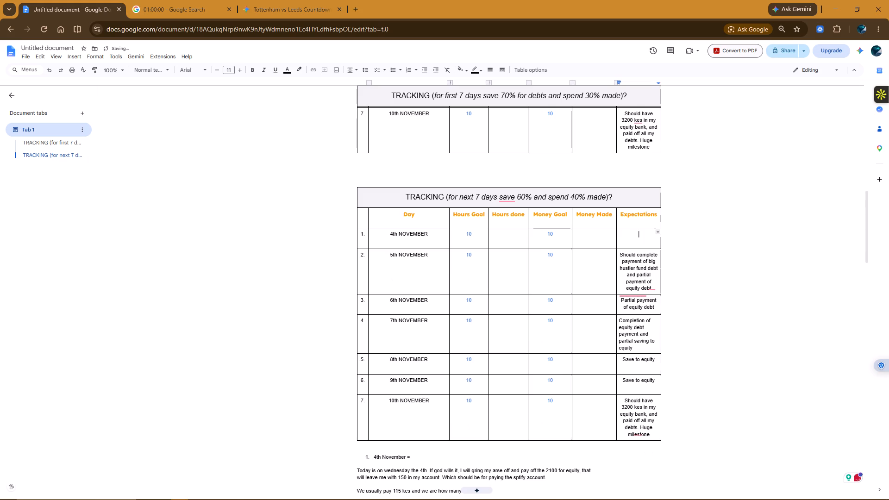
left_click_drag(659, 295, 658, 291)
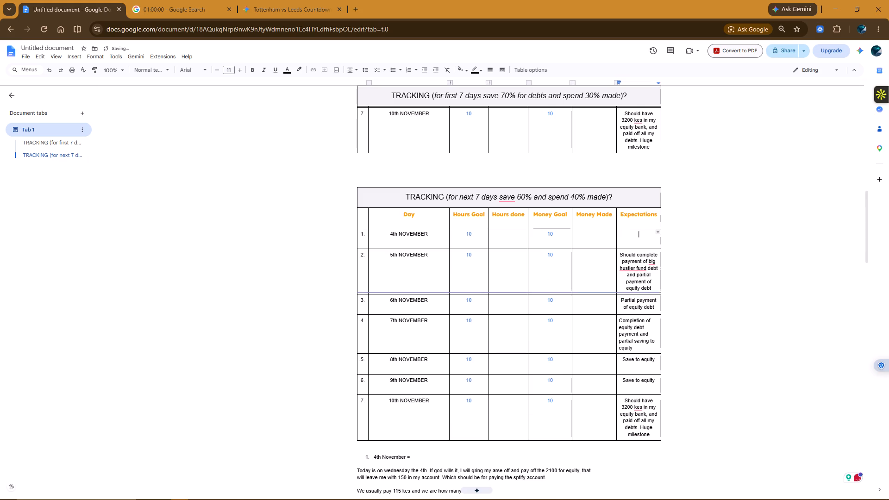
left_click_drag(658, 291, 638, 275)
left_click_drag(656, 289, 621, 259)
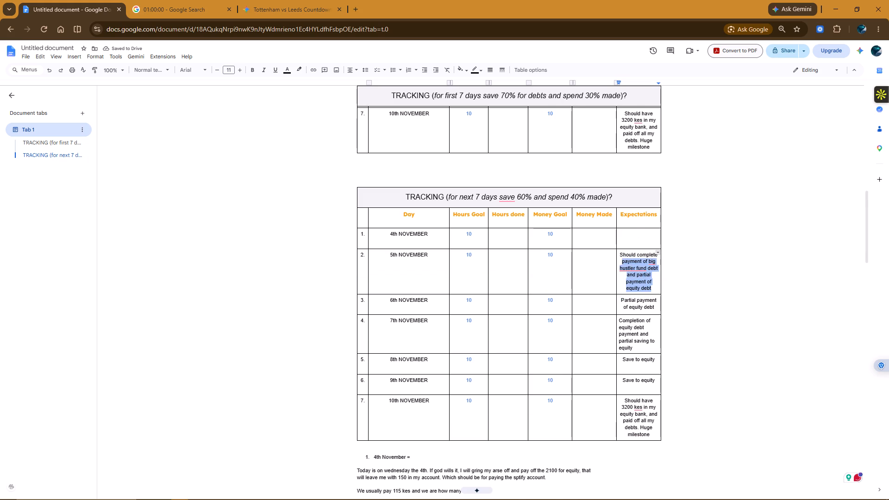
left_click_drag(621, 259, 619, 257)
key("BackSpace")
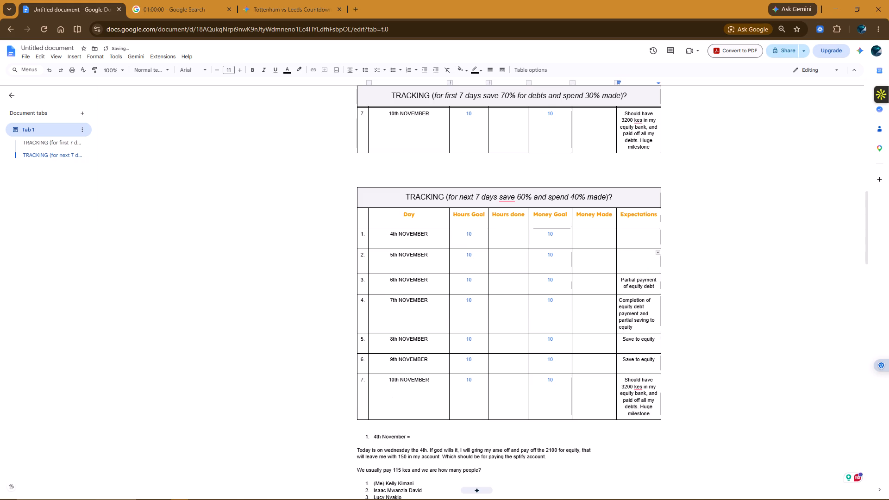
Enter "Save 700" as the expectation for both the 4th and 5th November rows of the duplicated table.
left_click(622, 243)
type("save")
key("space")
type("700")
key("Down")
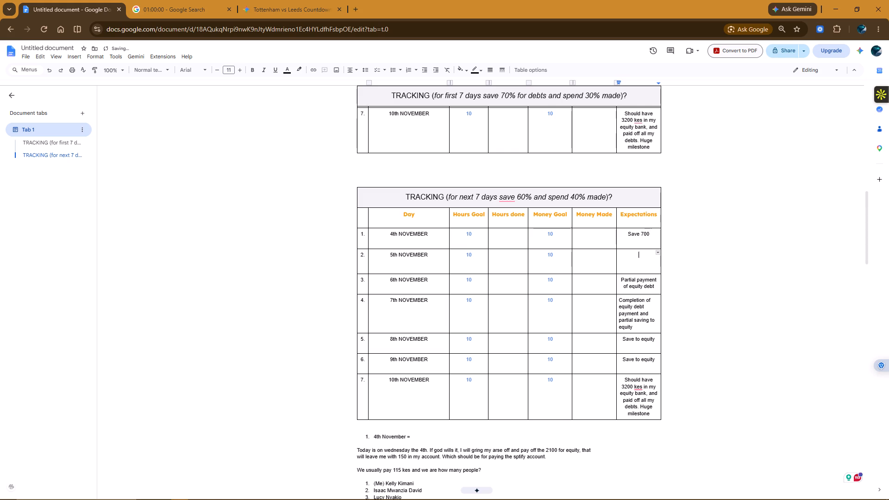
type("Save 700")
key("Down")
Clear the Expectations text of the 10th November row in the duplicated table.
double_click(638, 409)
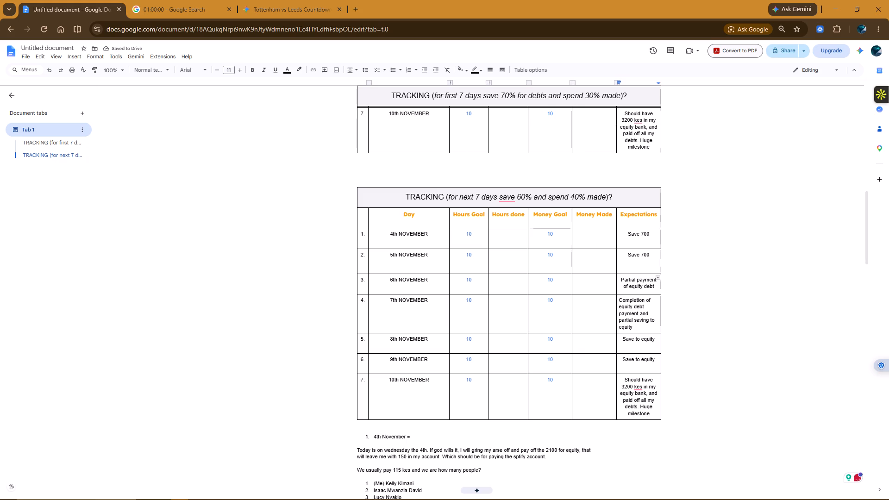
double_click(638, 409)
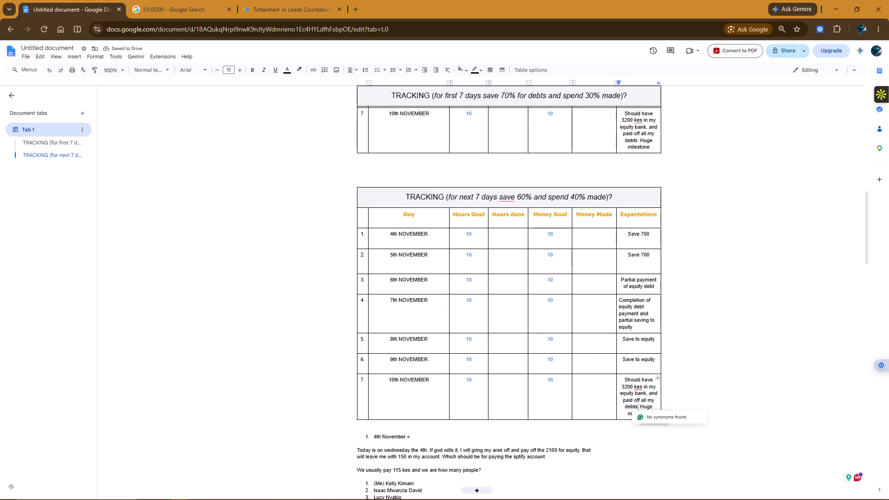
left_click(654, 406)
left_click_drag(655, 414, 621, 380)
key("BackSpace")
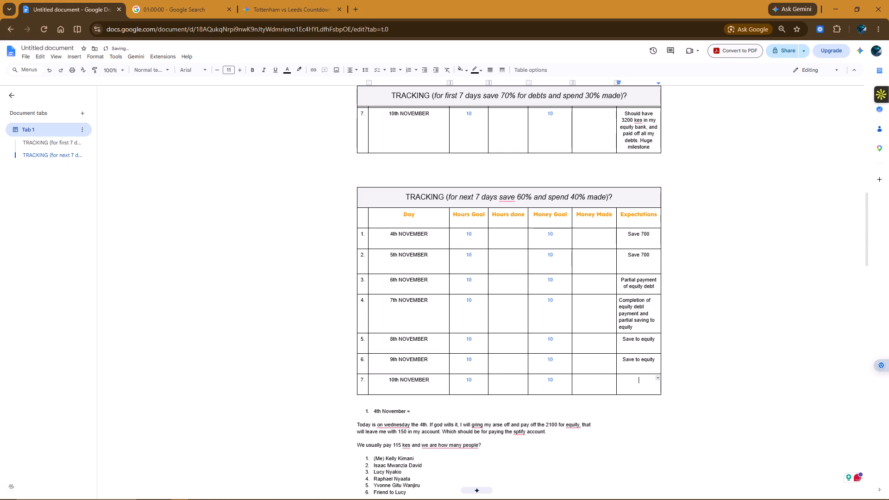
Clear the Expectations text of the 9th November row in the duplicated table.
left_click_drag(637, 365, 623, 364)
left_click_drag(623, 364, 654, 364)
double_click(654, 364)
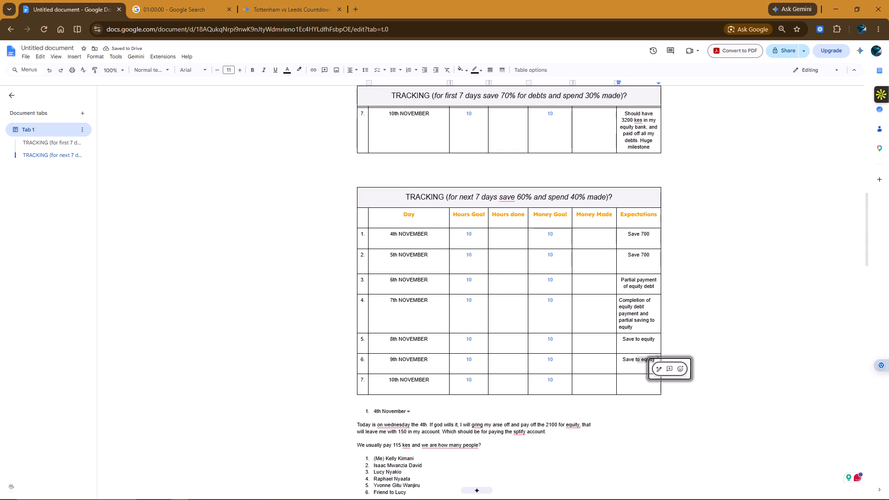
left_click_drag(654, 364, 644, 364)
double_click(644, 364)
key("BackSpace")
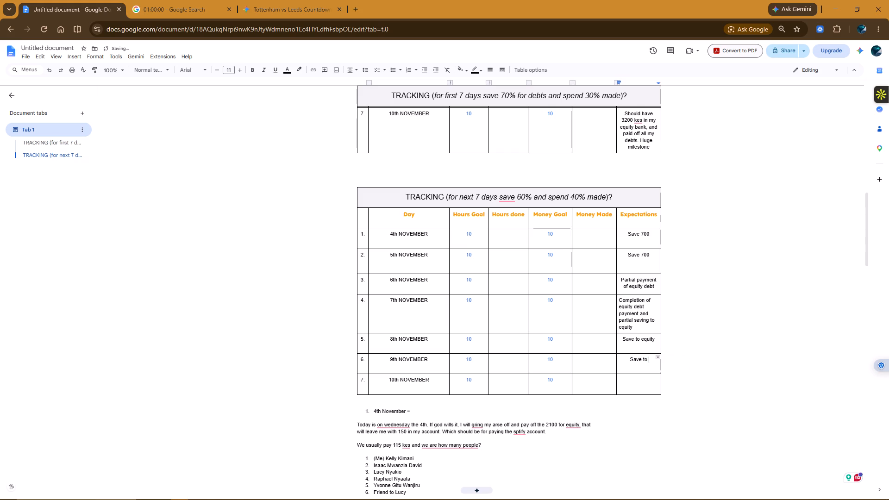
key("BackSpace")
key("BackSpace")
key("BackSpace")
key("BackSpace")
key("ctrl+BackSpace")
key("BackSpace")
key("Up")
Clear the Expectations text of the 8th November row in the duplicated table.
key("ctrl+Delete")
key("ctrl+Delete")
key("ctrl+Delete")
Clear the Expectations text of the 7th November row in the duplicated table.
key("Up")
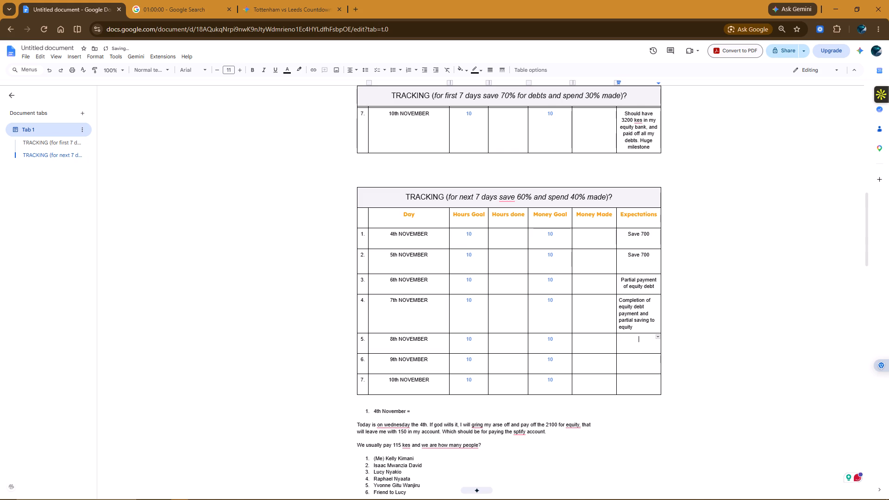
key("ctrl+BackSpace")
key("ctrl+BackSpace")
key("ctrl+BackSpace")
key("ctrl+BackSpace")
key("ctrl+BackSpace")
key("ctrl+BackSpace")
key("ctrl+BackSpace")
key("ctrl+BackSpace")
key("ctrl+BackSpace")
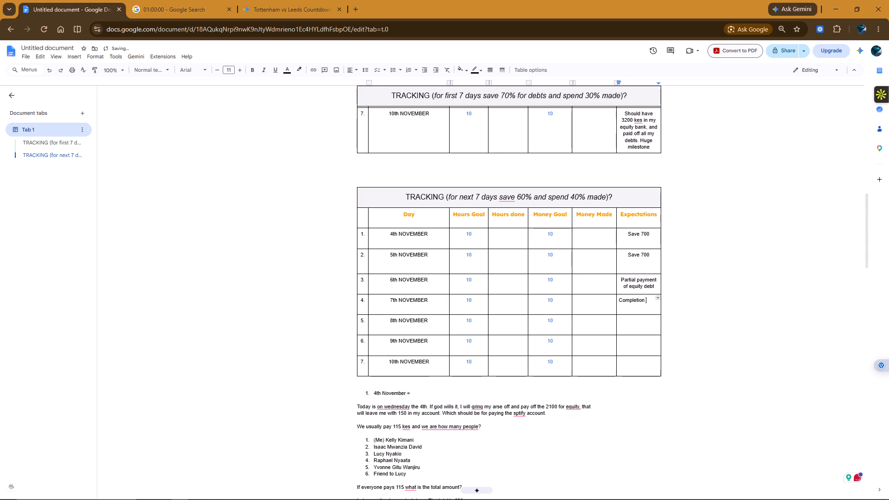
key("ctrl+BackSpace")
key("ctrl+BackSpace")
Replace the Expectations text of the 6th November row in the duplicated table with "Save 700".
key("Up")
key("ctrl+Delete")
key("ctrl+Delete")
key("ctrl+Delete")
key("ctrl+BackSpace")
key("ctrl+BackSpace")
key("ctrl+BackSpace")
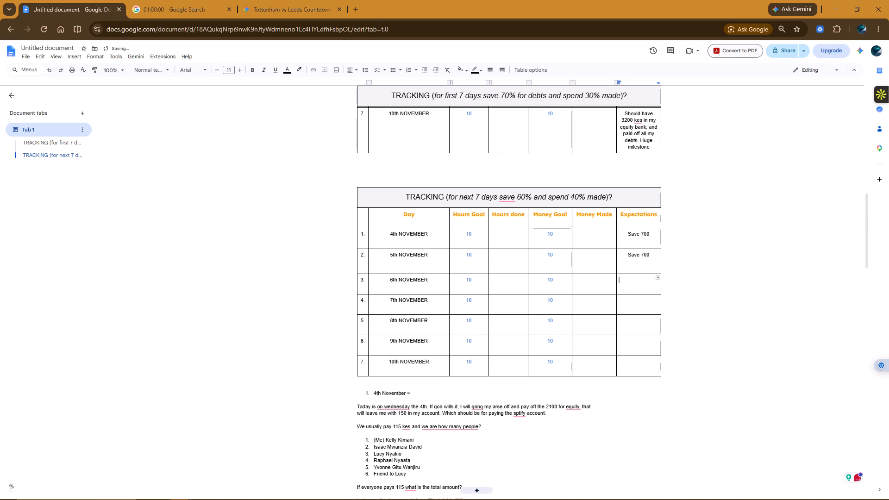
key("ctrl+z")
key("ctrl+BackSpace")
key("ctrl+BackSpace")
type("Save 700")
Enter "Save 700" as the expectation for the 7th, 8th, 9th and 10th November rows of the duplicated table.
key("Down")
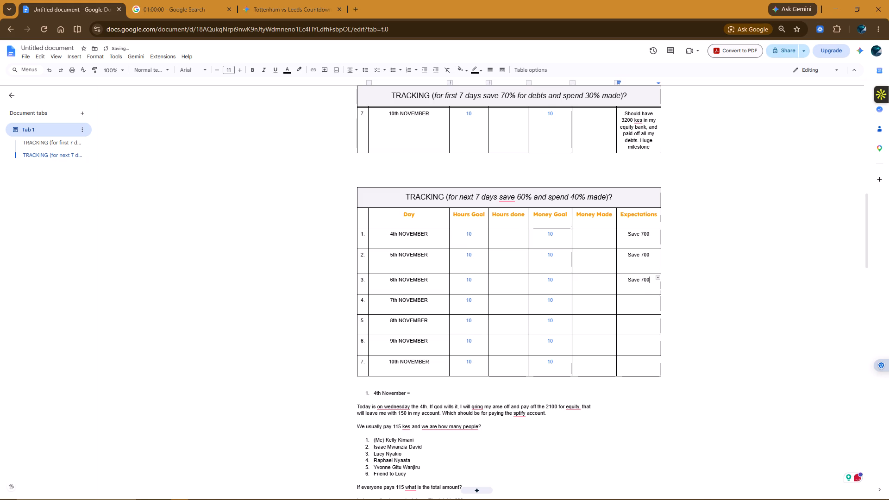
type("Save 700")
key("Down")
type("Save 700")
key("Down")
type("Save 700")
key("Down")
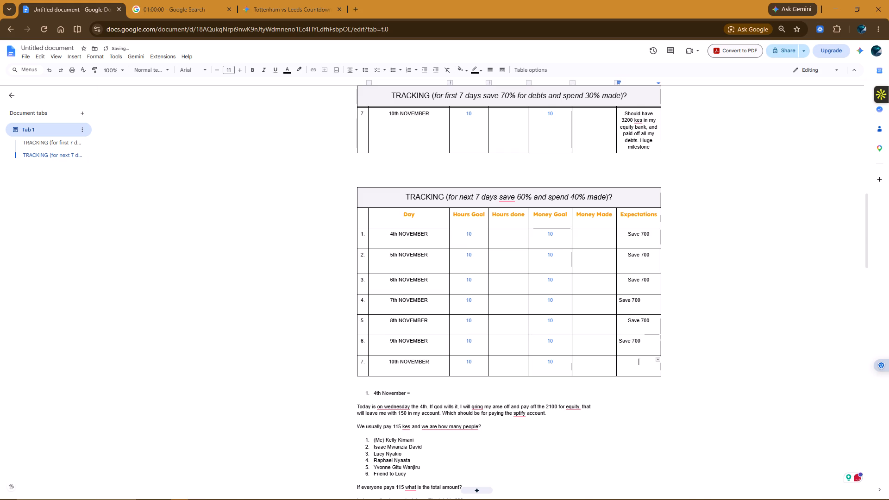
type("Save 700")
Insert a new column to the right of the Expectations column in the duplicated table.
right_click(655, 236)
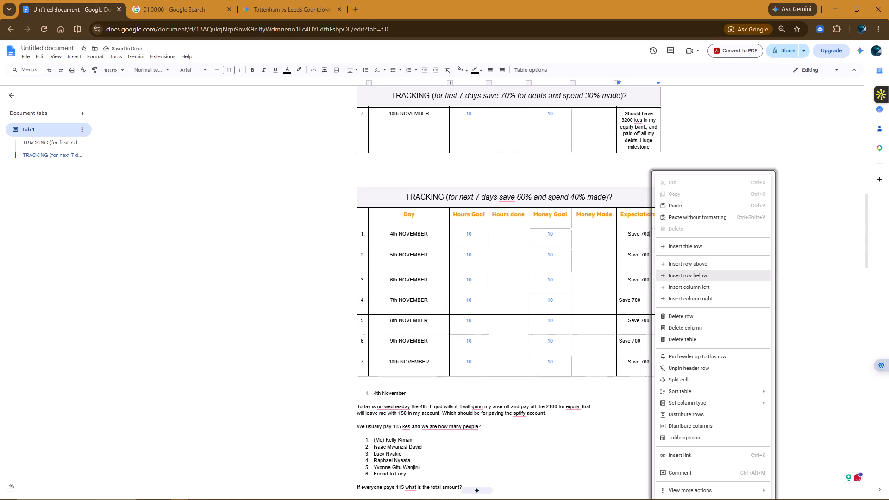
left_click(701, 297)
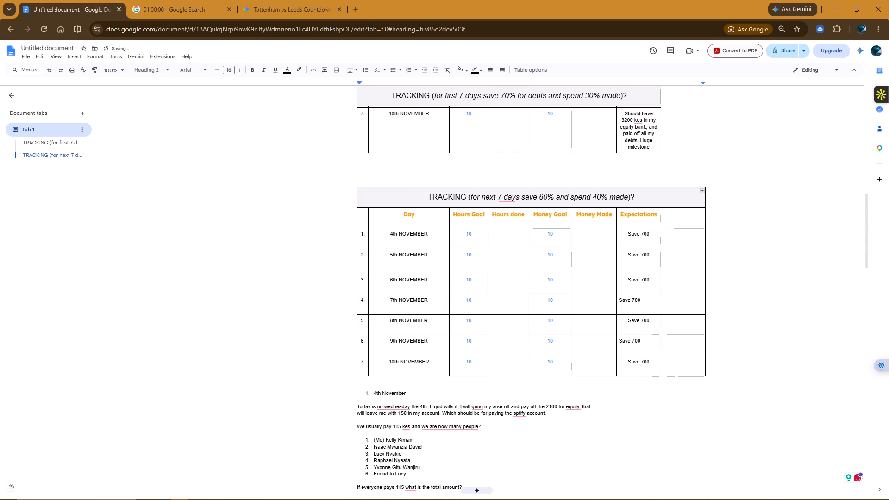
Rename the Expectations column header of the duplicated table as "Save".
left_click(685, 216)
left_click(638, 216)
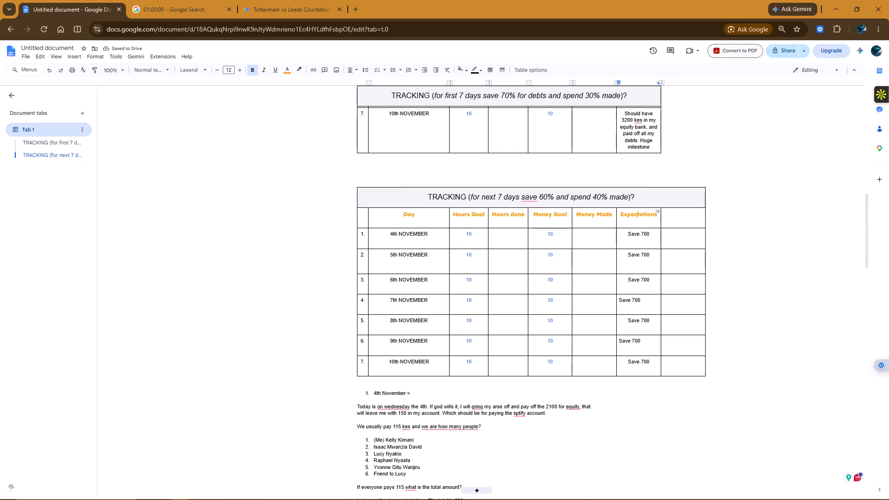
double_click(638, 216)
type("SAve")
key("Left")
key("Left")
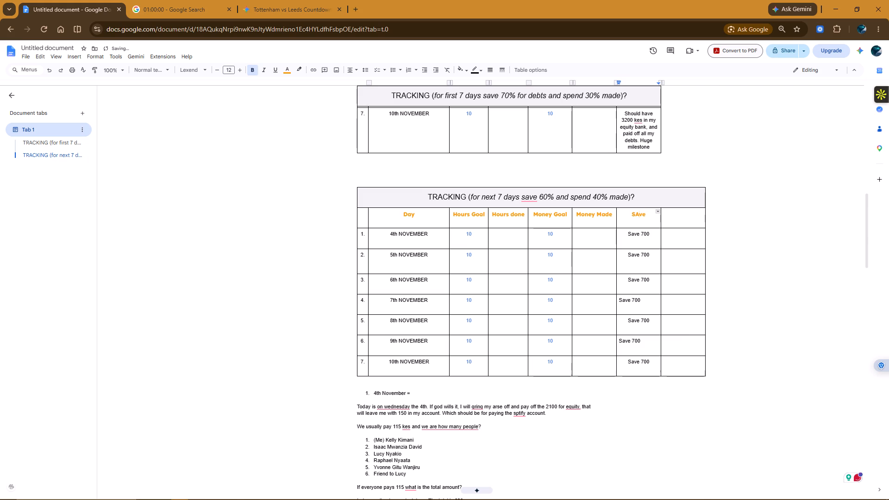
key("BackSpace")
key("a")
key("Right")
Copy the "Save" header into the header cell of the new last column in the duplicated table.
key("ctrl+a")
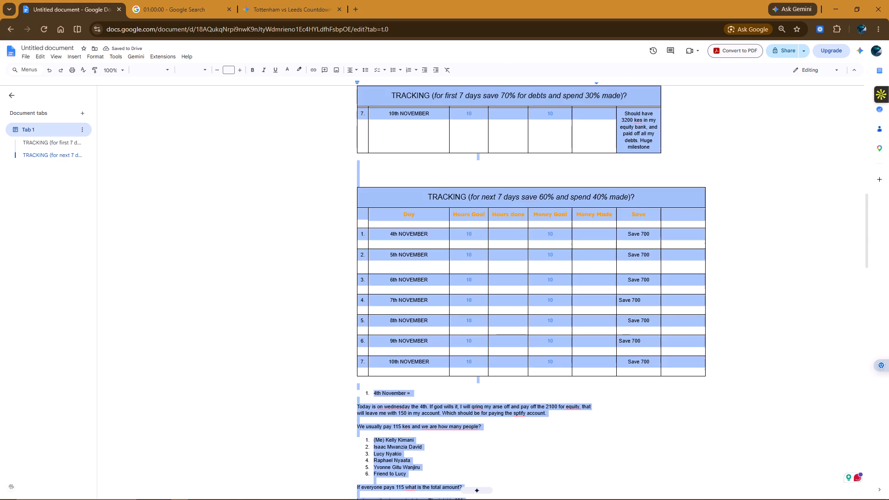
left_click(648, 216)
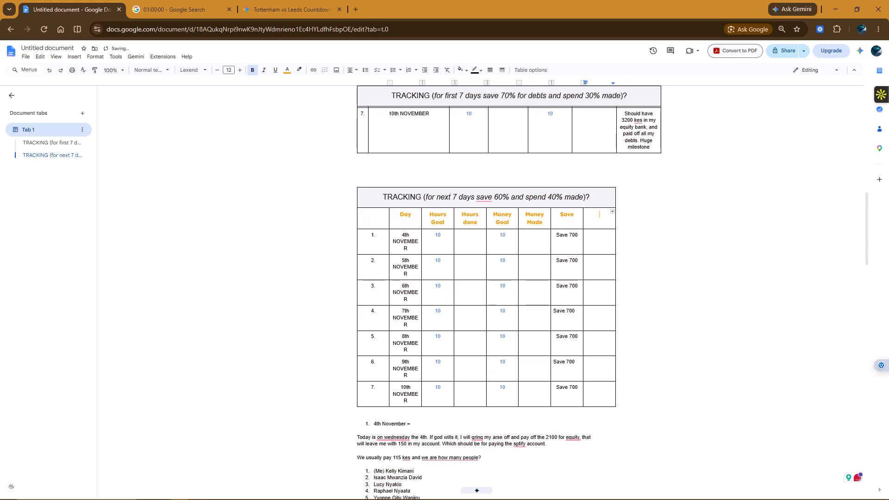
double_click(572, 217)
key("ctrl+c")
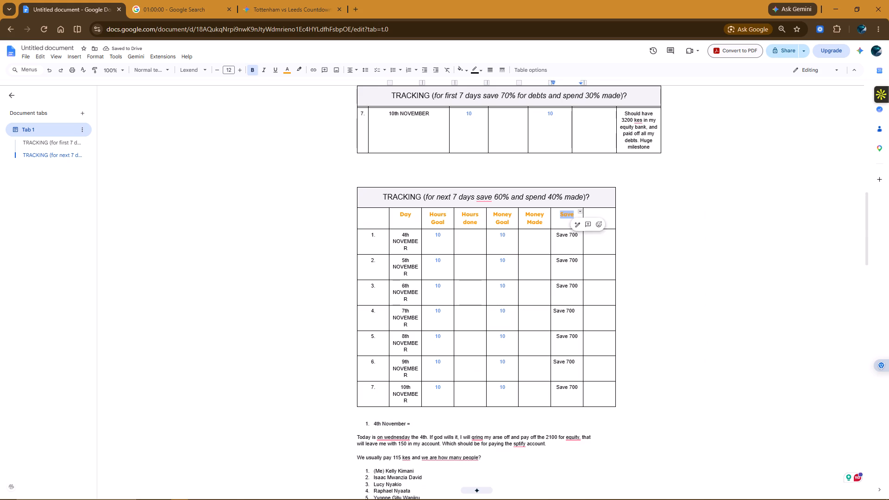
left_click(599, 217)
key("ctrl+v")
Widen the two Save columns and the Day and Hours Goal columns of the duplicated table.
left_click_drag(615, 215, 663, 212)
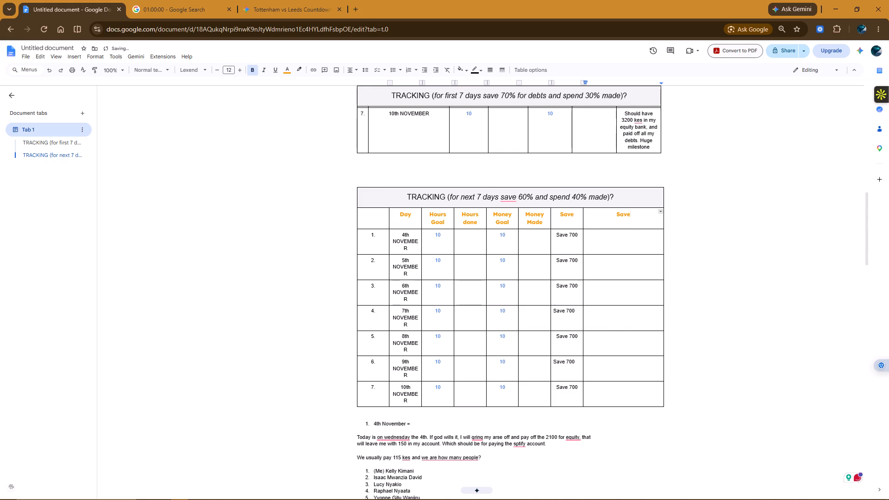
left_click_drag(583, 220, 600, 223)
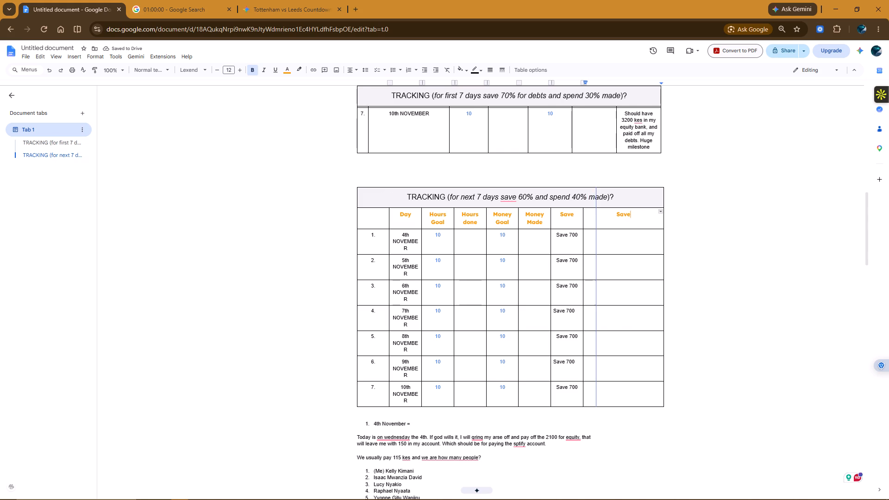
left_click_drag(600, 223, 604, 225)
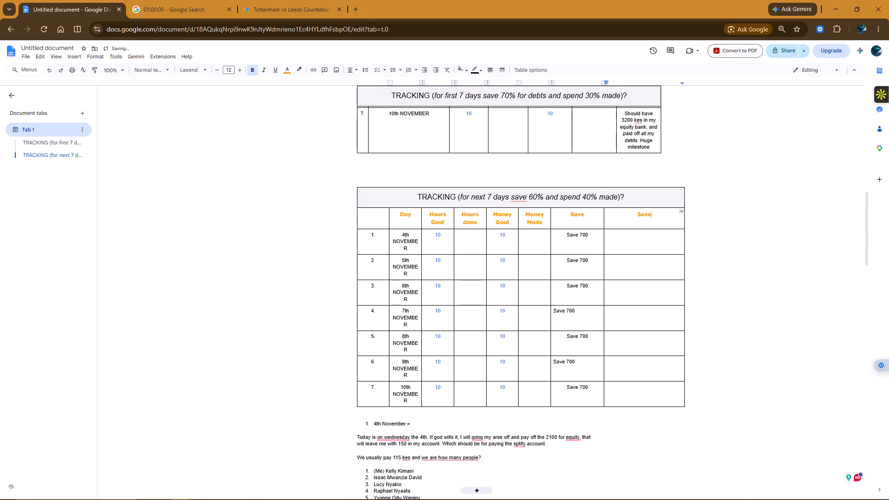
left_click_drag(420, 220, 443, 221)
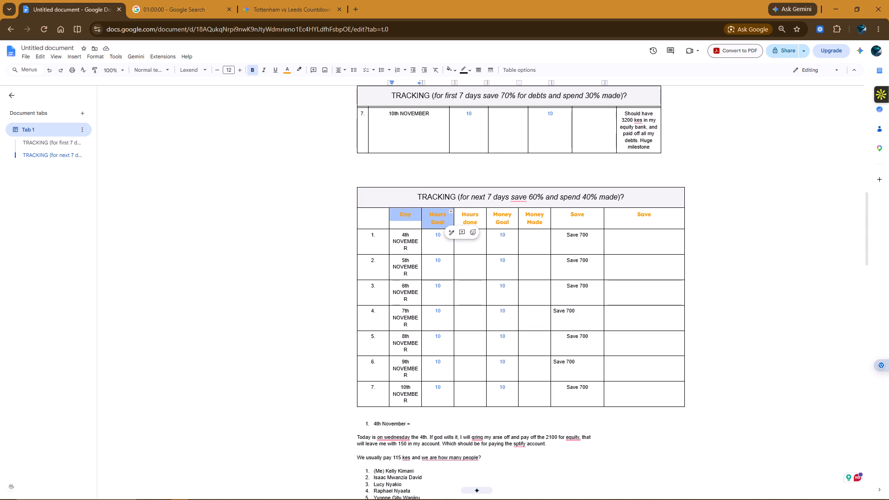
left_click_drag(422, 222, 448, 222)
left_click_drag(448, 222, 457, 220)
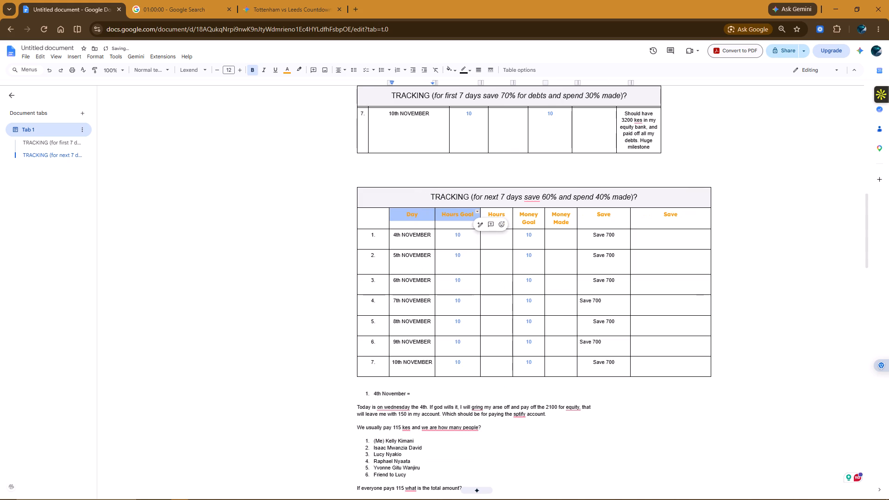
left_click(467, 271)
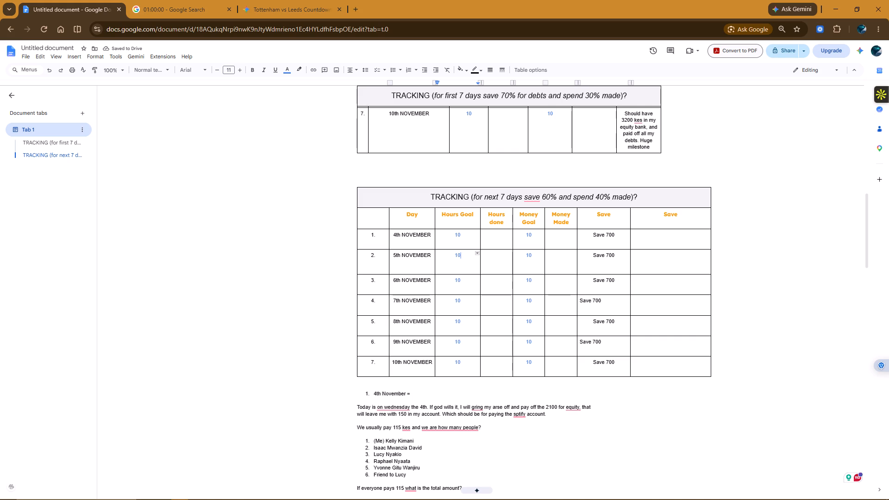
Centre-align the text in all header and day rows of the duplicated table.
double_click(674, 363)
left_click(724, 367)
left_click_drag(703, 366, 666, 351)
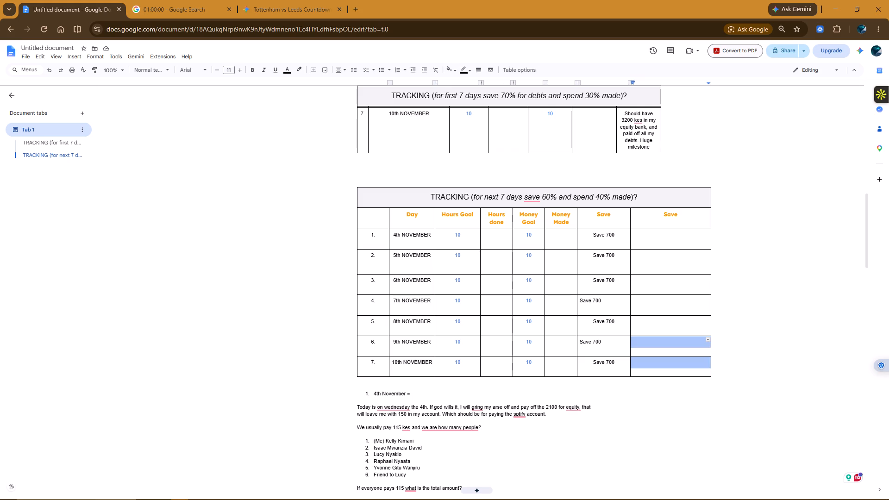
left_click_drag(666, 351, 354, 223)
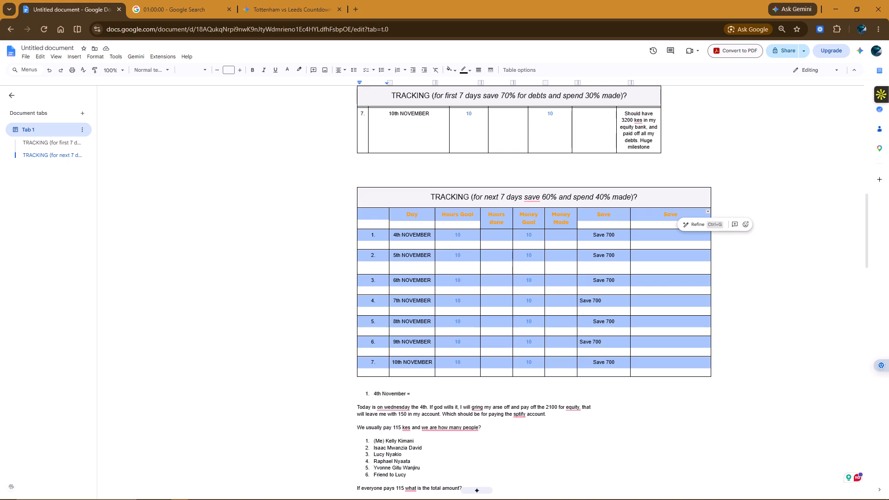
left_click(345, 70)
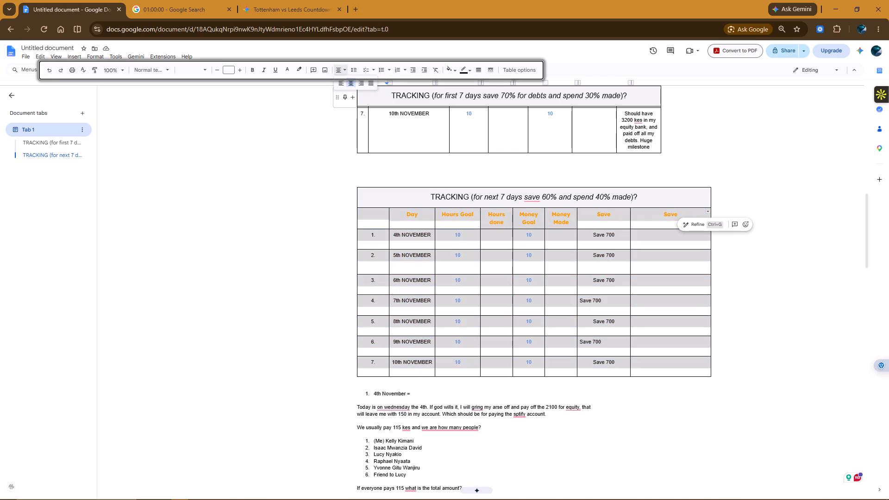
left_click(352, 86)
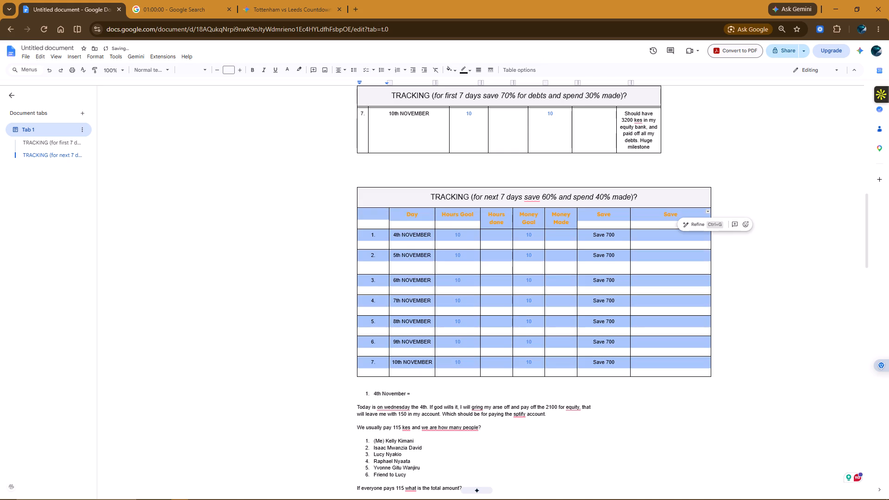
left_click(649, 248)
Change the header of the duplicated table's last column to "Spend".
left_click(675, 219)
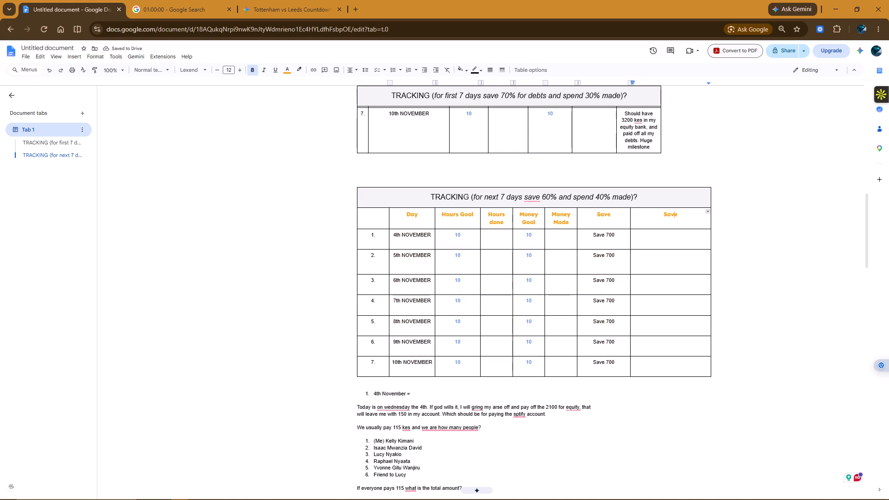
key("BackSpace")
key("BackSpace")
key("Delete")
type("pend")
Enter 500 in the Spend column for all seven days, from 4th to 10th November.
key("Down")
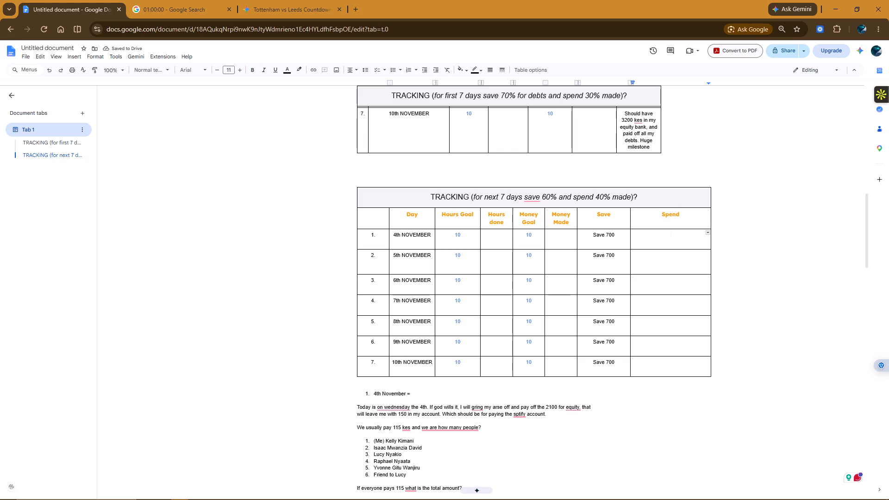
type("500")
key("Down")
type("500")
key("Down")
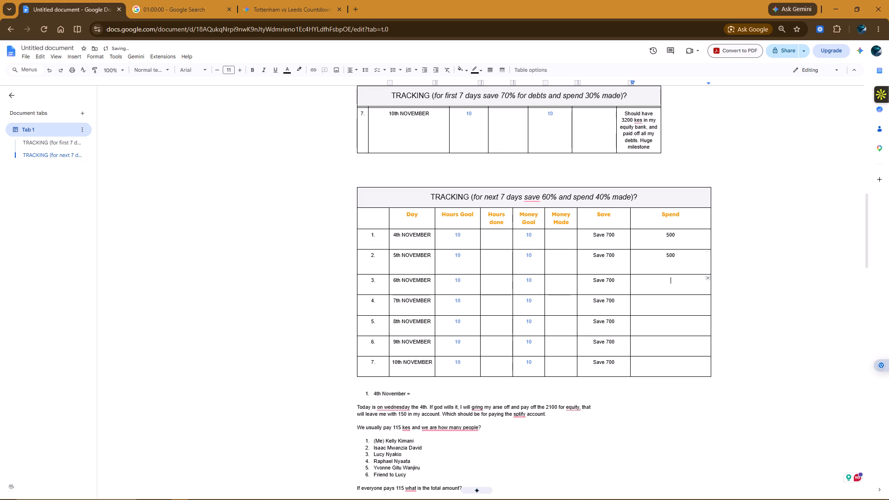
type("500")
key("Down")
type("500")
key("Down")
type("500")
key("Down")
type("500")
key("Down")
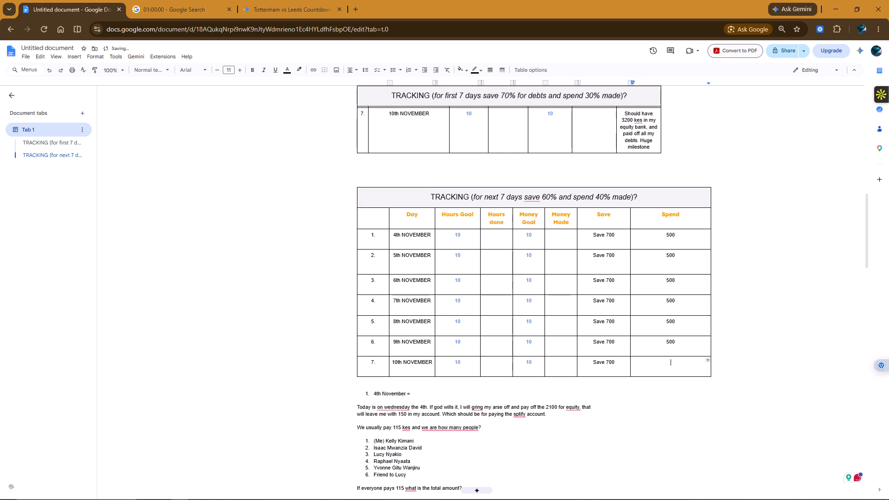
type("500")
Remove the word "Save" from all seven day cells of the Save column, leaving only 700 in each.
key("Left")
key("Left")
key("Left")
key("Left")
key("Left")
key("Left")
key("Left")
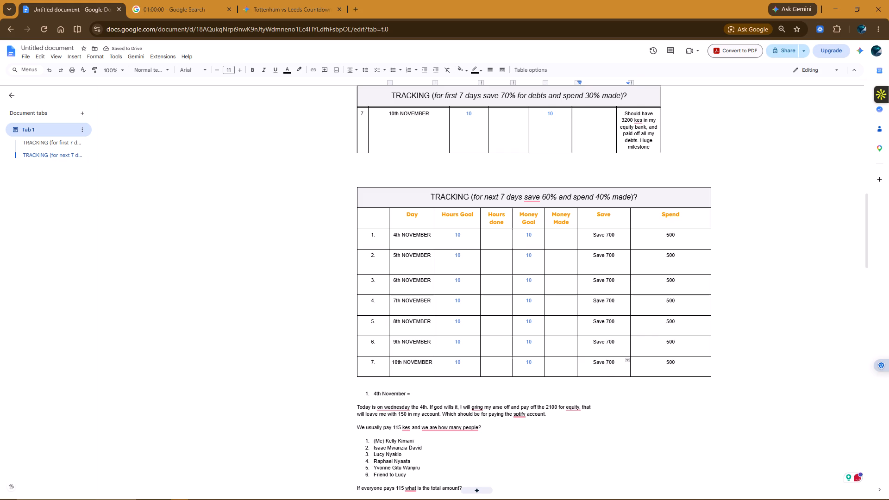
key("ctrl+BackSpace")
key("Up")
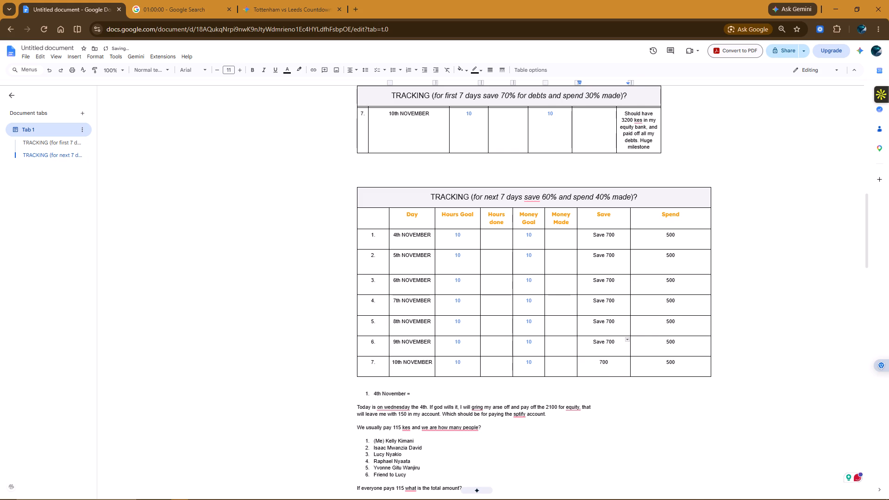
key("ctrl+BackSpace")
key("ctrl+Delete")
key("Up")
key("ctrl+BackSpace")
key("ctrl+Delete")
key("Up")
key("ctrl+BackSpace")
key("ctrl+Delete")
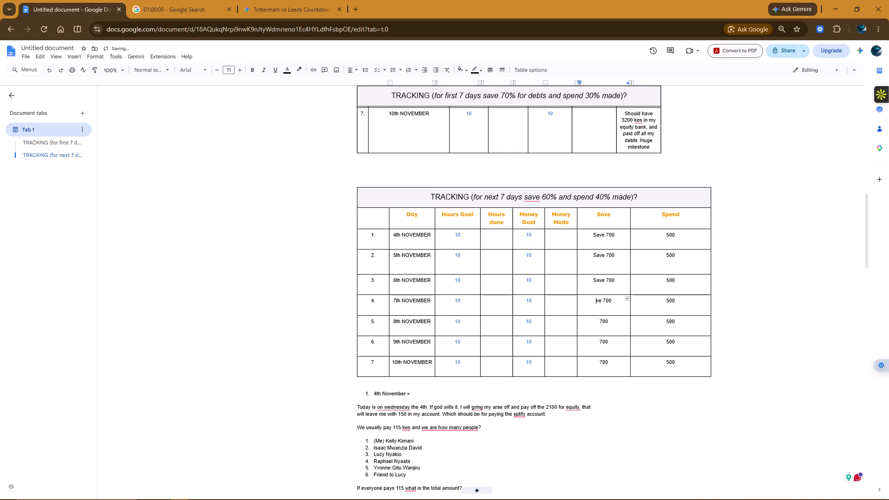
key("Up")
key("ctrl+BackSpace")
key("Delete")
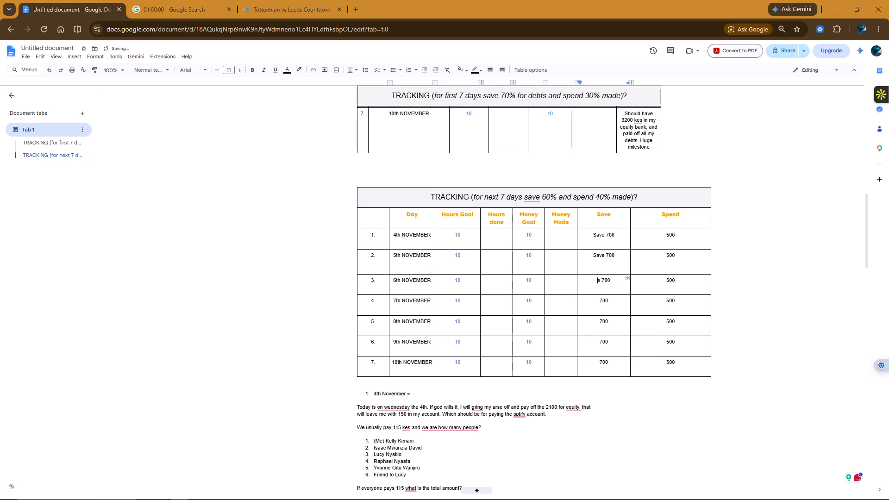
key("Delete")
key("Up")
key("ctrl+BackSpace")
key("ctrl+Delete")
key("Up")
key("ctrl+BackSpace")
key("ctrl+Delete")
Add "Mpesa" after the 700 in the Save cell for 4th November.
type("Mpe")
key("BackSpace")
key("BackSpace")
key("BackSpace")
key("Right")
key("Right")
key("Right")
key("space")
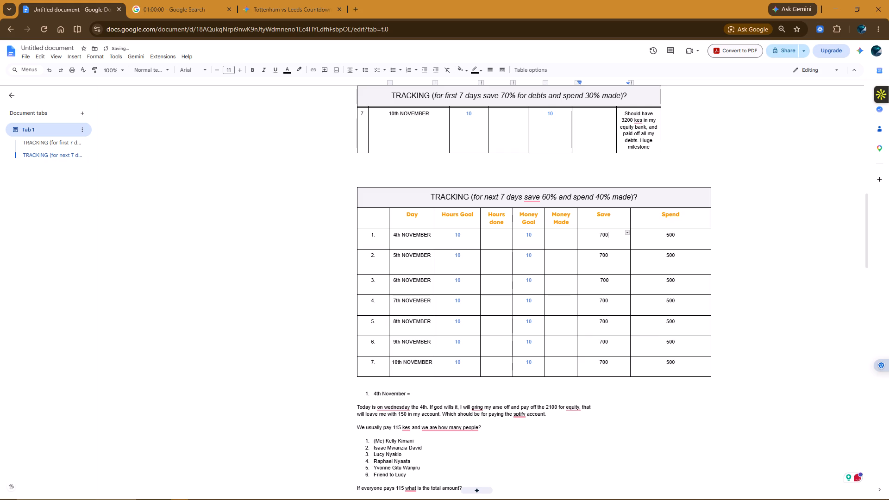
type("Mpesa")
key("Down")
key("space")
Replace "Mpesa" with "Ziidi" in the Save cell for 4th November.
key("Up")
key("ctrl+BackSpace")
key("Delete")
key("Delete")
key("Delete")
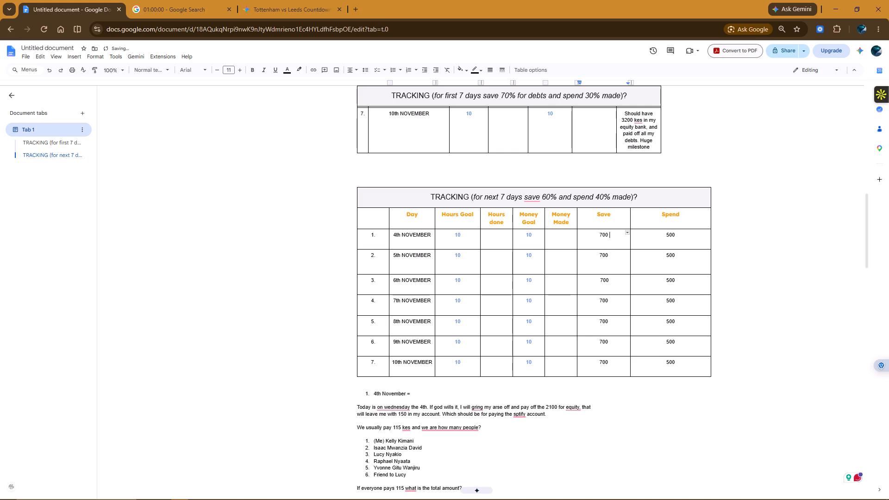
type("Ziidi")
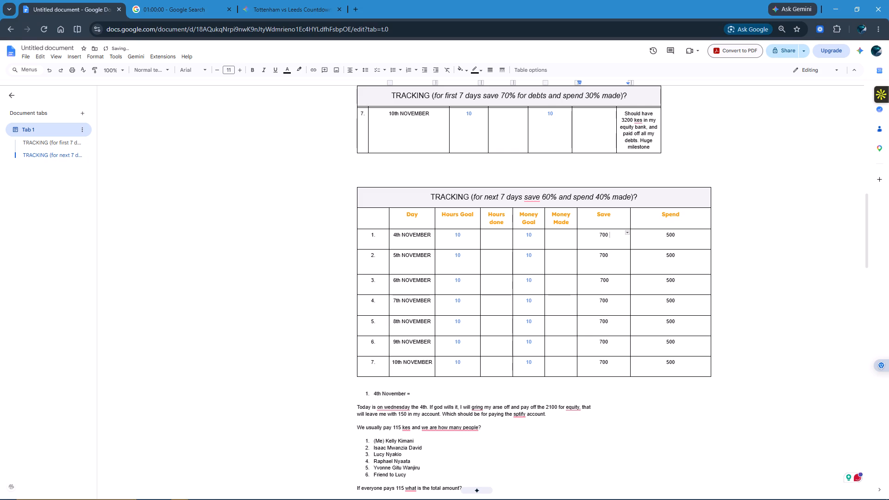
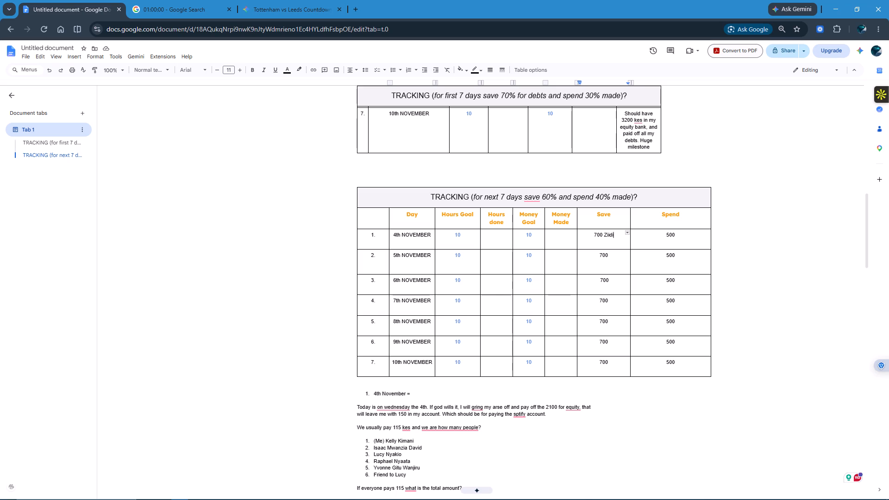
Replace "Ziidi" with "Saria" after the 700 in the Save cell for 4th November.
key("ctrl+BackSpace")
type("Sa")
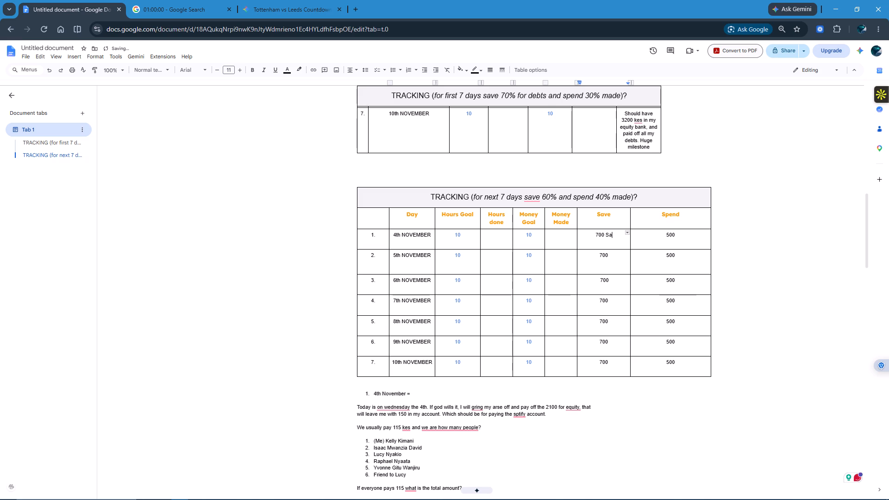
type("ria")
Add Pochi, Ziidi, Mshwari and Equity after 700 in the Save cells for 5th to 8th November, and "S" for 9th November.
key("Down")
type("Pochi")
key("Down")
key("space")
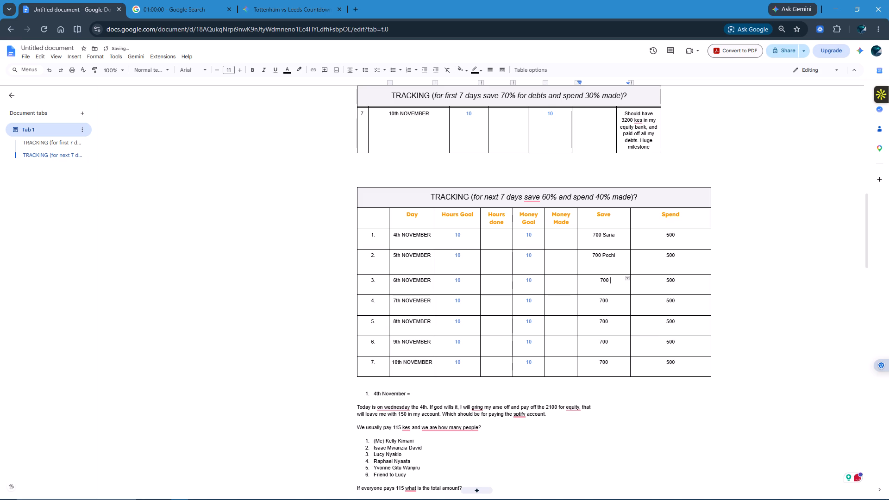
type("Ziidi")
key("Down")
key("space")
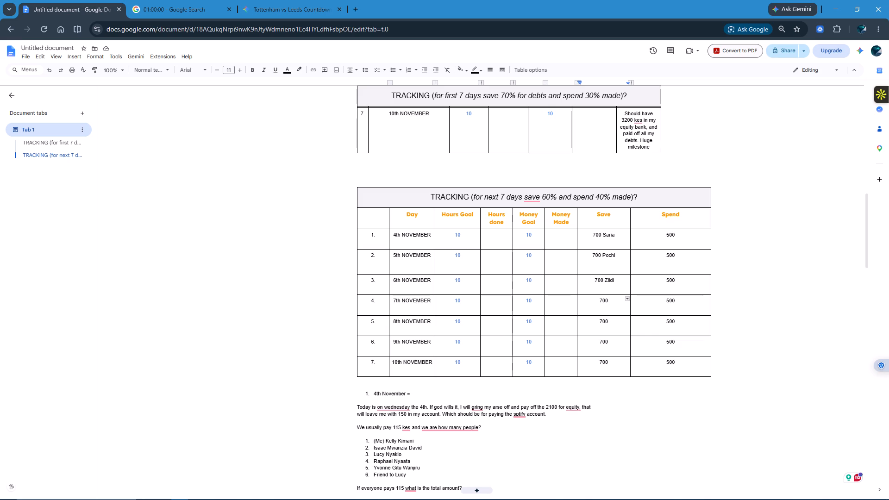
type("Ms")
type("hwari")
key("Down")
key("space")
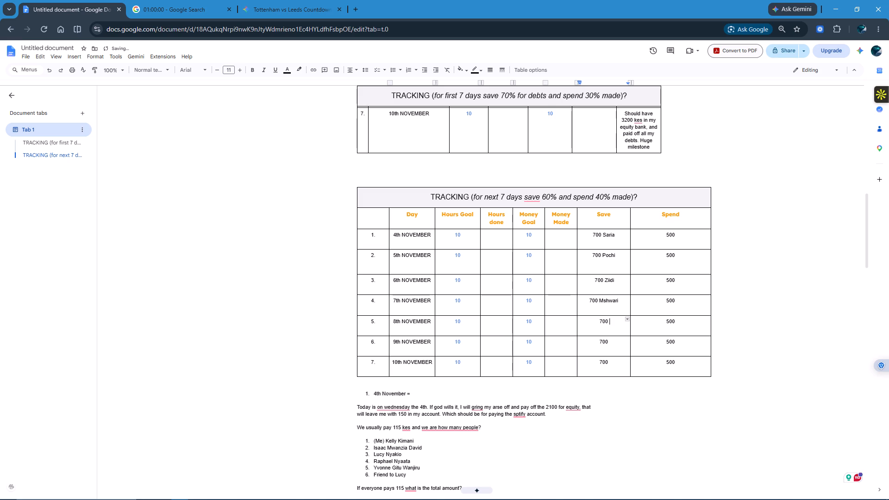
type("E")
type("quity")
key("Down")
key("space")
type("S")
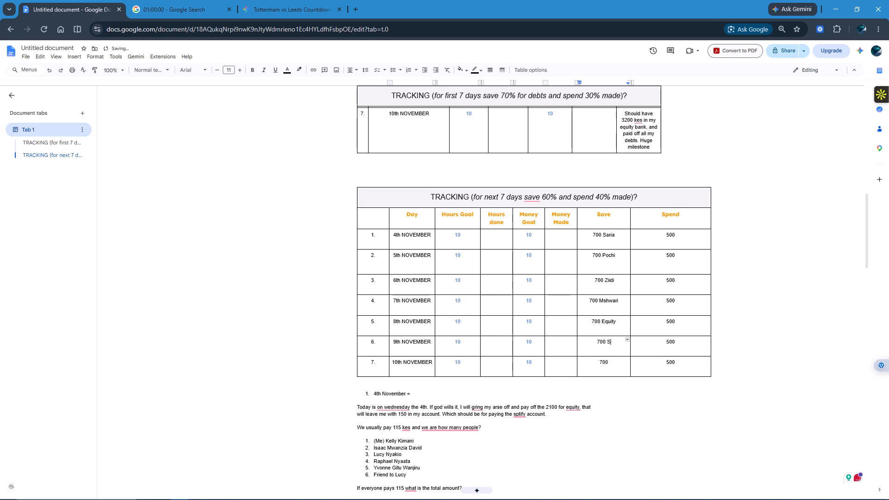
Correct the spelling of "Saria" to "Sharia" in the Save cell for 4th November.
key("Up")
key("Up")
key("Up")
key("Up")
key("Up")
key("Left")
key("Left")
key("h")
Complete the 9th November Save label as "Sharia" and add "Pochi" after the 700 for 10th November.
key("Down")
key("Down")
key("Down")
key("Down")
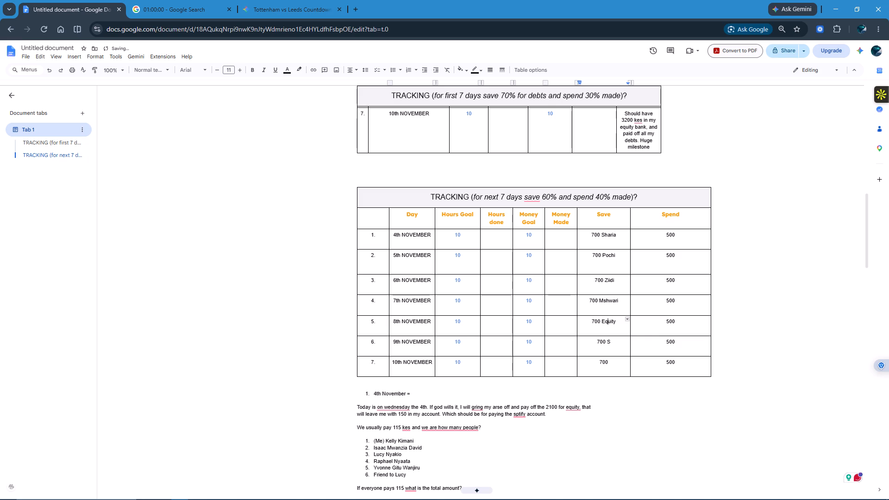
key("Down")
key("Right")
type("haria")
key("Down")
key("space")
type("Pochi")
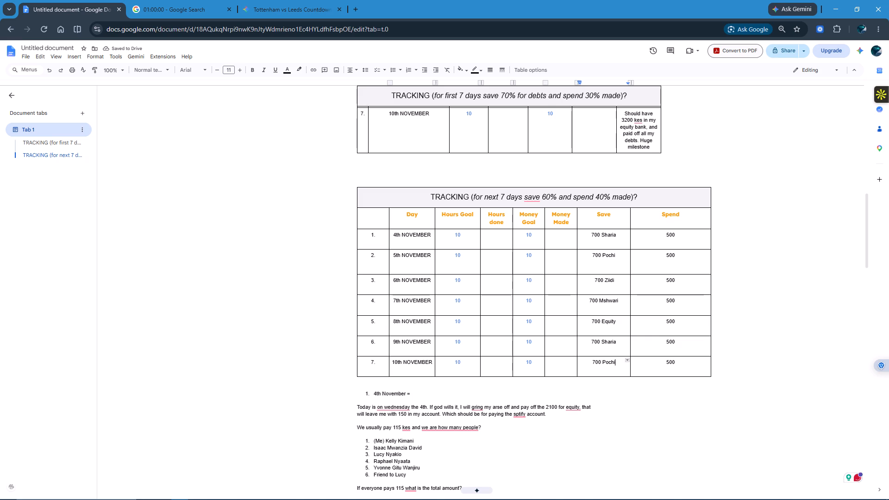
Add three empty rows at the bottom of the next-7-days table, below 10th November.
right_click(706, 366)
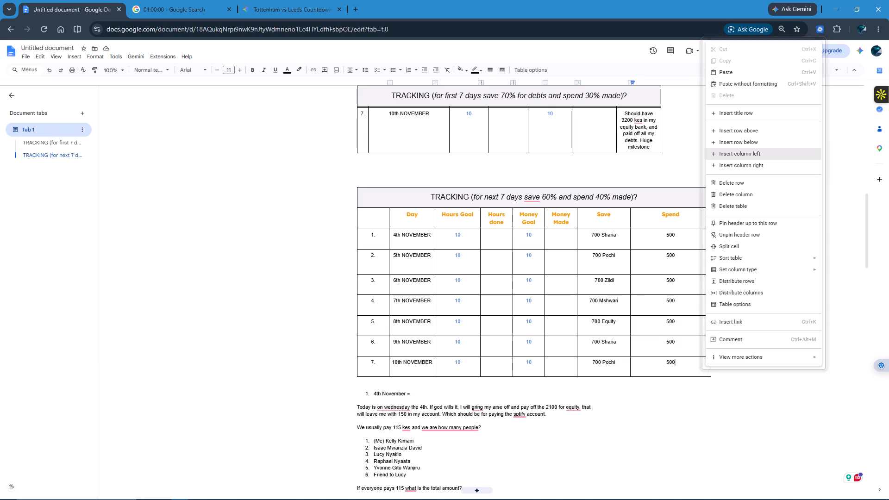
left_click(736, 144)
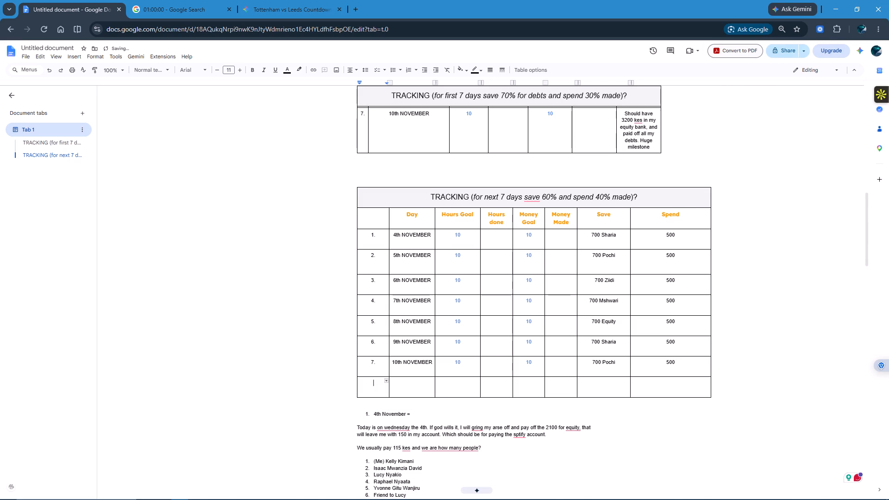
right_click(664, 392)
left_click(708, 185)
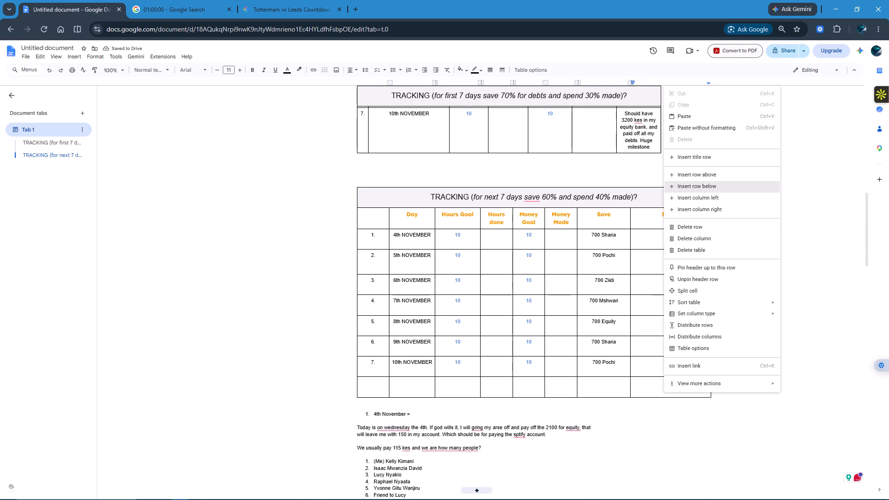
right_click(670, 398)
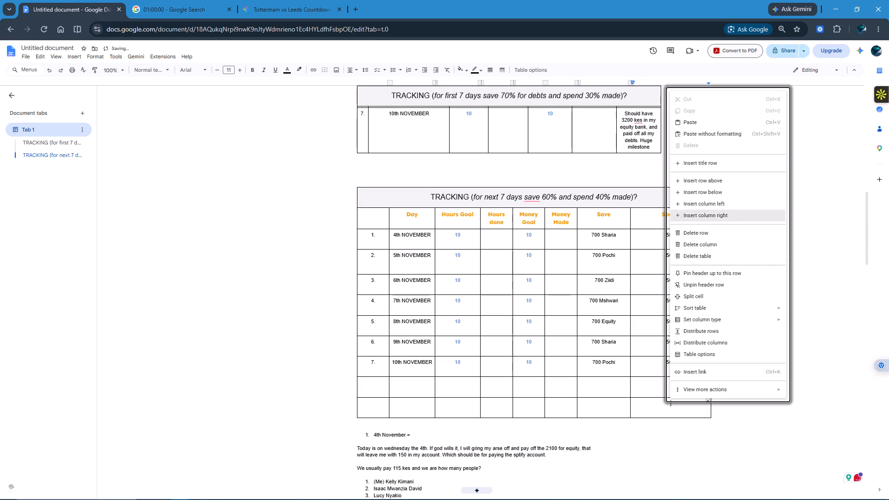
left_click(711, 185)
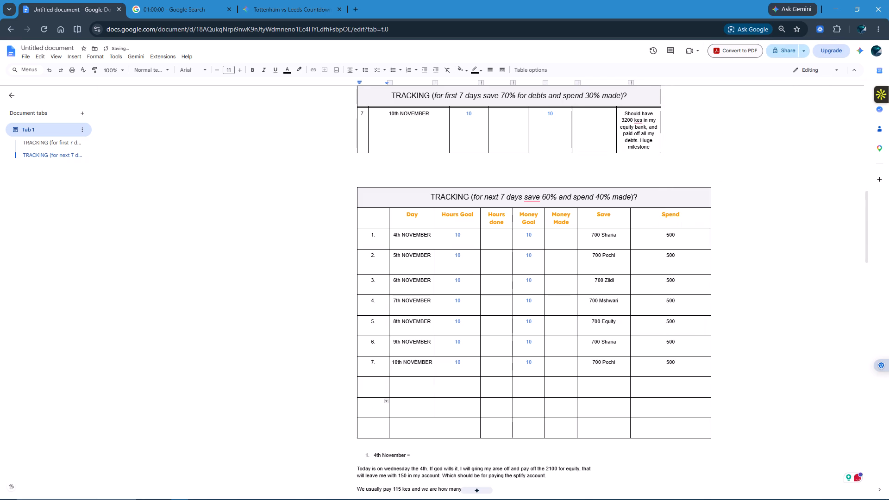
Renumber the rows for 4th, 5th and 6th November as 8, 9 and 10 in the next-7-days table.
left_click(369, 388)
left_click(382, 236)
key("Left")
key("BackSpace")
key("8")
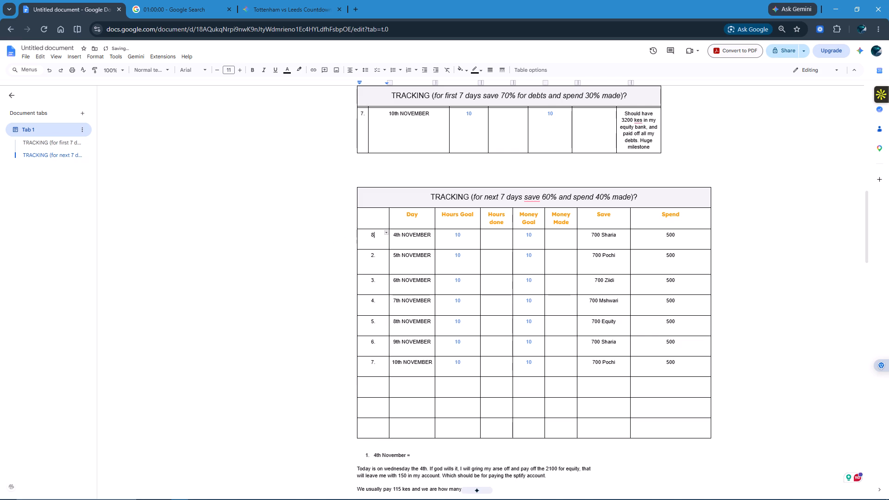
key("Down")
key("Left")
key("Delete")
key("9")
key("Down")
key("BackSpace")
type("10")
Renumber the rows for 7th to 10th November as 11, 12, 13 and 14.
key("Down")
key("Left")
key("BackSpace")
type("11")
key("Down")
key("Left")
key("BackSpace")
key("1")
key("2")
key("Down")
key("Left")
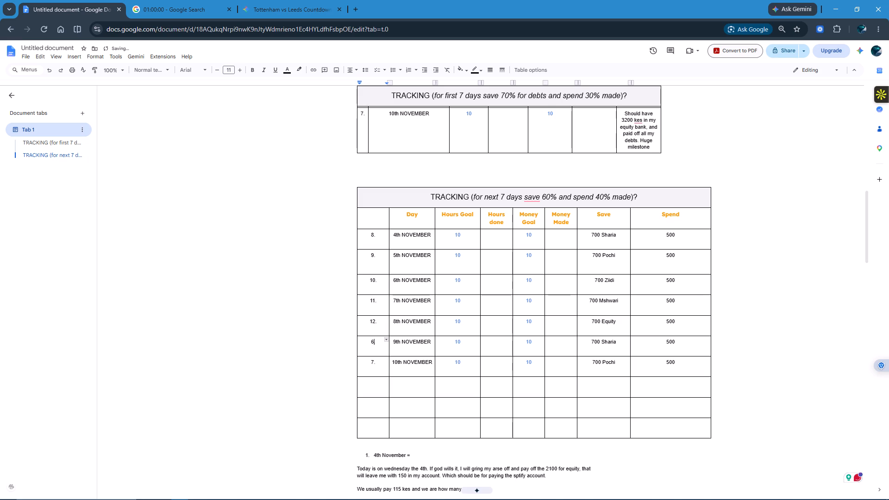
key("BackSpace")
type("13")
key("Down")
key("Left")
key("BackSpace")
type("14")
Number the three empty rows at the bottom of the table 15., 16. and 17.
key("Down")
type("15.")
key("space")
key("Down")
type("16.")
key("Down")
type("17.")
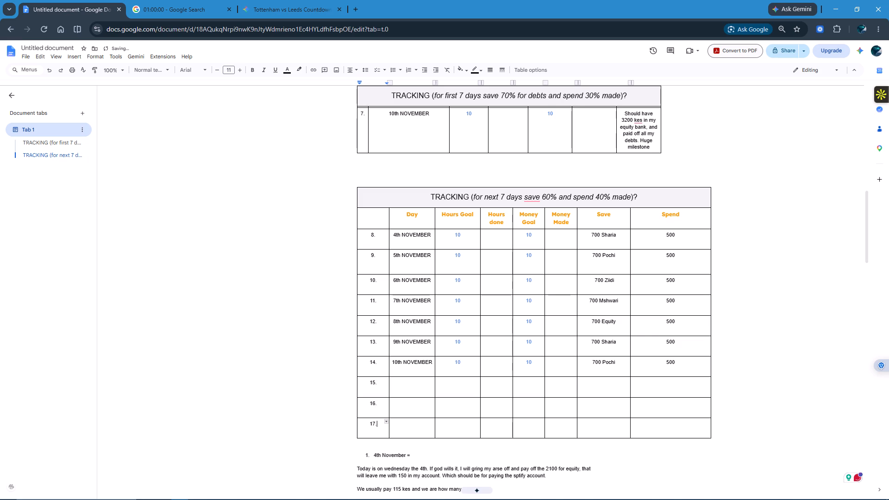
key("Up")
Change the Day dates in rows 8, 9 and 10 of the next-7-days table to 11th, 12th and 13th November.
left_click(402, 241)
key("Left")
key("Left")
key("BackSpace")
type("11")
key("Down")
key("Left")
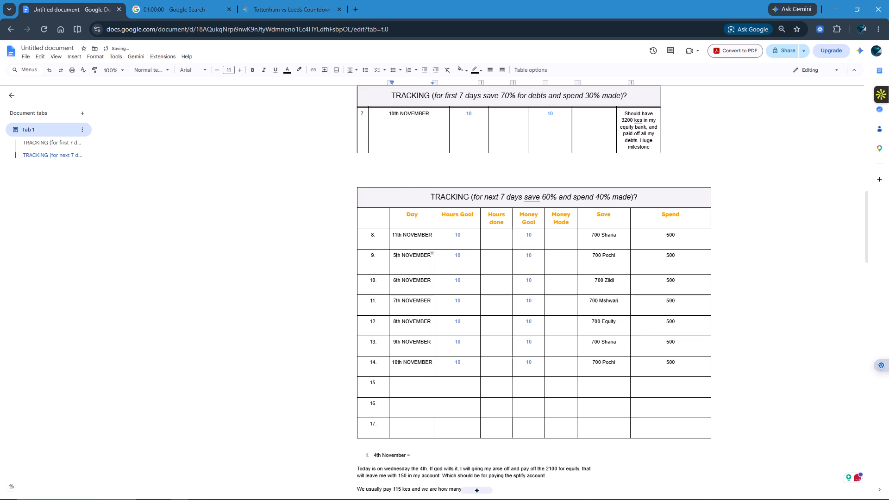
key("BackSpace")
type("12")
key("Down")
key("Left")
key("BackSpace")
type("13")
Change the Day dates in rows 11 and 12 to 14th and 15th November.
key("Down")
key("Left")
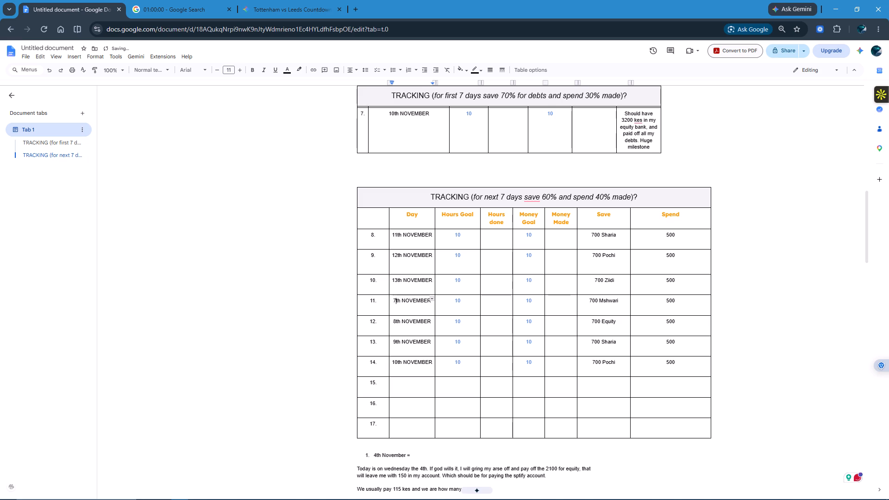
key("BackSpace")
type("14")
key("Down")
key("Left")
key("BackSpace")
type("15")
Change the Day dates in rows 13 and 14 to 16th and 17th November.
key("Down")
key("Left")
key("BackSpace")
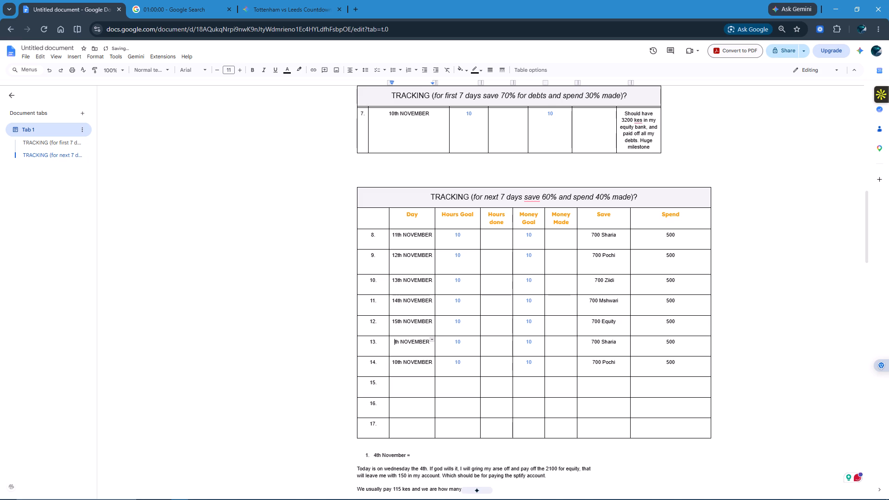
type("16")
key("Down")
key("Left")
key("Delete")
key("7")
key("Down")
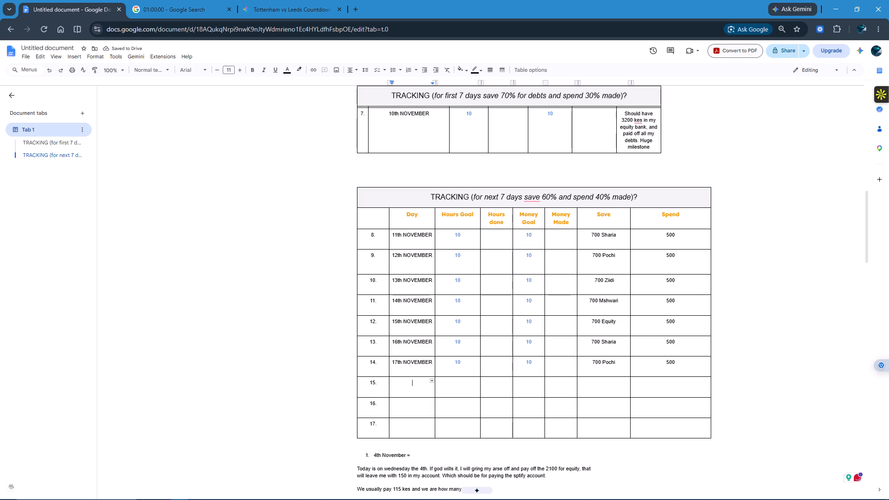
Copy the Day-to-Spend cells of rows 8 to 14 and paste them starting at row 15's empty Day cell.
left_click_drag(723, 372, 473, 255)
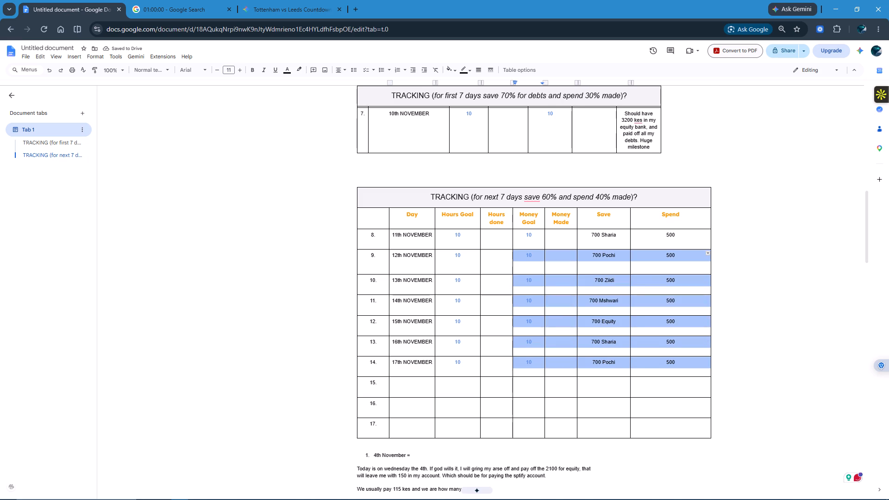
left_click_drag(473, 255, 401, 240)
key("ctrl+c")
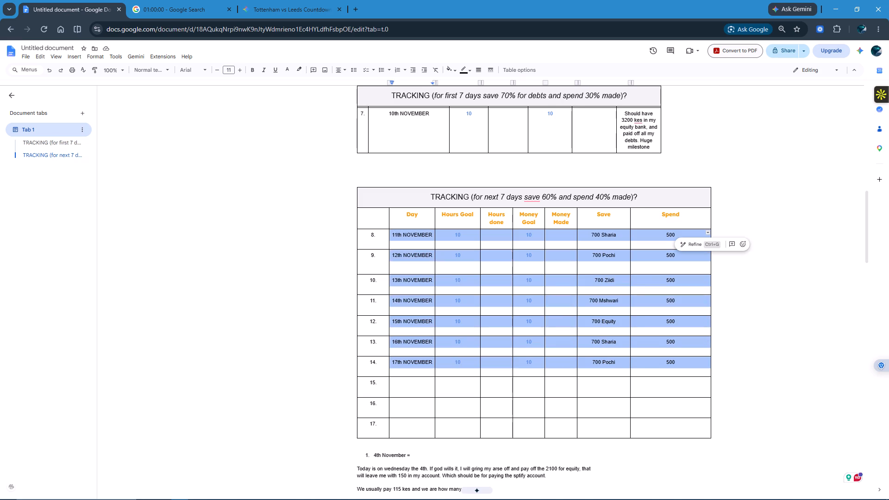
left_click(411, 384)
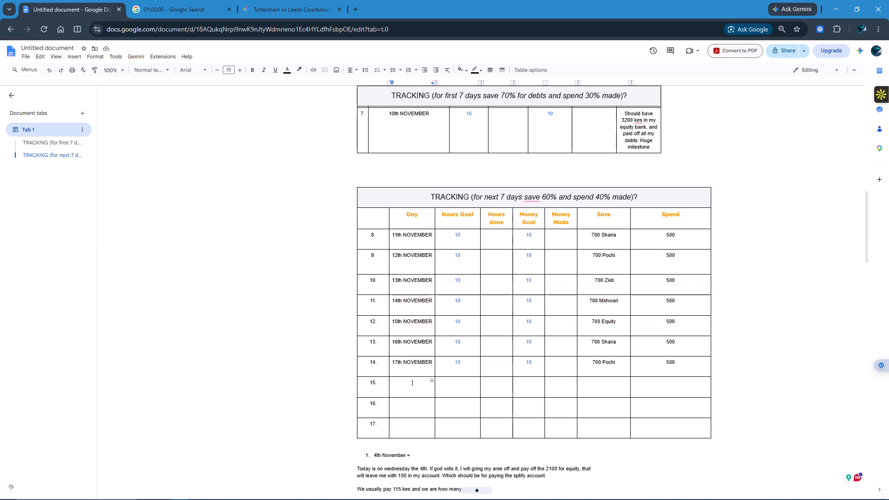
key("ctrl+v")
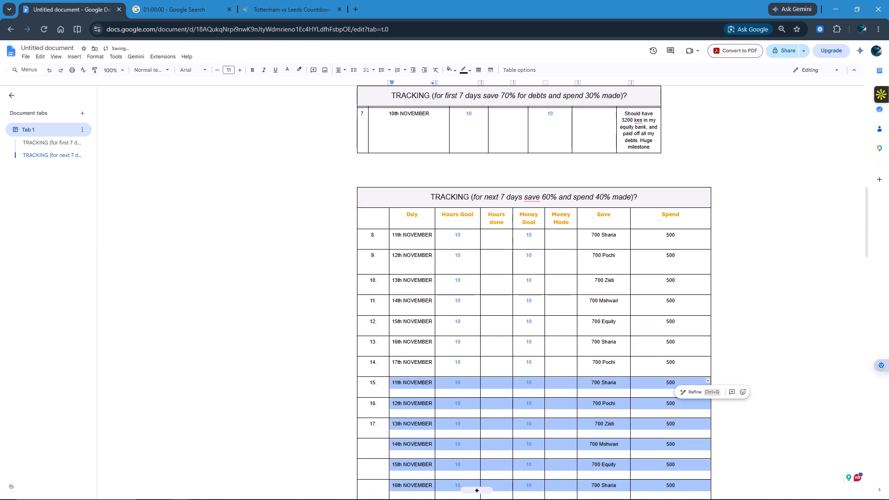
Change the Day date in row 15 to 18th November.
scroll(411, 384, "down", 1)
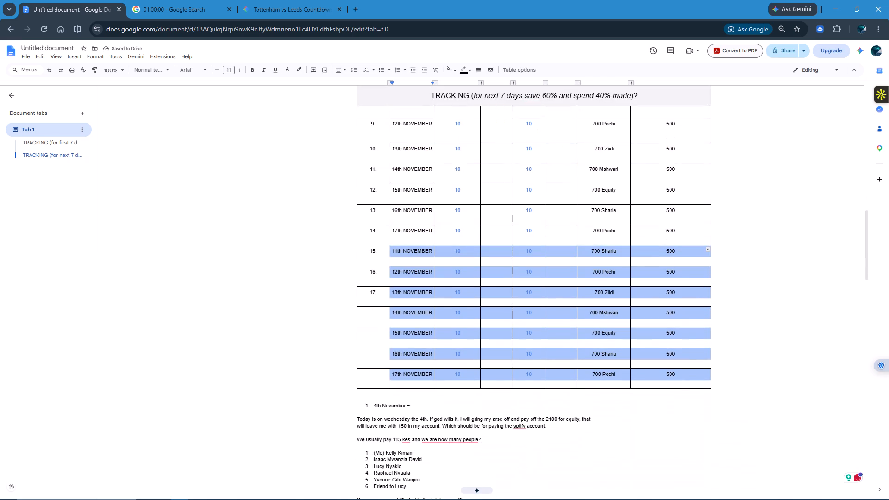
left_click(415, 253)
key("Left")
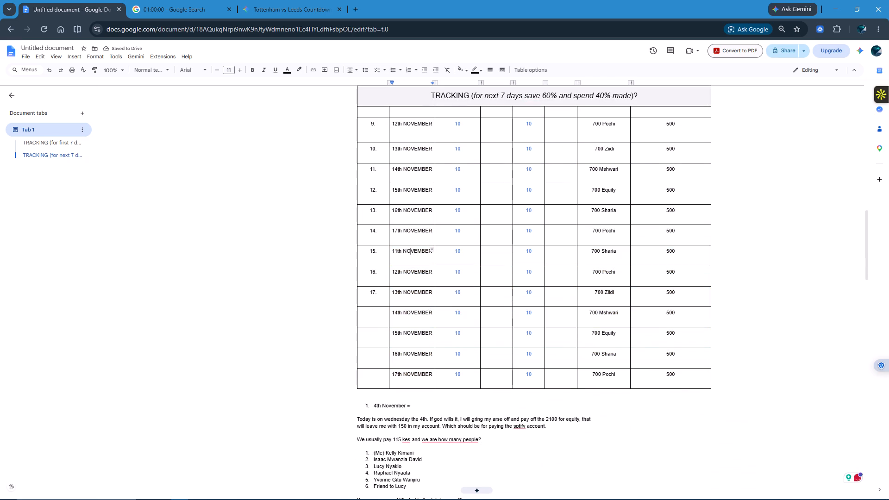
key("Left")
key("Left")
key("Left")
key("Left")
key("Left")
key("BackSpace")
key("8")
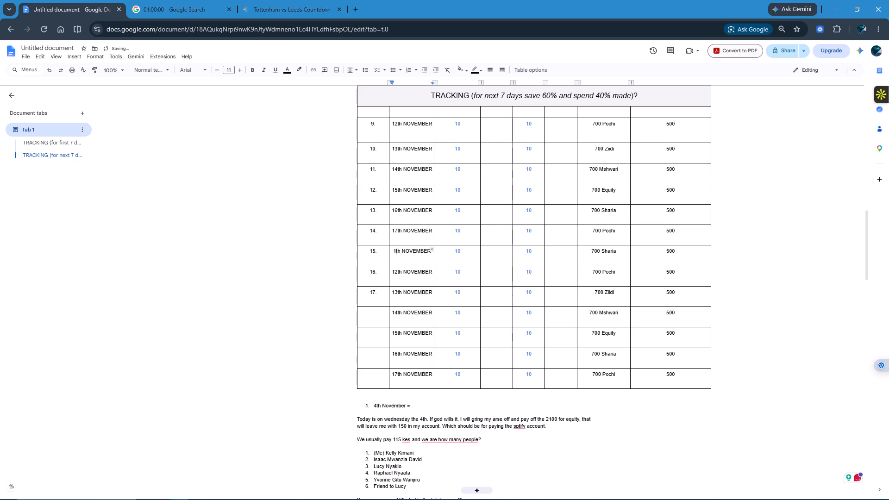
key("Right")
key("Right")
key("Right")
key("Right")
Change the account names in the Save cells of rows 15, 16 and 17 to Ziidi, Mshwari and Equity, keeping the 700.
left_click(620, 253)
key("ctrl+BackSpace")
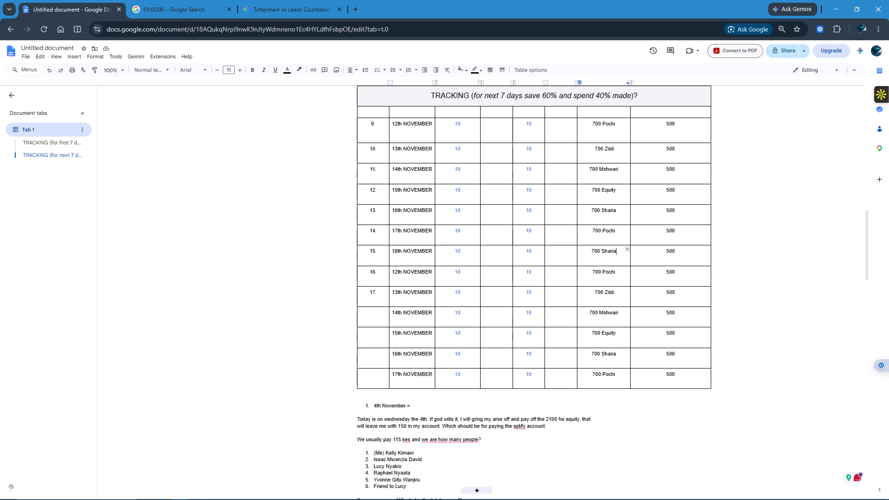
type("Ziidi")
key("Down")
key("ctrl+BackSpace")
key("Delete")
type("Mshwari")
key("Down")
key("ctrl+BackSpace")
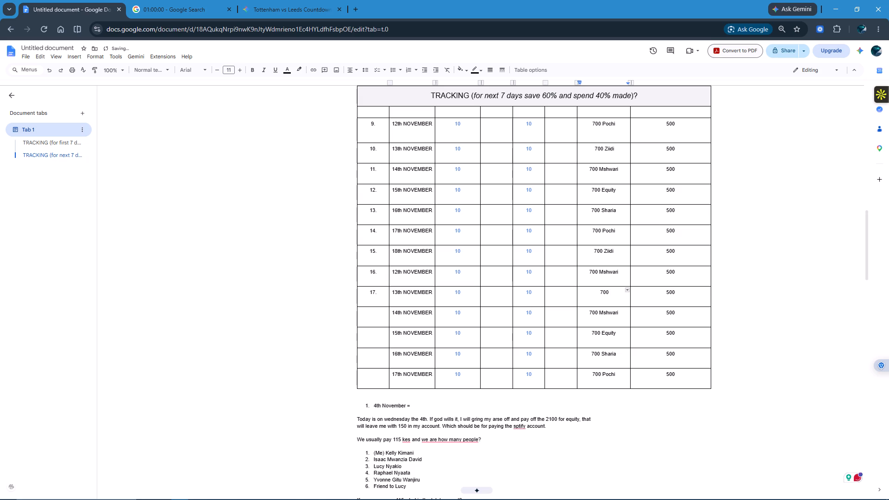
type("Equity")
Delete the four unnumbered rows pasted below row 17 of the next-7-days table.
left_click_drag(736, 397, 511, 331)
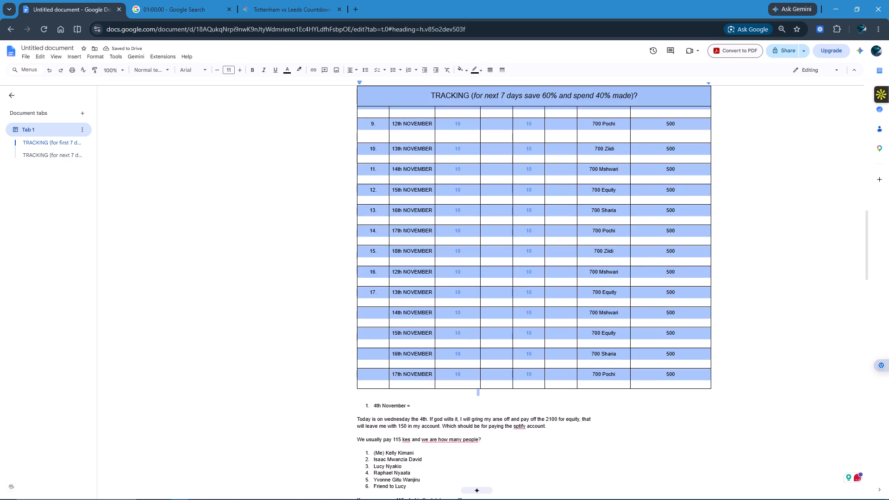
left_click_drag(511, 331, 428, 386)
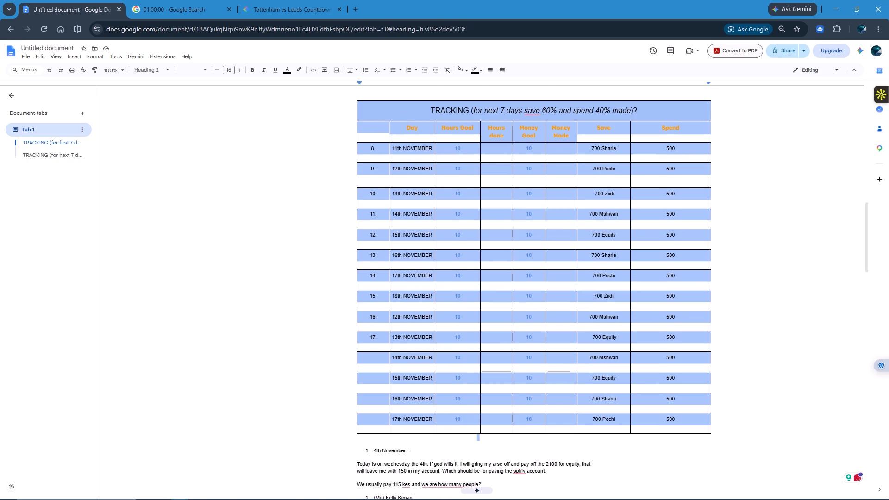
left_click(428, 386)
left_click_drag(689, 423, 531, 397)
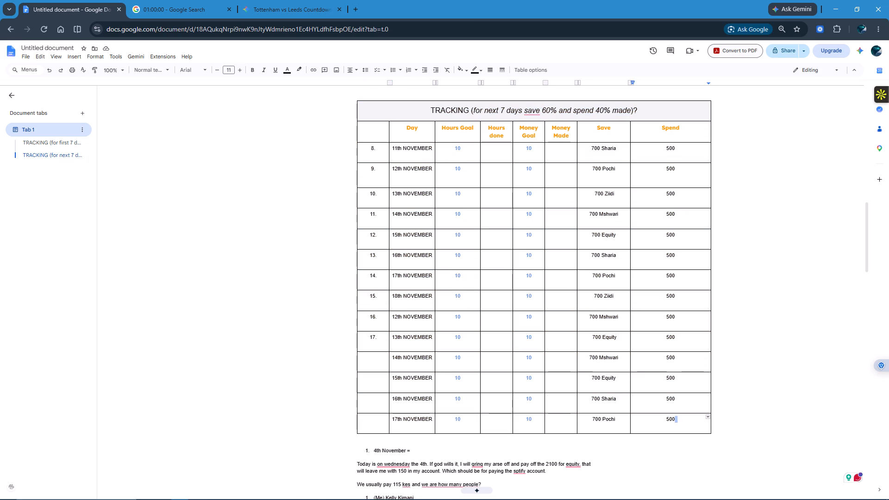
left_click_drag(531, 397, 378, 371)
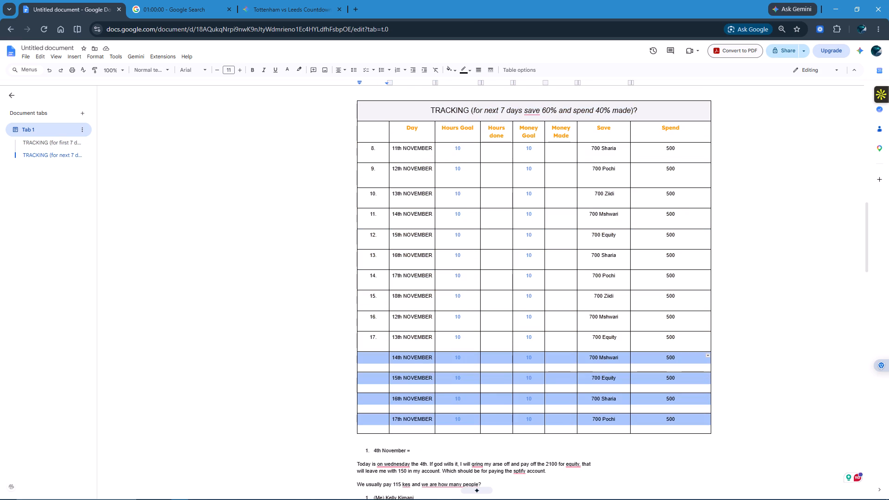
right_click(378, 371)
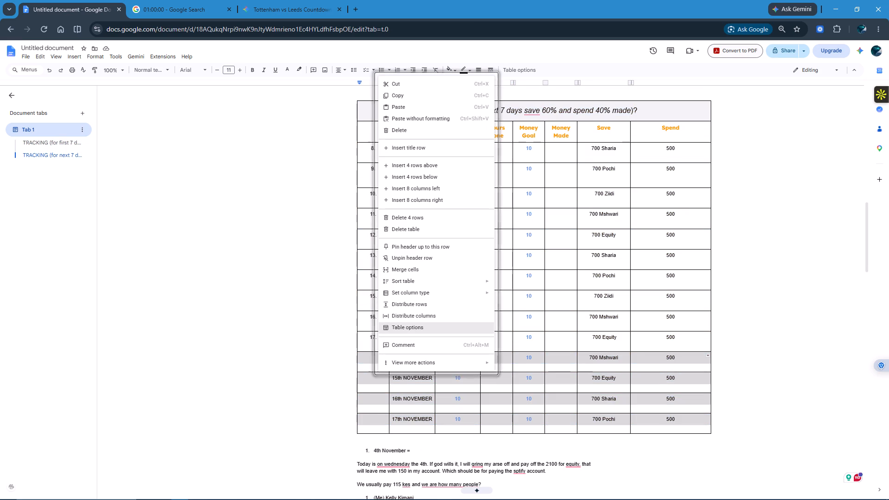
left_click(424, 219)
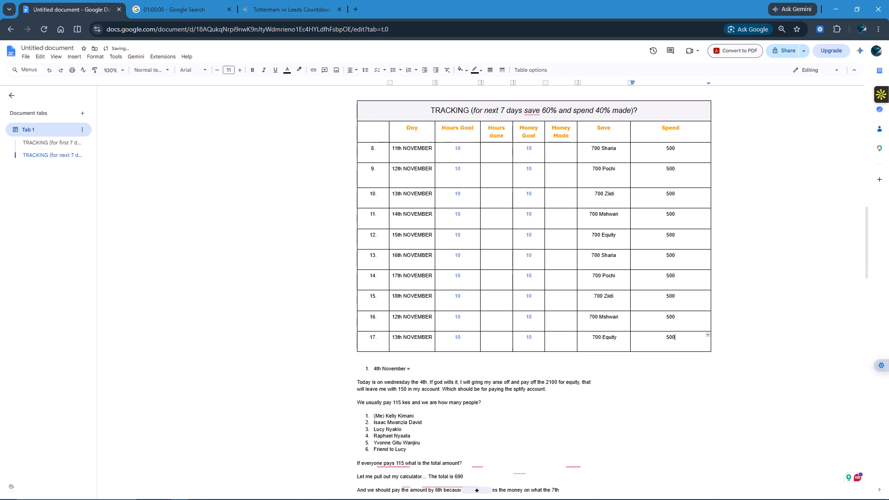
Change the account name in row 9's Save cell to Equity, keeping the 700.
scroll(773, 294, "up", 1)
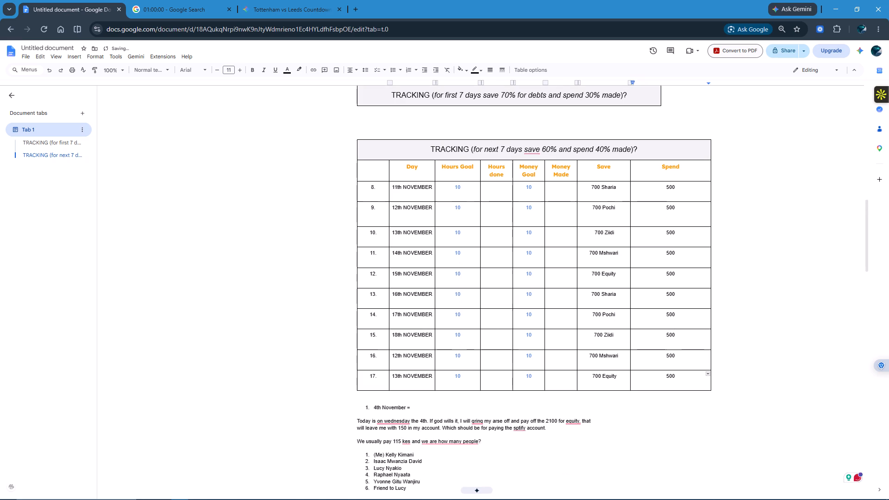
scroll(773, 294, "up", 1)
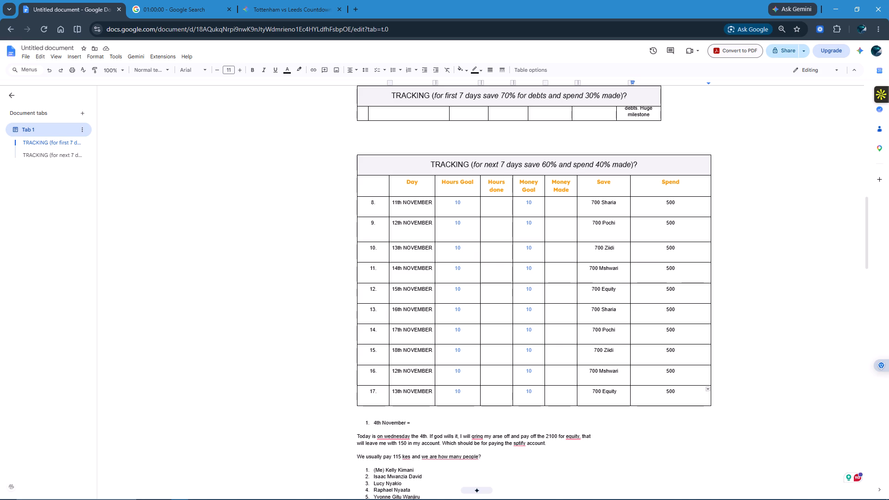
left_click(623, 206)
key("Down")
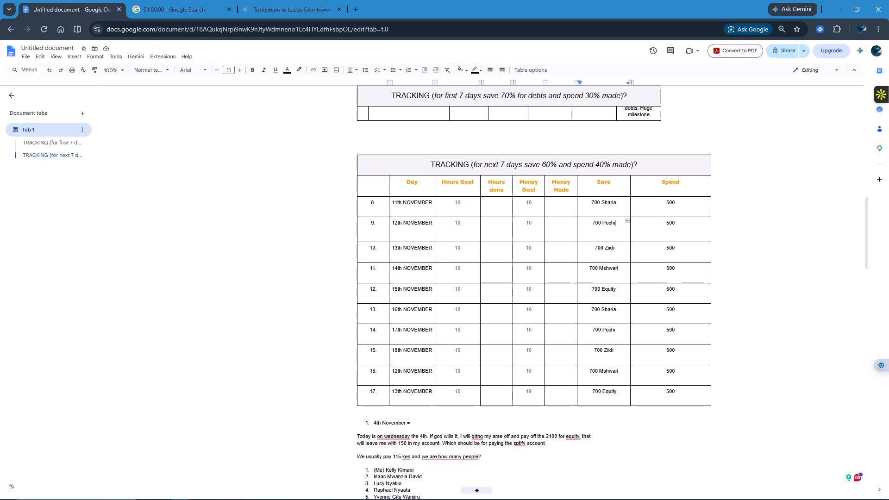
key("ctrl+BackSpace")
type("Equity")
Change the account names in the Save cells of rows 10 and 11 to Sharia and Equity, keeping the 700.
key("Down")
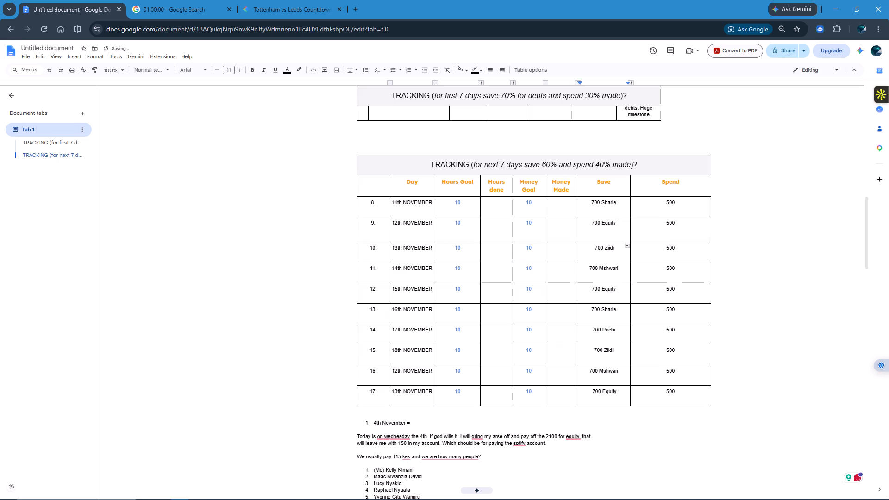
key("ctrl+BackSpace")
type("Sah")
key("BackSpace")
key("BackSpace")
type("haria")
key("Down")
key("ctrl+BackSpace")
key("Delete")
type("Equity")
Change the account names in the Save cells of rows 12, 13 and 14 to Sharia, Equity and Sharia, keeping the 700.
key("Down")
key("ctrl+BackSpace")
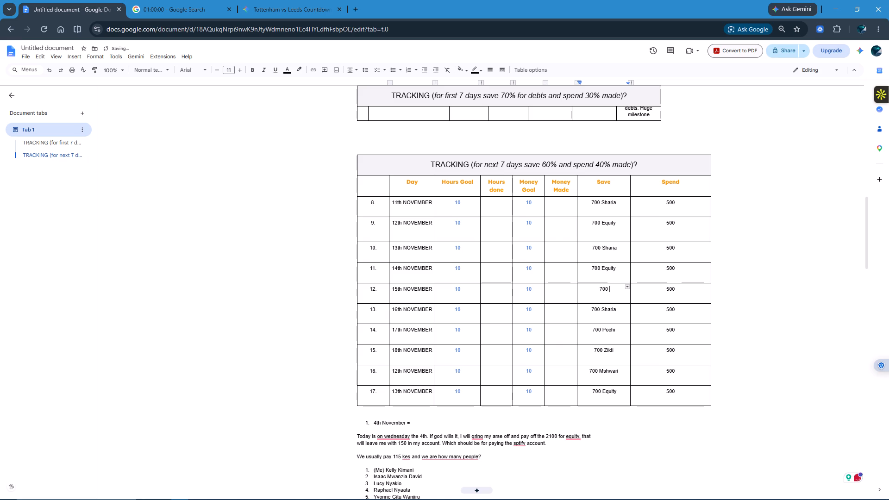
type("SA")
key("BackSpace")
type("haria")
key("Down")
key("ctrl+BackSpace")
type("Equity")
key("Down")
key("ctrl+BackSpace")
type("Sharia")
key("Down")
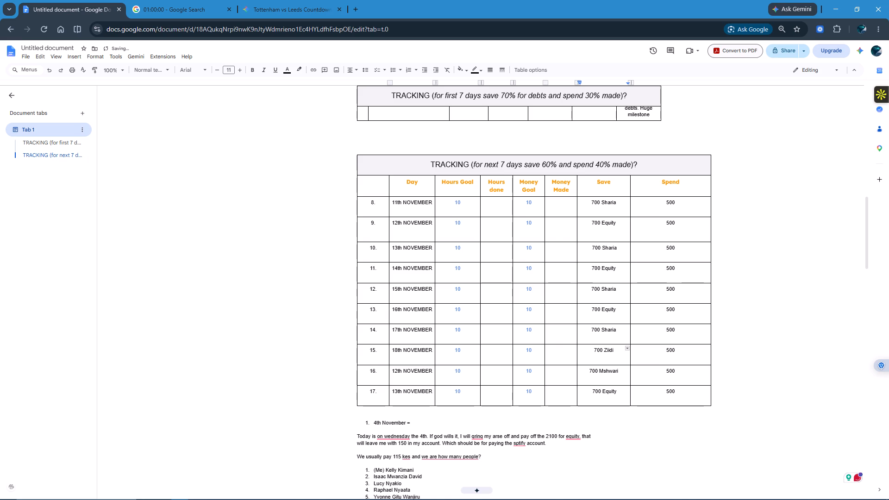
Delete rows 15 to 17 from the next-7-days table.
left_click_drag(719, 409, 693, 400)
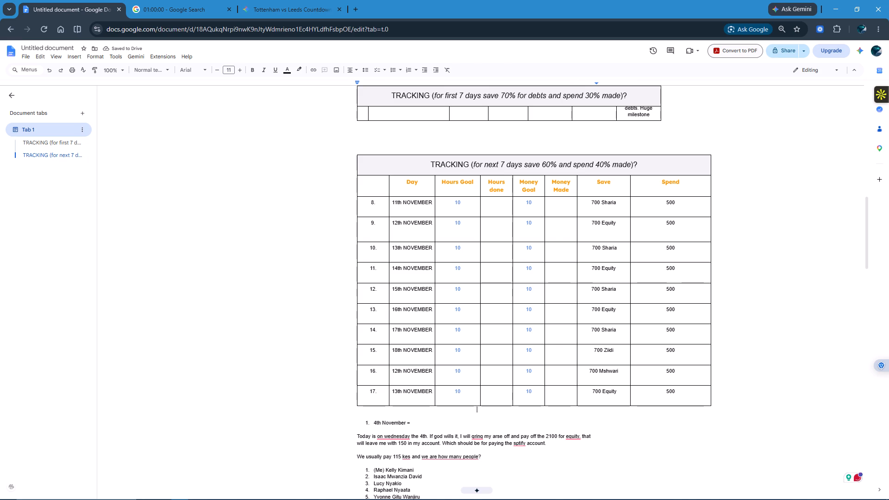
left_click_drag(693, 400, 405, 355)
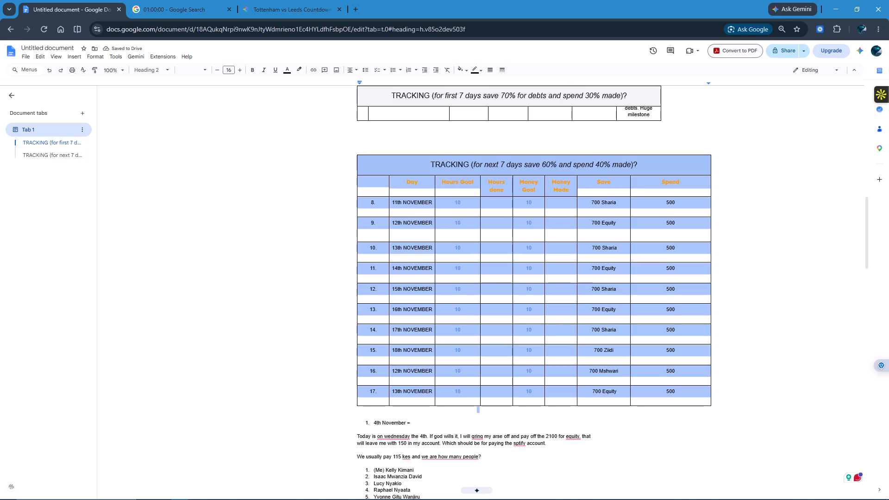
left_click(405, 355)
left_click_drag(367, 351, 600, 403)
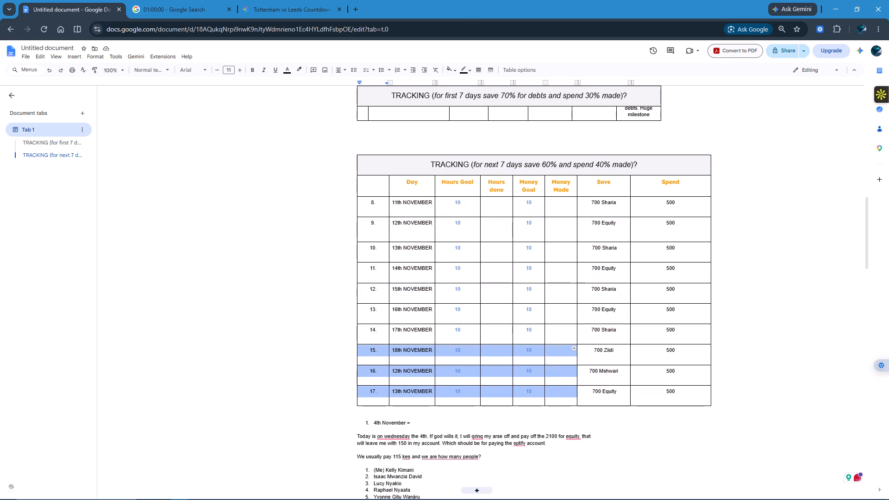
left_click_drag(600, 403, 690, 404)
right_click(690, 404)
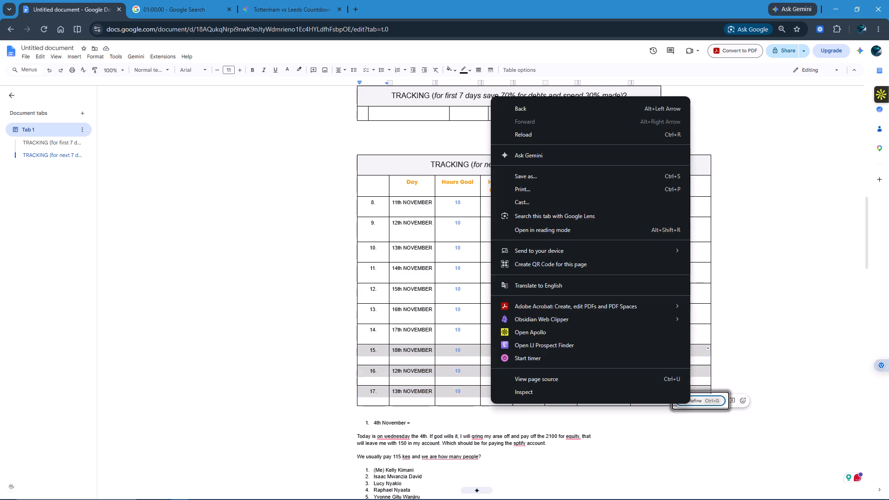
right_click(701, 376)
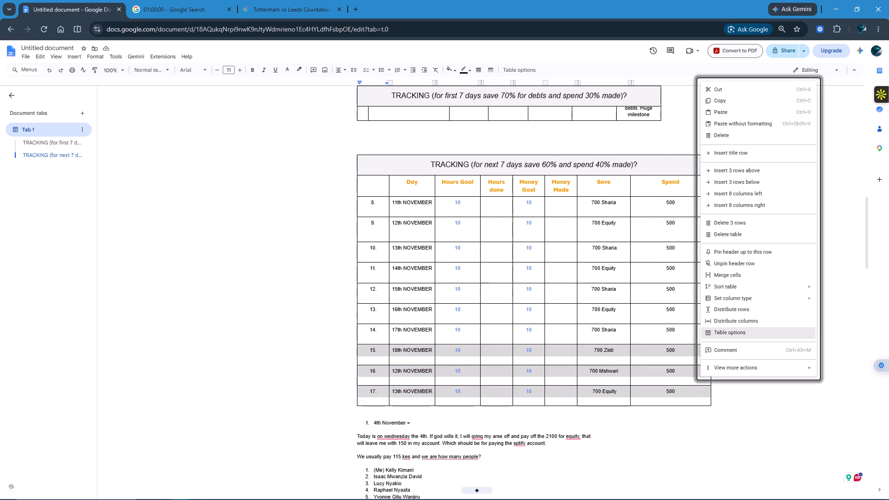
left_click(735, 227)
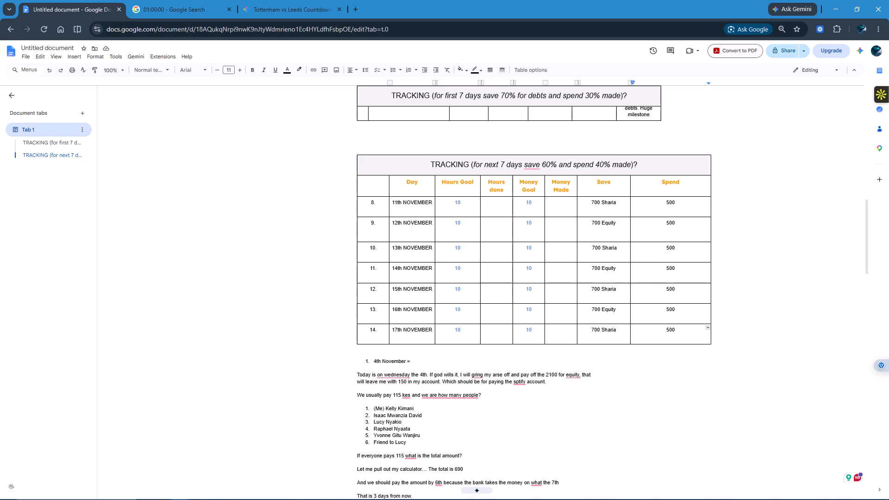
Widen the Day column of the next-7-days table and narrow its row-number column to just fit the numbers.
left_click(432, 185)
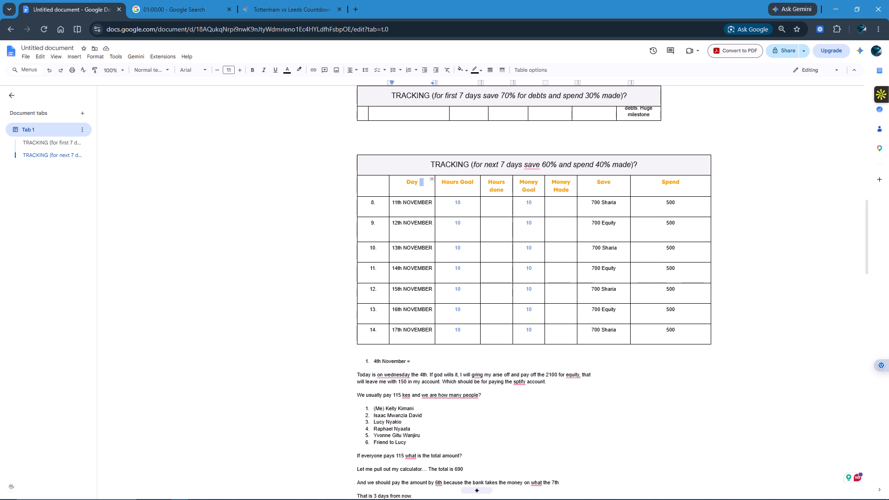
left_click(436, 213)
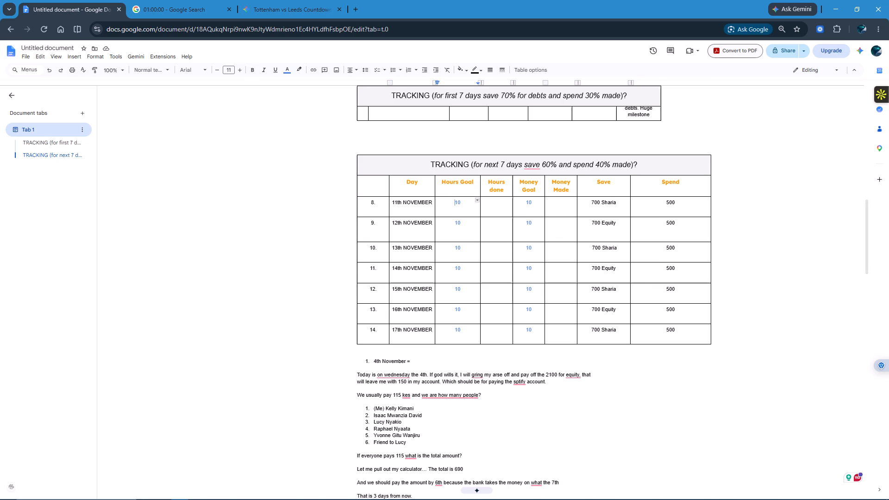
left_click_drag(435, 198, 441, 198)
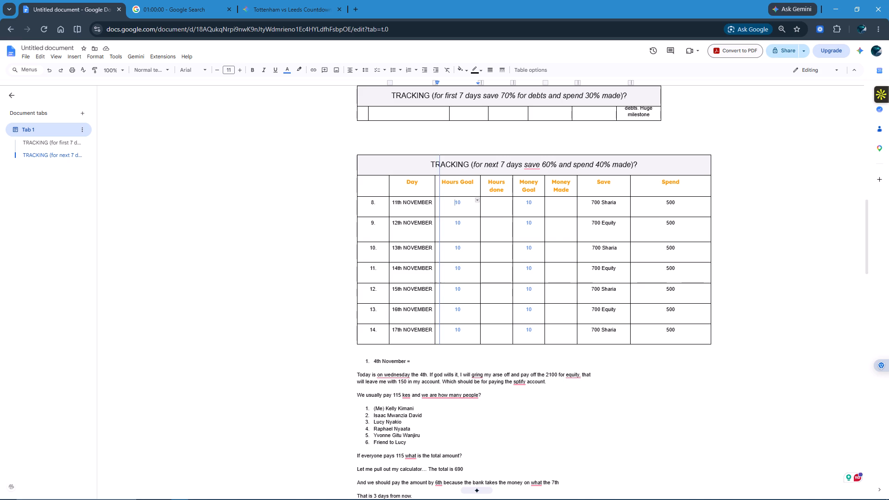
left_click_drag(441, 198, 450, 197)
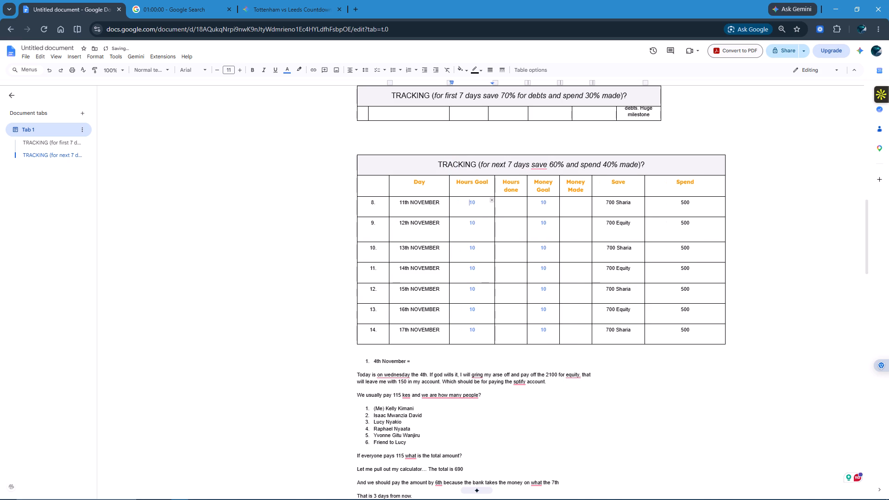
left_click_drag(388, 195, 372, 193)
left_click_drag(372, 193, 369, 193)
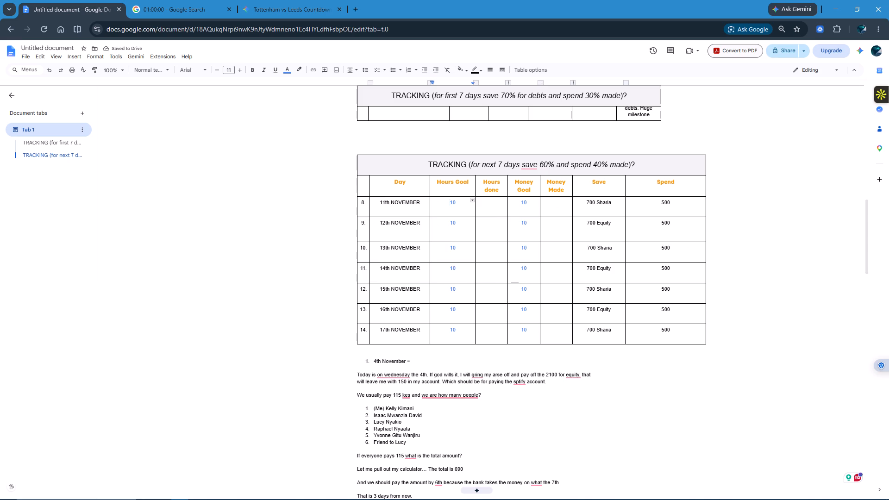
left_click_drag(429, 194, 435, 194)
left_click_drag(435, 194, 438, 194)
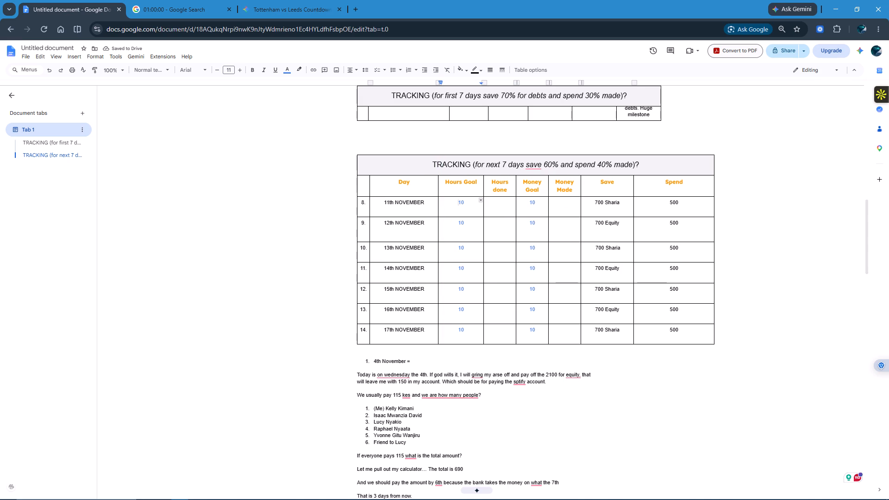
Narrow the Hours Goal column and widen Hours done, Money Goal and Money Made so each heading fits on one line.
left_click_drag(484, 184, 477, 184)
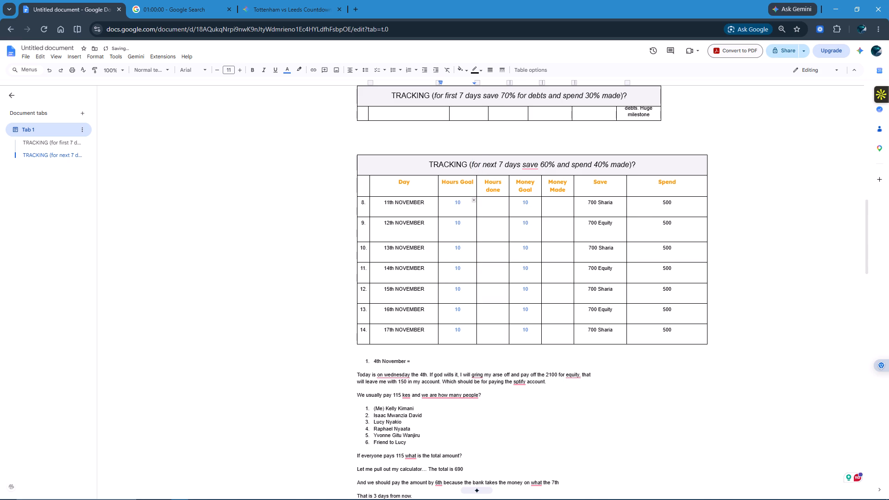
left_click_drag(508, 186, 513, 187)
left_click_drag(513, 187, 516, 187)
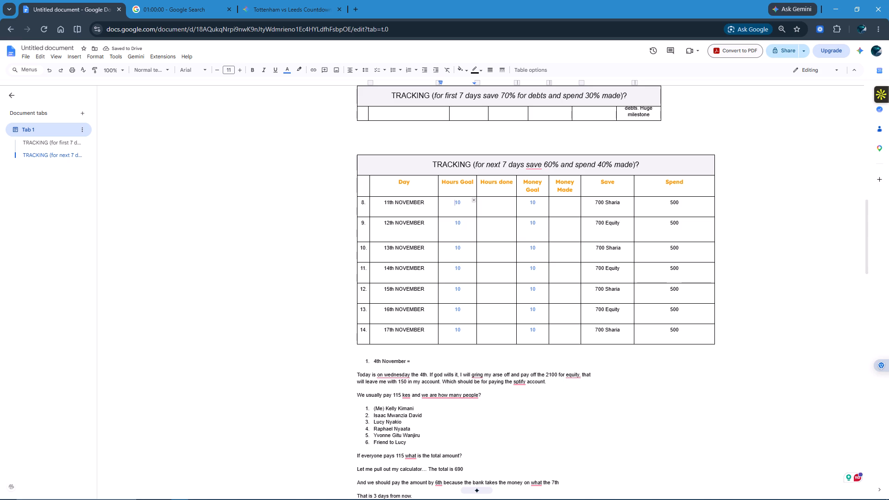
left_click_drag(549, 188, 557, 188)
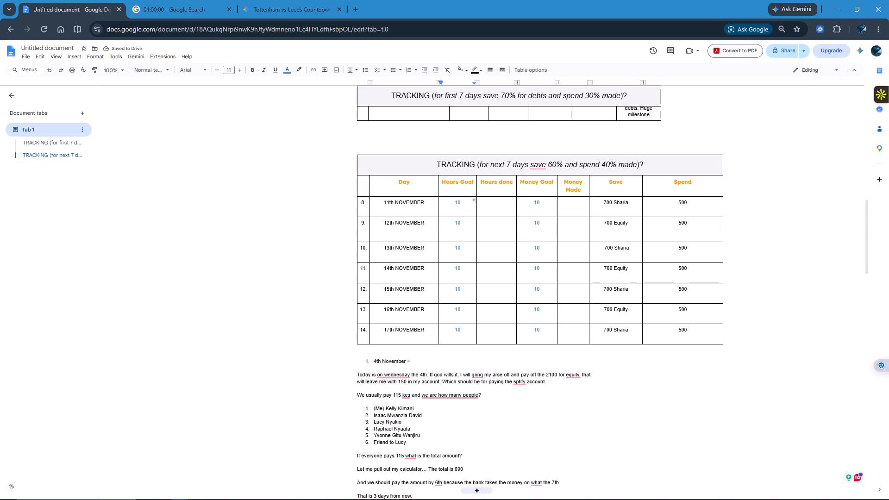
left_click_drag(589, 188, 600, 189)
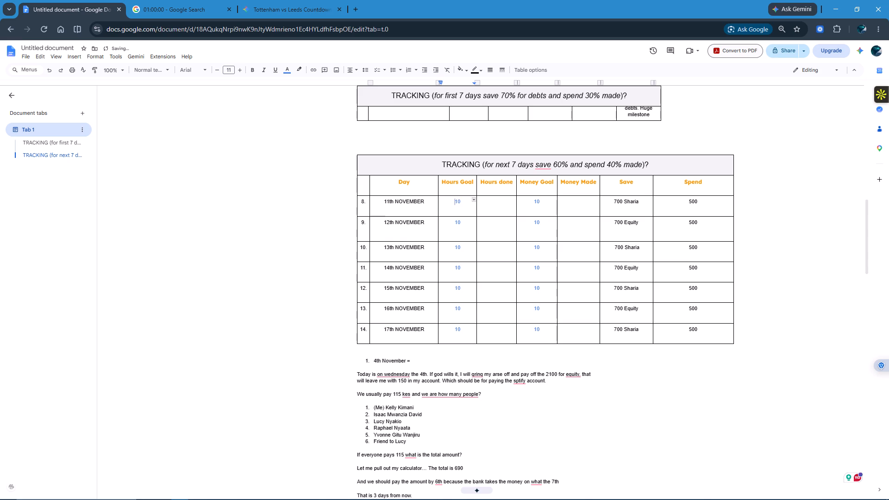
Narrow the Spend column of the next-7-days table by bringing its outer border inward.
left_click_drag(734, 186, 714, 186)
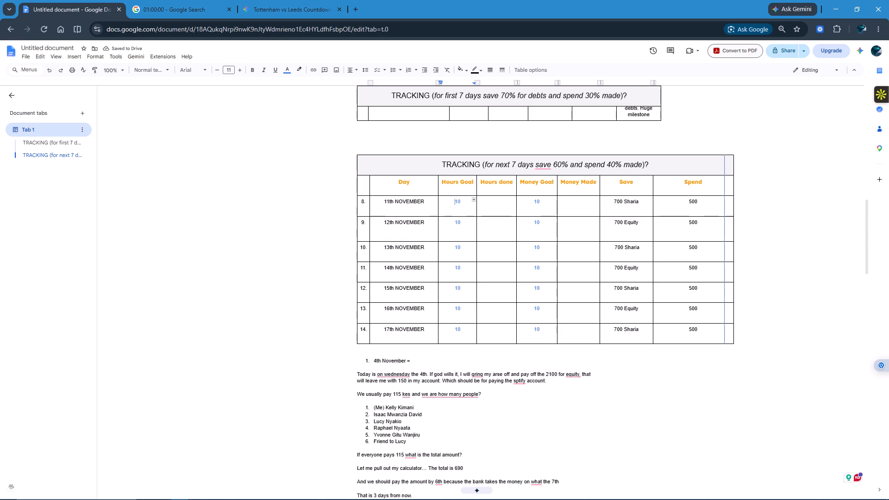
left_click_drag(714, 186, 701, 188)
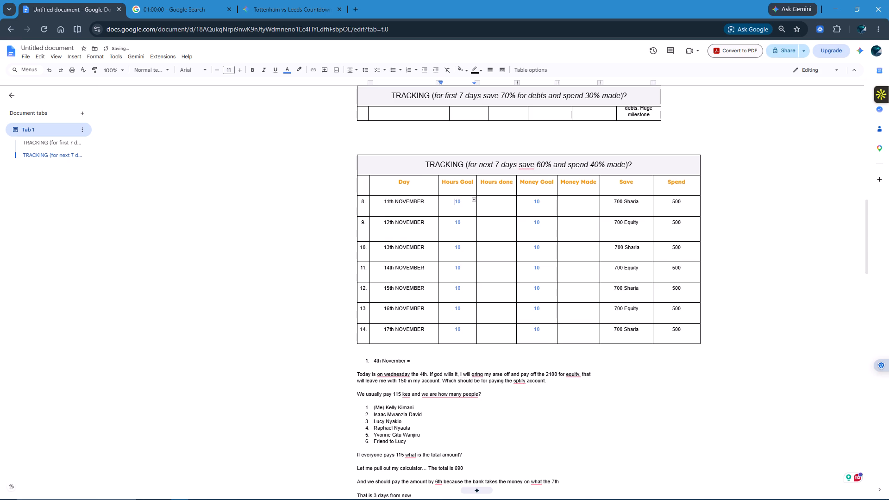
Widen the Expectations column of the first-7-days table until its outer border lines up with the next-7-days table's edge.
scroll(701, 188, "up", 3)
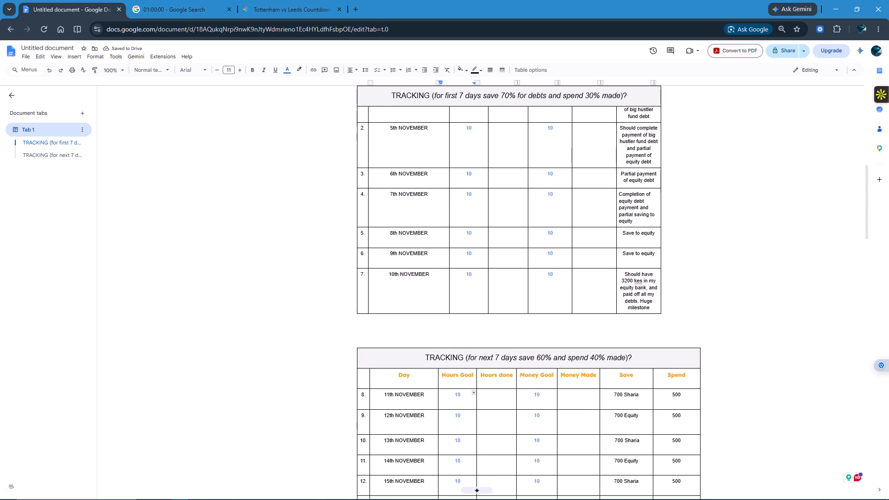
scroll(701, 188, "up", 1)
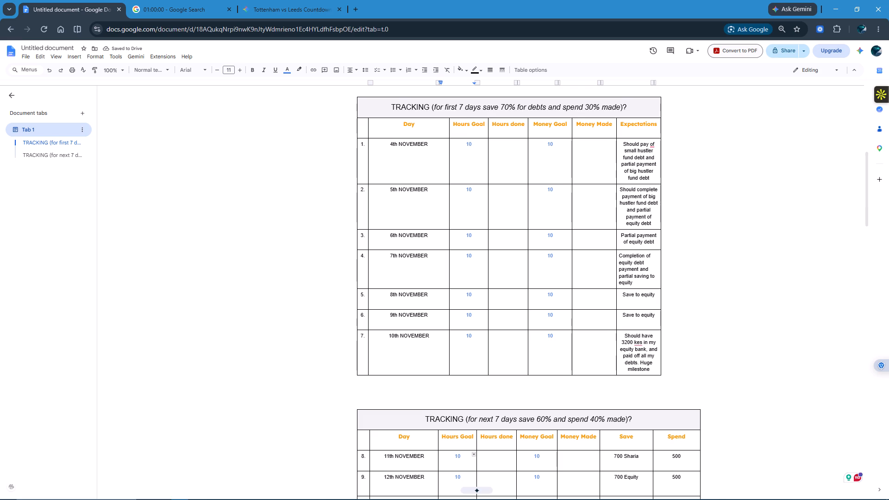
left_click_drag(661, 140, 691, 140)
left_click_drag(691, 140, 701, 140)
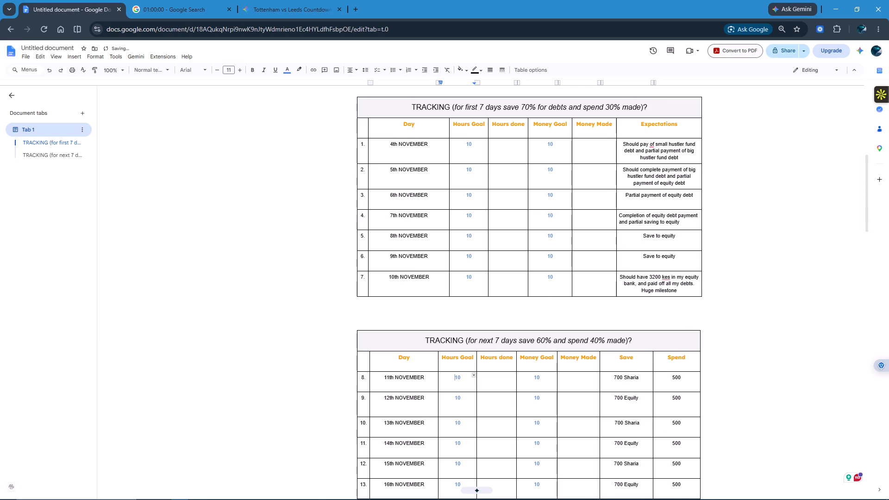
left_click_drag(703, 154, 719, 153)
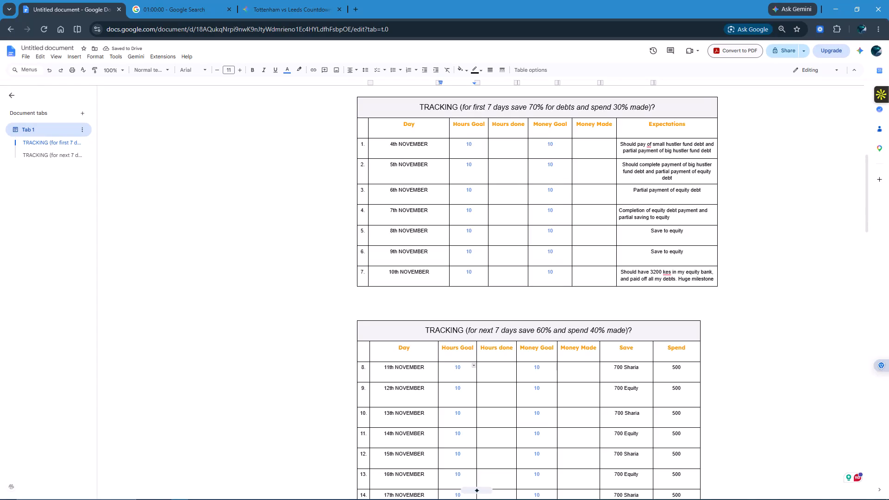
left_click_drag(717, 237, 704, 236)
left_click_drag(704, 236, 701, 237)
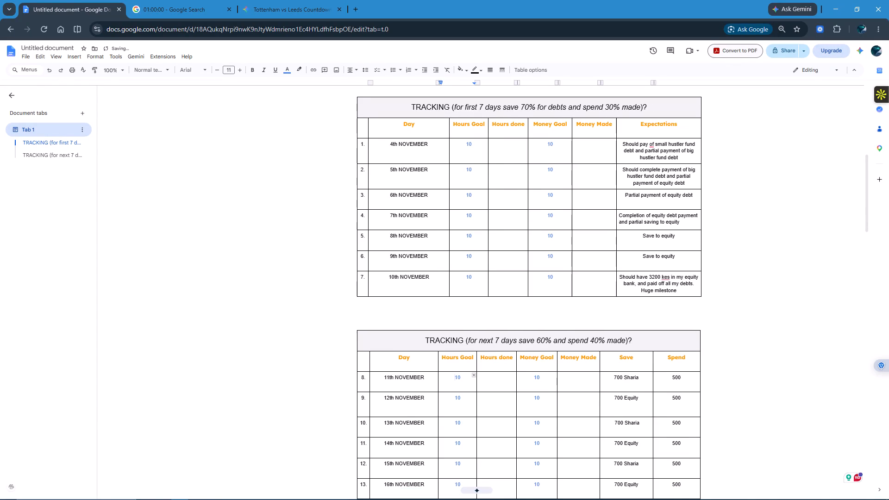
Change the font of the entire document to Lexend.
key("ctrl+a")
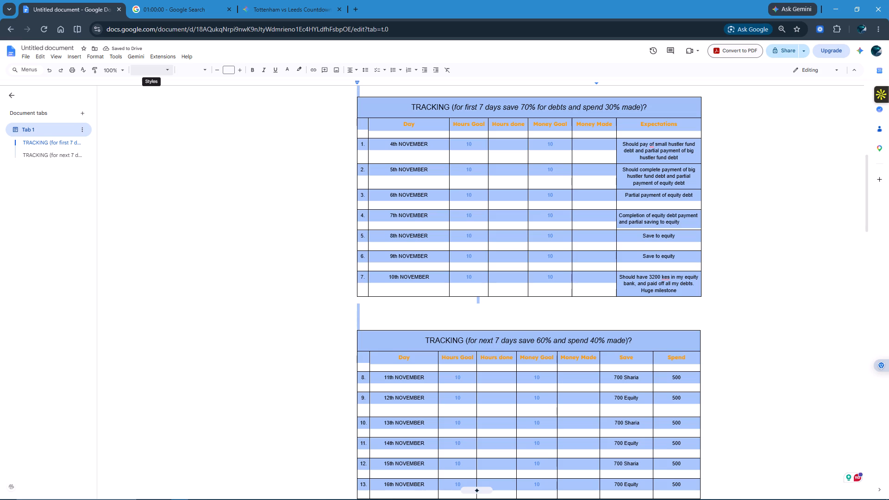
left_click(189, 71)
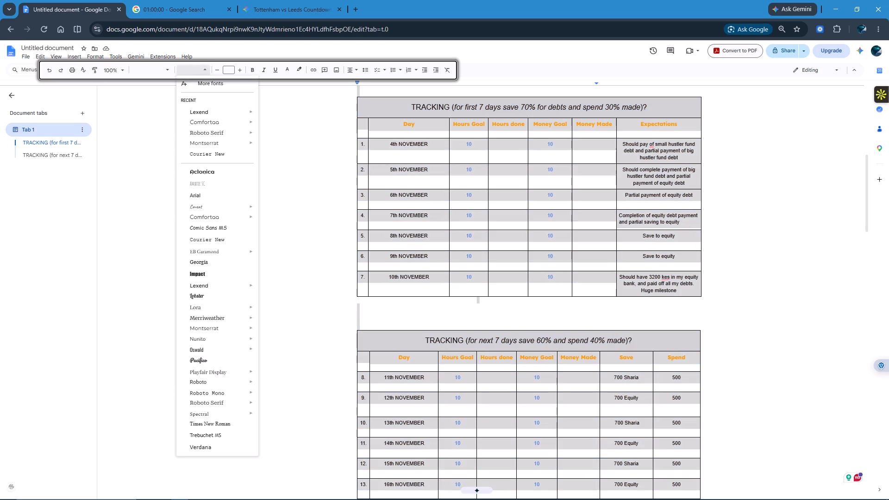
left_click(215, 110)
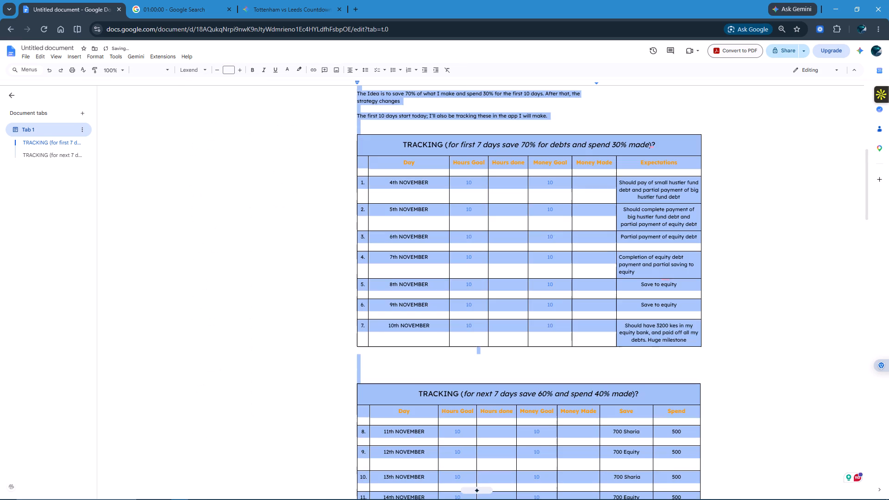
left_click(539, 215)
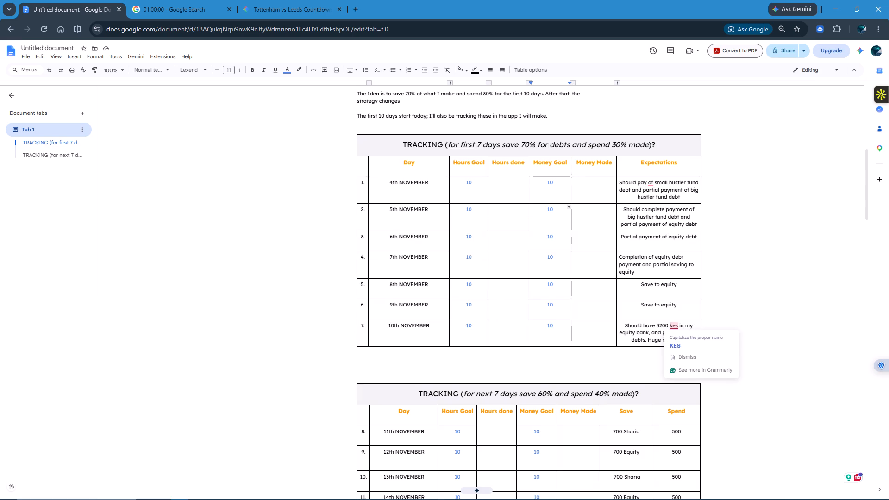
Accept the suggested correction of "kes" to "KES" in row 7's Expectations cell.
left_click(675, 333)
Delete the opening paragraphs about the equity debt, Spotify and the 9th of November, including the blank lines following them.
scroll(675, 333, "up", 4)
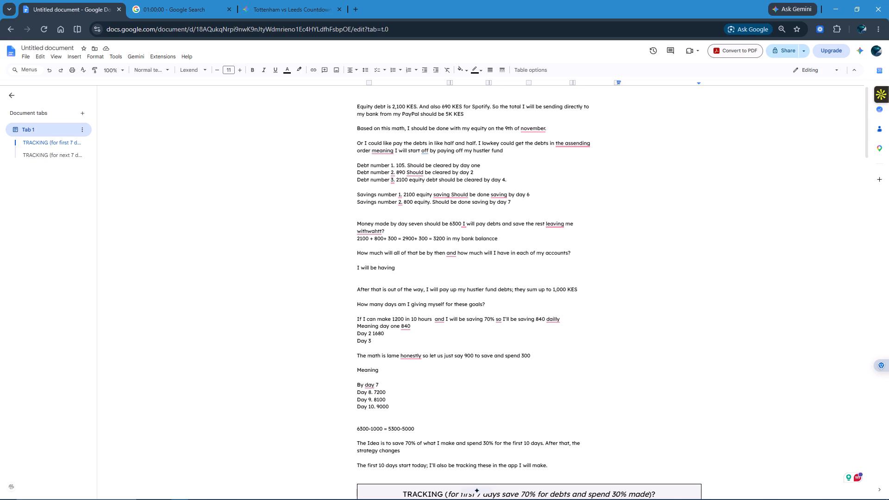
left_click_drag(555, 131, 553, 131)
left_click_drag(553, 131, 357, 112)
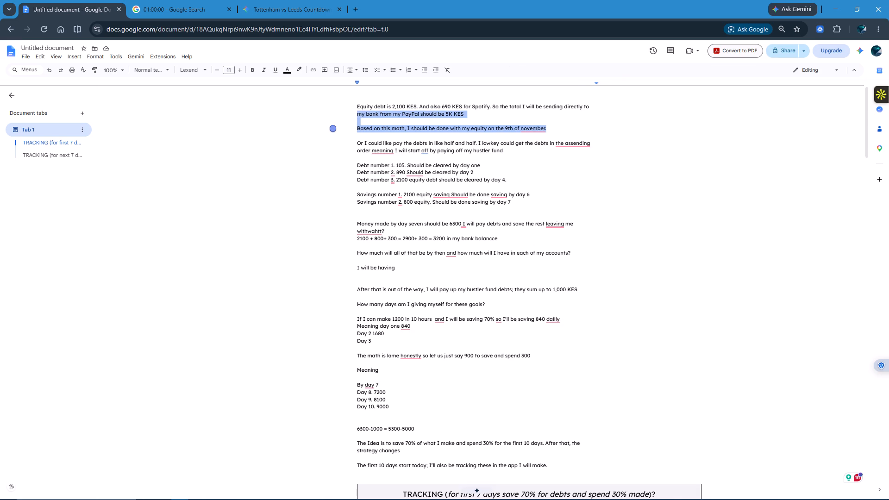
left_click_drag(357, 112, 351, 107)
key("BackSpace")
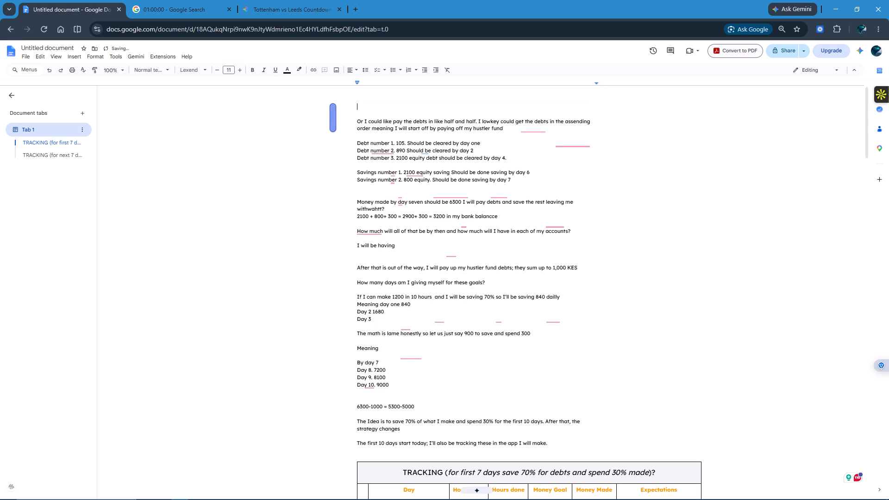
key("Delete")
key("Delete")
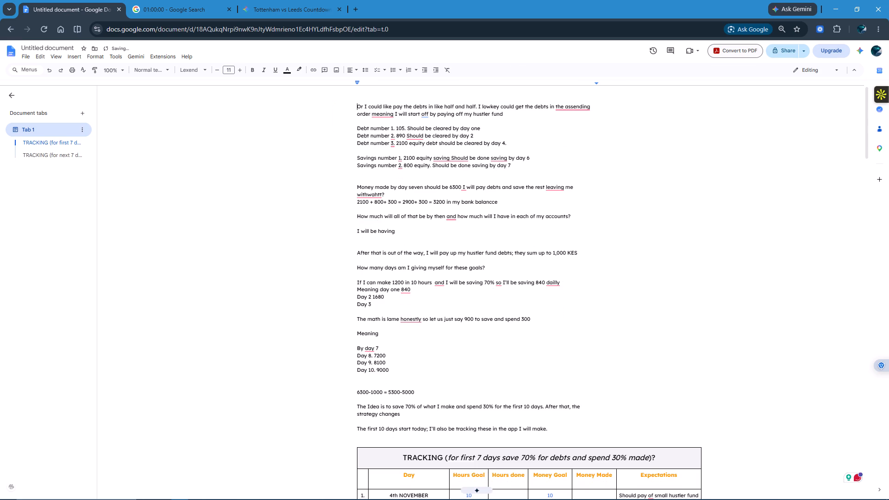
Delete the paragraph about paying the debts half and half, through the words "Debt number 1" on the following line.
key("ctrl+Delete")
key("ctrl+Delete")
key("ctrl+Delete")
key("ctrl+Delete")
key("ctrl+Delete")
key("ctrl+Delete")
key("ctrl+Delete")
key("ctrl+Delete")
key("ctrl+Delete")
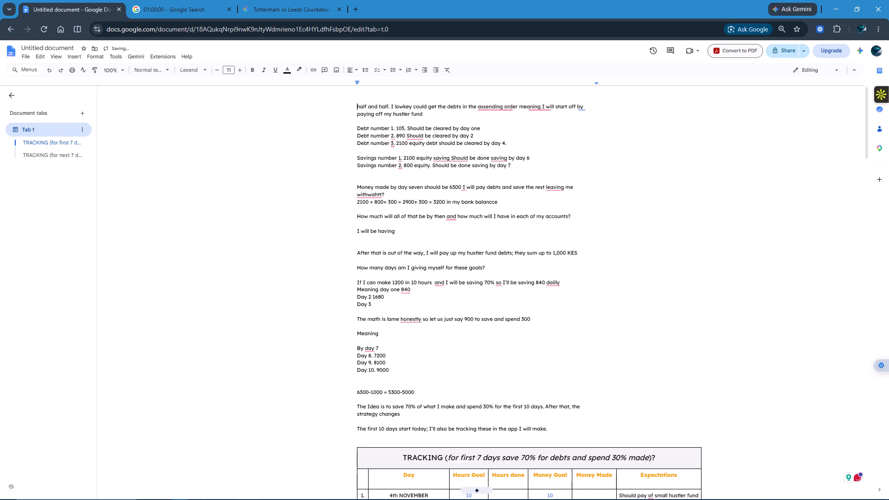
key("ctrl+Delete")
key("ctrl+Delete")
key("ctrl+Delete")
key("ctrl+Delete")
key("ctrl+Delete")
key("ctrl+Delete")
key("ctrl+Delete")
key("ctrl+Delete")
key("ctrl+Delete")
key("ctrl+Delete")
key("ctrl+Delete")
key("ctrl+Delete")
key("ctrl+Delete")
key("ctrl+Delete")
key("ctrl+Delete")
key("ctrl+Delete")
key("ctrl+Delete")
key("ctrl+Delete")
key("ctrl+Delete")
key("ctrl+Delete")
key("ctrl+Delete")
key("ctrl+Delete")
key("ctrl+Delete")
key("ctrl+Delete")
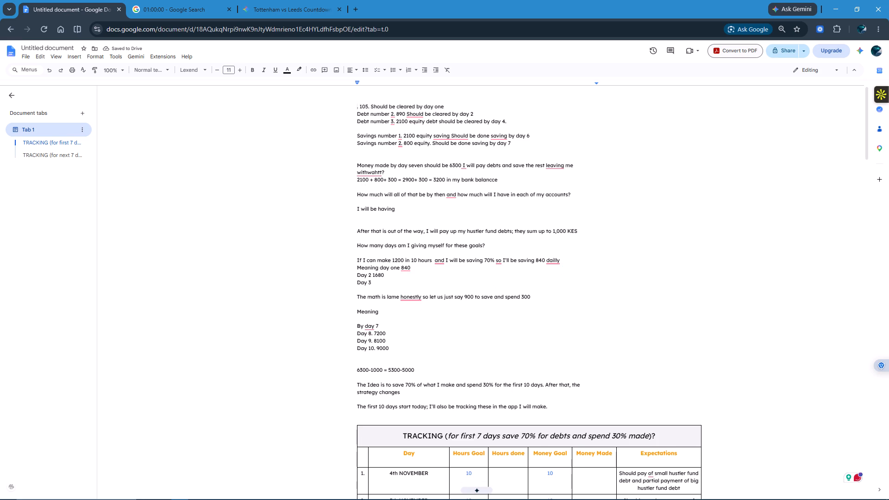
Delete the remaining debt and savings lines above "Money made by day seven", together with their blank lines.
left_click_drag(518, 144, 347, 105)
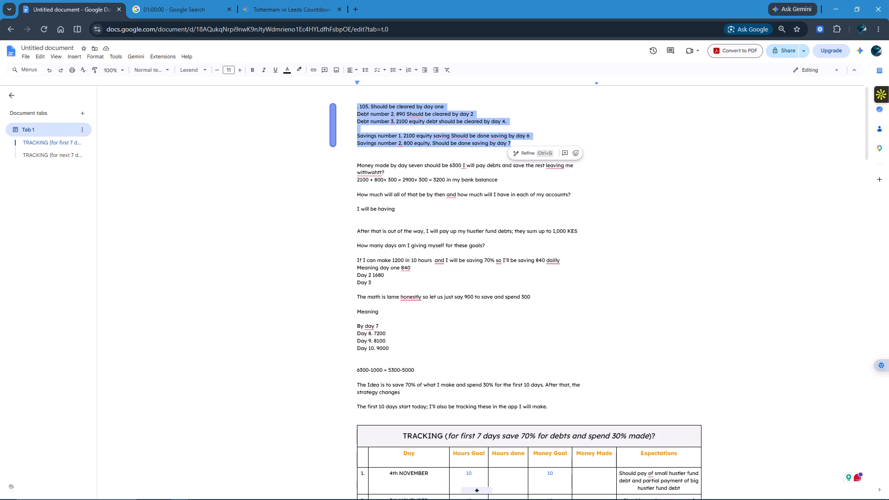
key("BackSpace")
key("Delete")
key("Delete")
key("Delete")
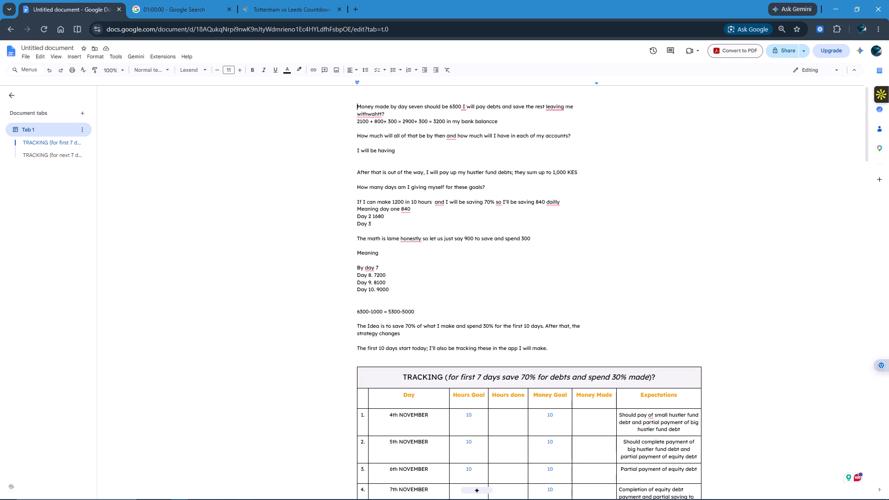
Add a column after Expectations in the first-7-days table and head it Spend, reusing the Expectations heading's formatting.
scroll(695, 393, "down", 1)
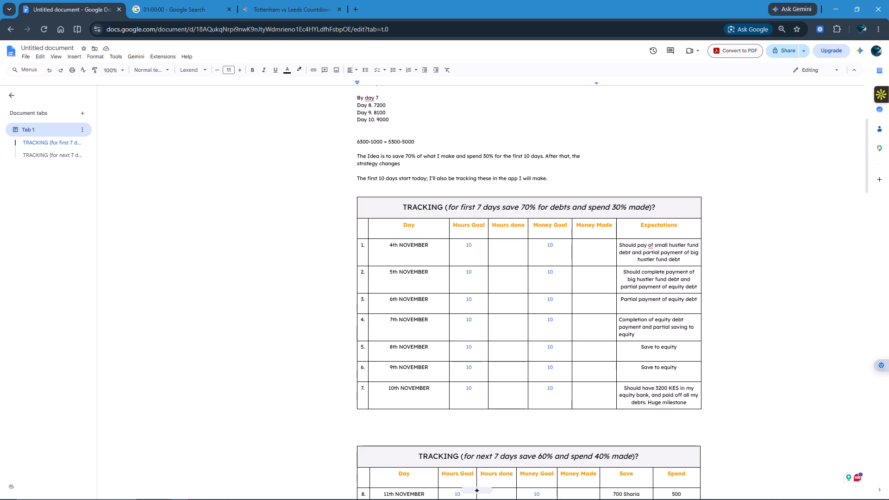
right_click(686, 235)
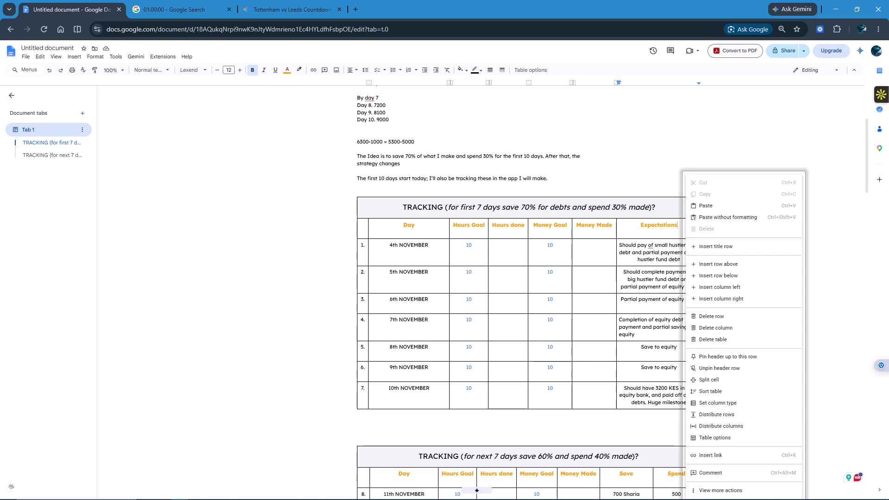
left_click(740, 294)
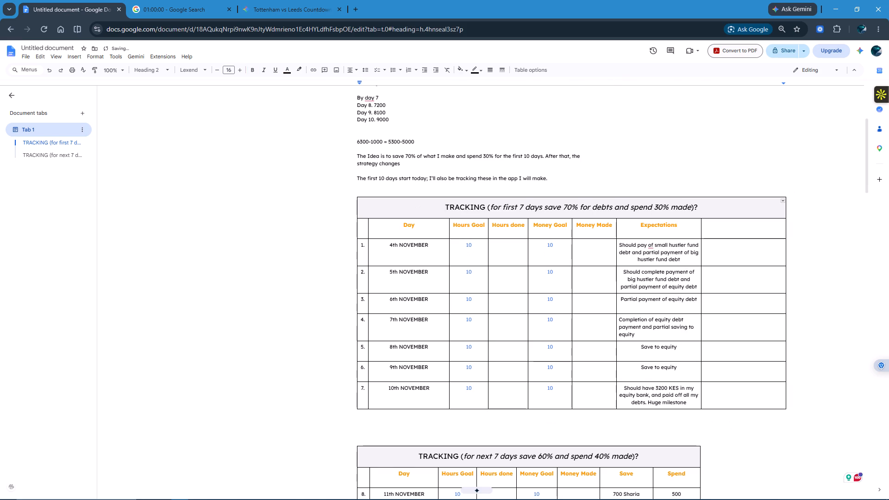
double_click(668, 225)
key("ctrl+c")
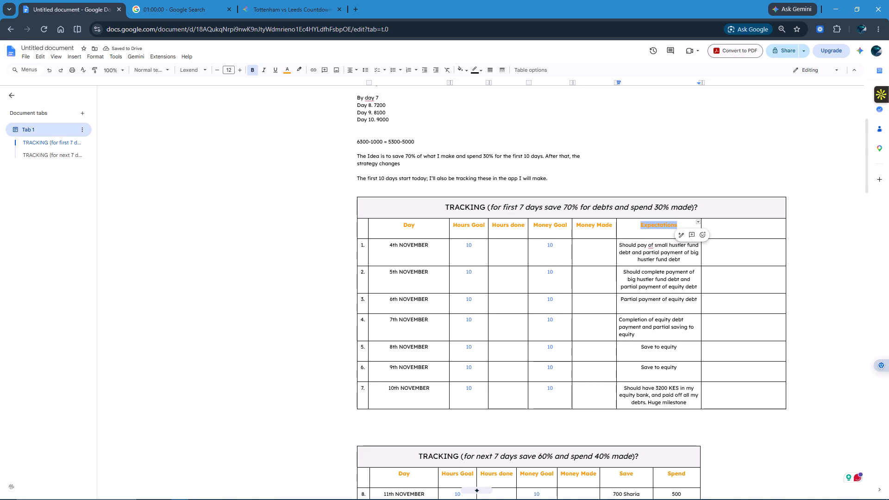
left_click(733, 227)
key("ctrl+v")
key("ctrl+BackSpace")
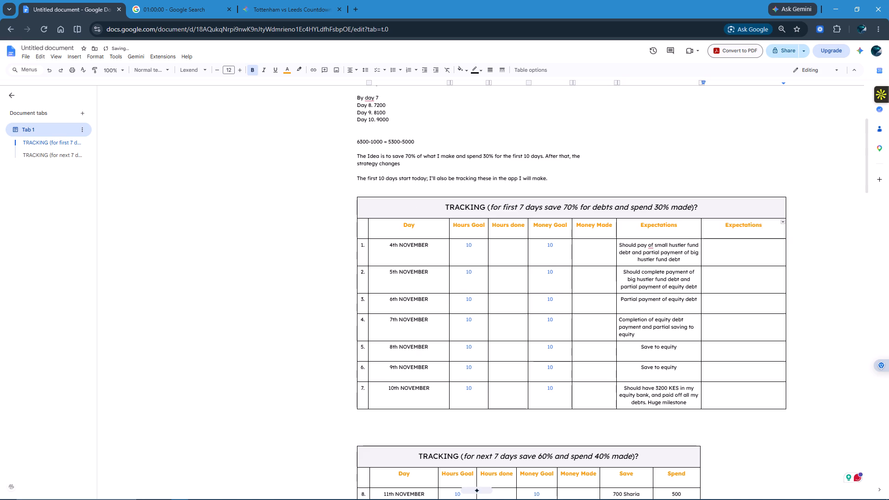
type("Spend")
Enter 300 in the Spend column for rows 1 to 7 of the first-7-days table.
key("Down")
type("300")
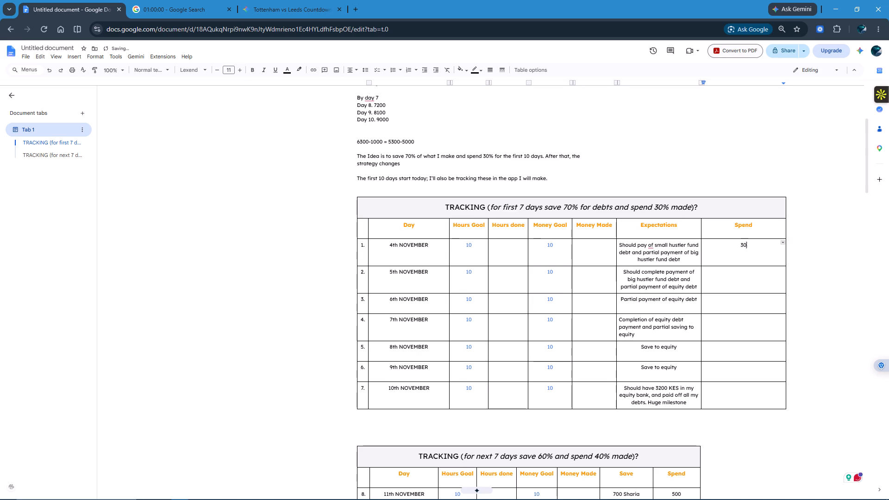
key("Down")
type("300")
key("Down")
type("300")
key("Down")
type("300")
key("Down")
type("300")
key("Down")
type("300")
key("Down")
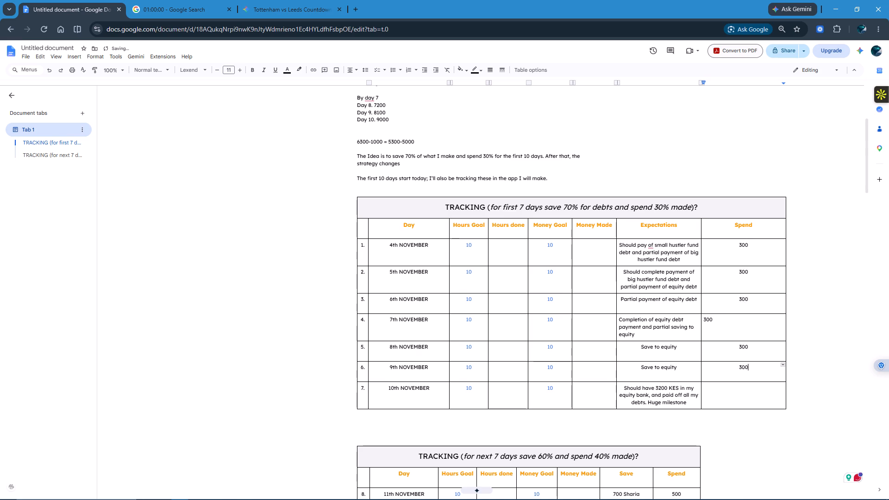
type("300")
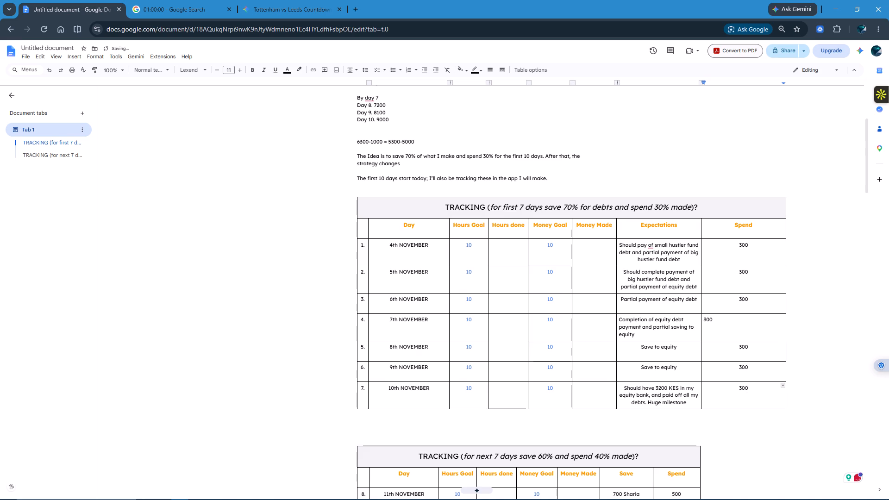
Centre-align the Expectations and Spend cells of rows 3 and 4 in the first-7-days table.
double_click(752, 319)
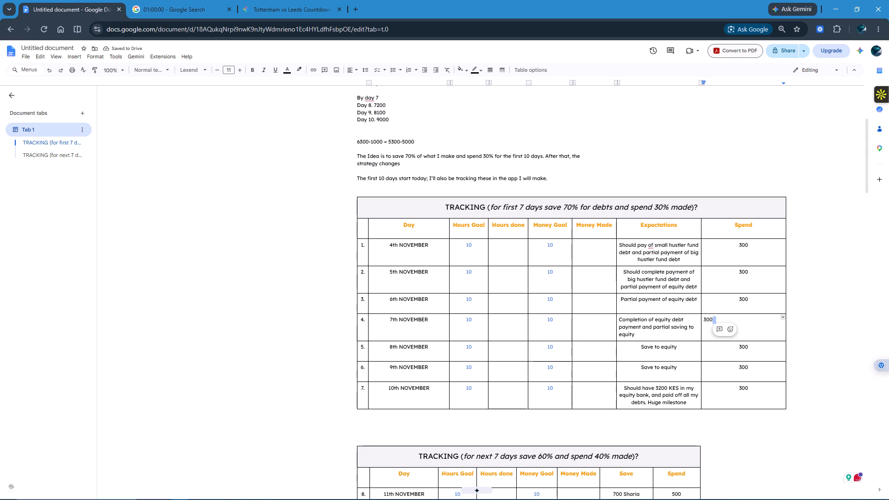
left_click(757, 329)
left_click_drag(756, 329, 700, 317)
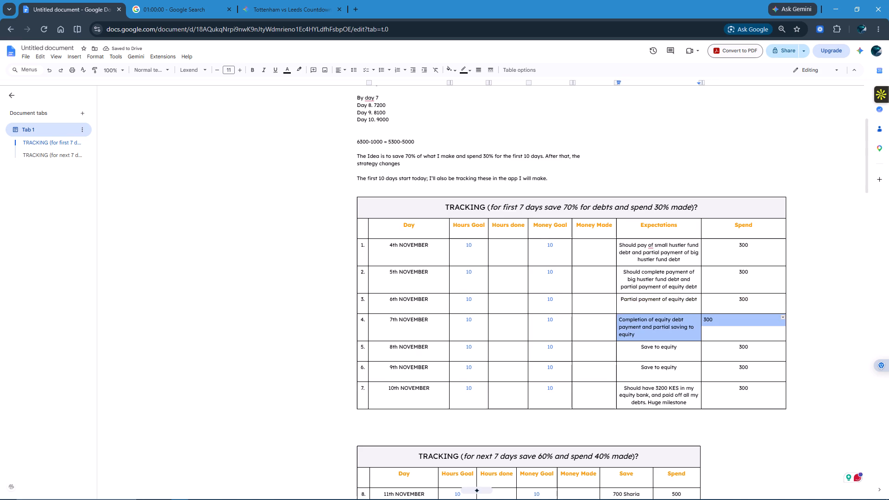
left_click_drag(700, 317, 649, 309)
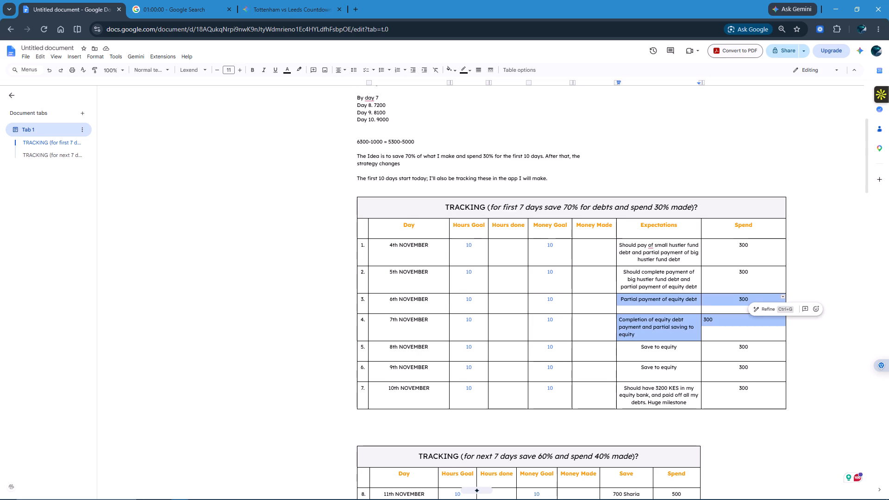
left_click(338, 75)
left_click(349, 83)
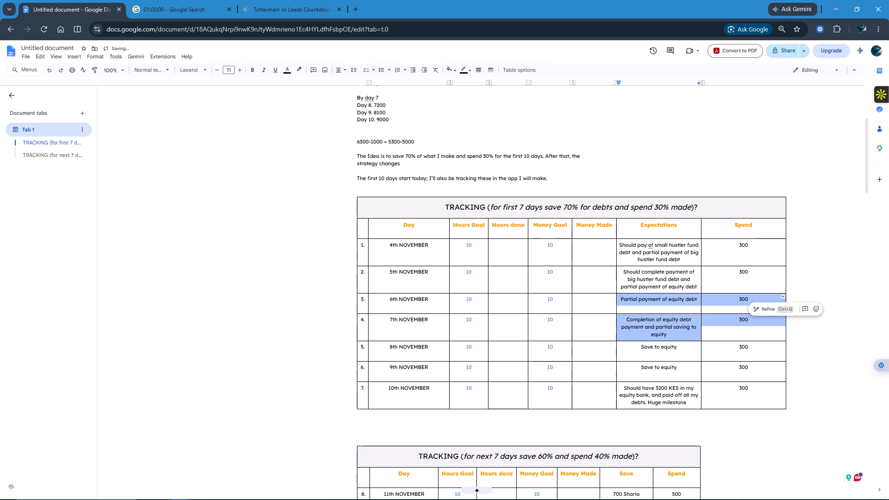
Narrow the Spend column and the Day column of the first-7-days table.
left_click(716, 329)
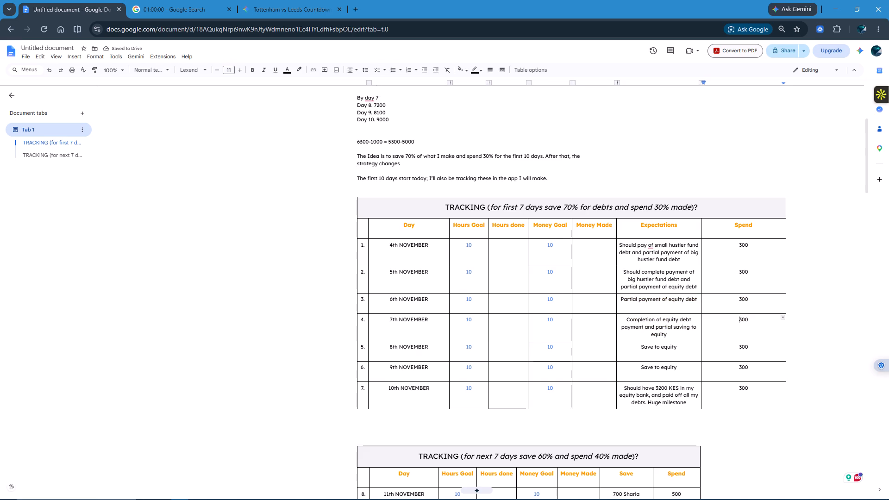
left_click(788, 249)
left_click_drag(786, 249, 736, 246)
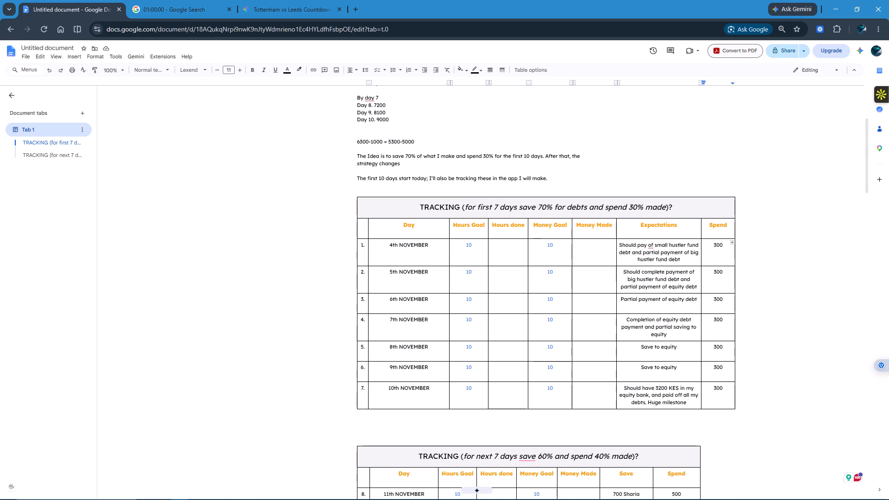
left_click_drag(448, 272, 438, 270)
left_click_drag(450, 257, 432, 255)
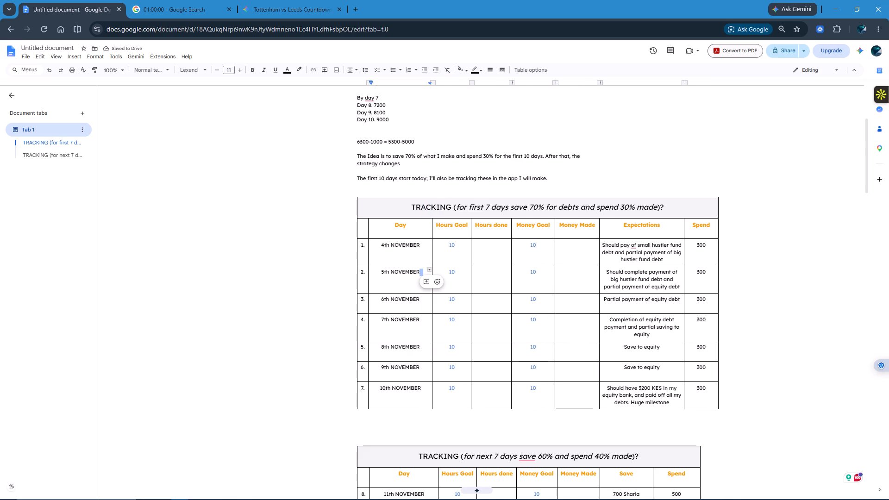
left_click(717, 318)
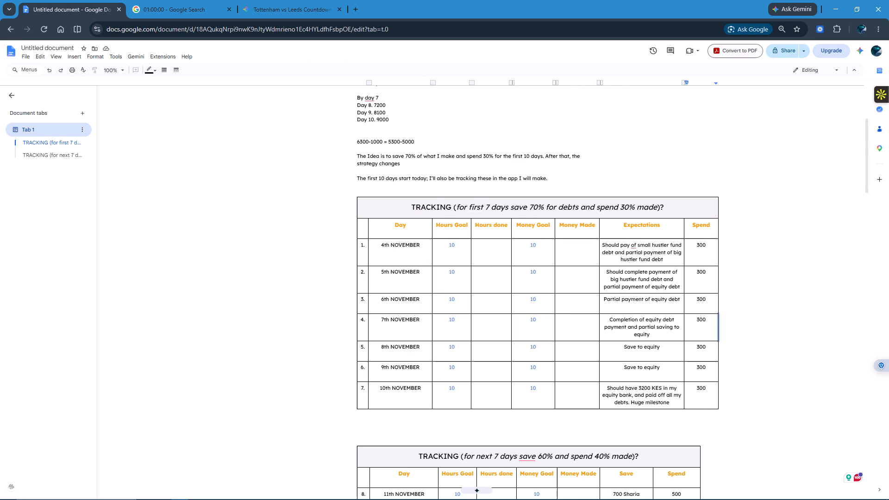
left_click(752, 317)
Delete the "Money made by day seven" paragraph and the bank balance calculation beneath it.
scroll(752, 317, "up", 1)
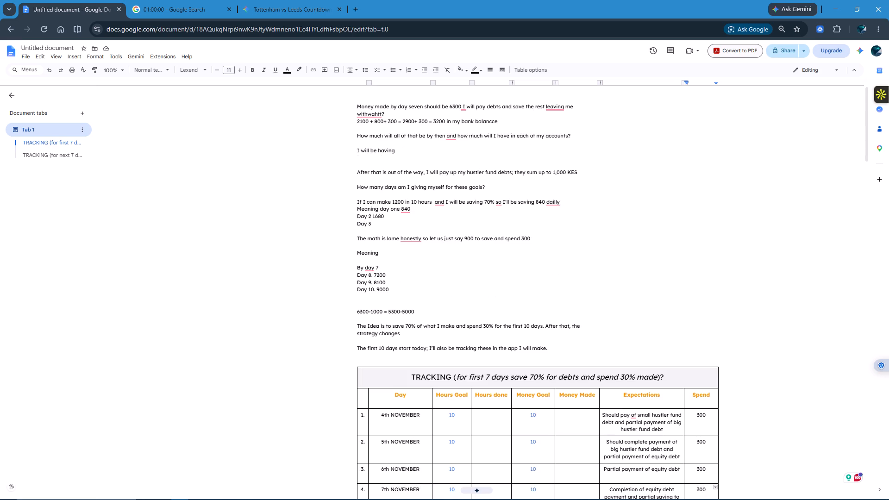
left_click_drag(516, 122, 360, 107)
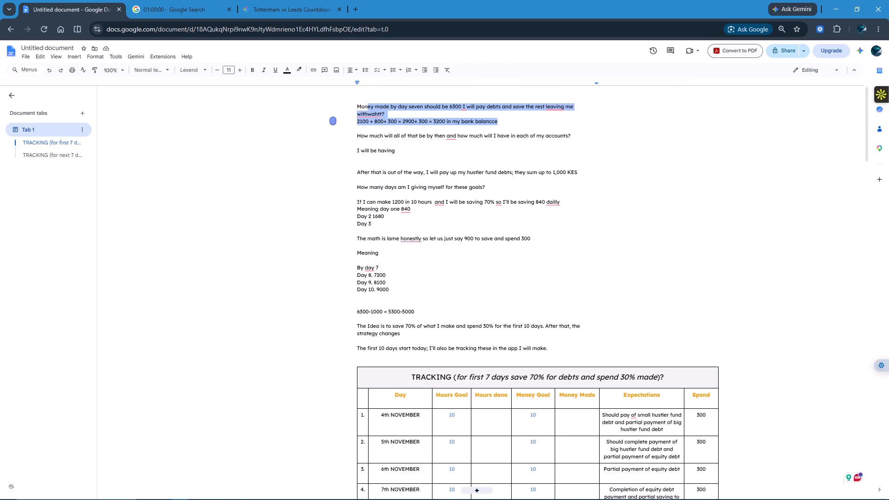
left_click_drag(360, 107, 354, 106)
key("BackSpace")
key("Delete")
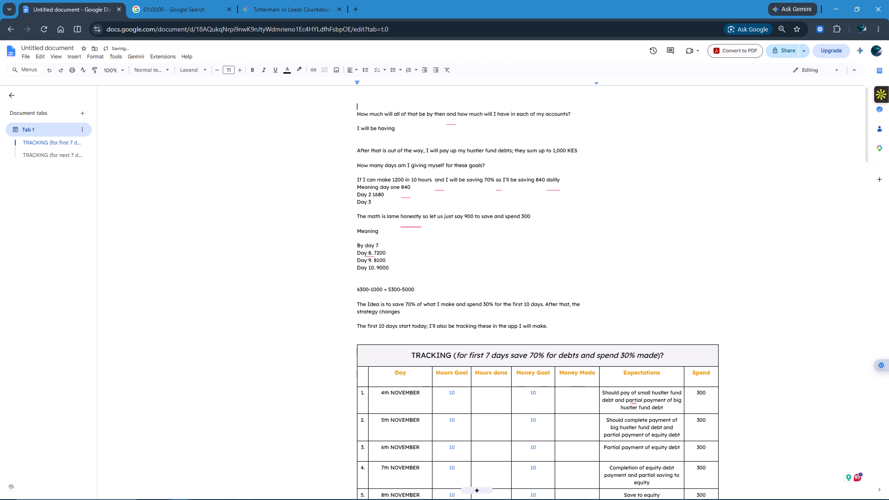
Delete the "How much will all of that be by then" question and the "I will be having" line, including their blank lines.
key("Delete")
key("ctrl+Delete")
key("ctrl+Delete")
key("ctrl+Delete")
key("ctrl+Delete")
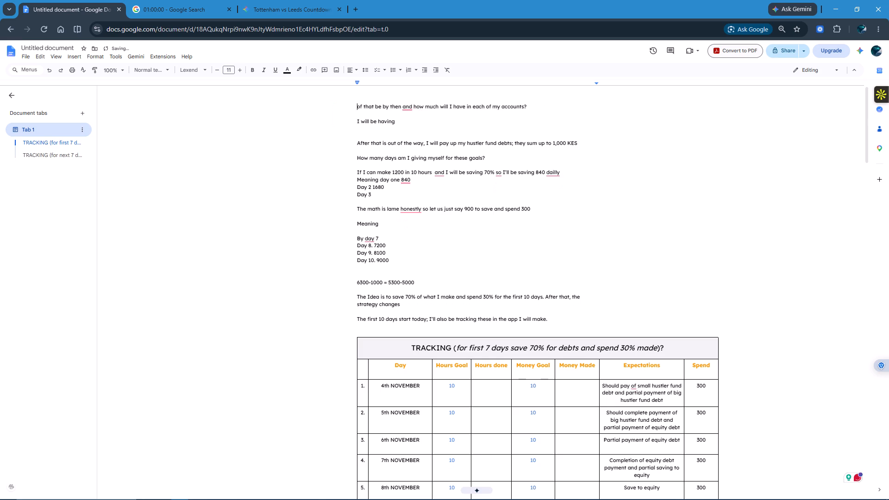
key("ctrl+Delete")
key("ctrl+Delete")
key("ctrl+Delete")
key("ctrl+Delete")
key("ctrl+Delete")
key("ctrl+Delete")
key("ctrl+Delete")
key("ctrl+Delete")
key("ctrl+Delete")
key("ctrl+Delete")
key("ctrl+Delete")
key("ctrl+Delete")
key("ctrl+Delete")
key("ctrl+Delete")
key("ctrl+Delete")
key("ctrl+Delete")
key("ctrl+Delete")
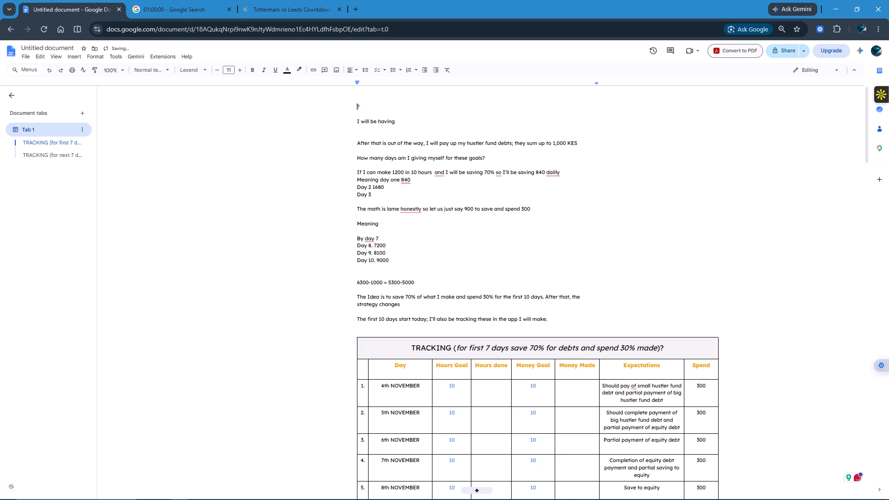
key("ctrl+Delete")
key("ctrl+Delete")
key("ctrl+Delete")
key("ctrl+Delete")
key("ctrl+Delete")
key("ctrl+Delete")
key("ctrl+Delete")
key("ctrl+Delete")
key("ctrl+Delete")
key("ctrl+Delete")
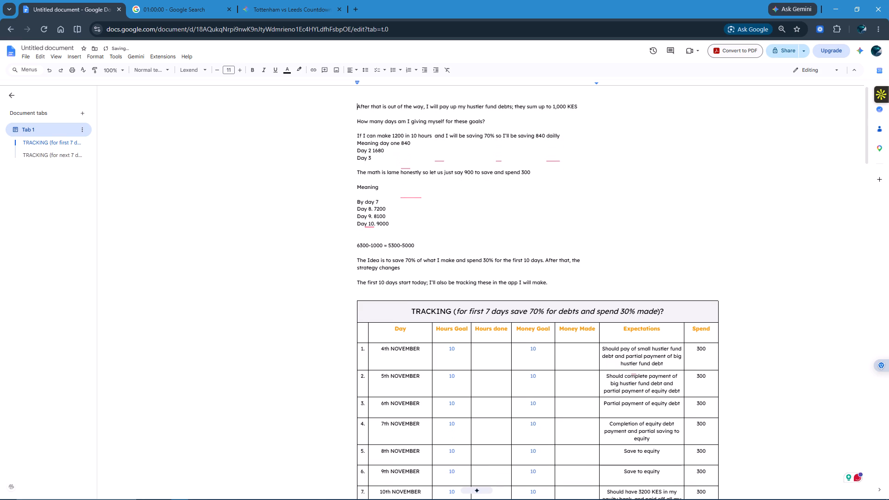
Delete the "After that is out of the way" sentence about the hustler fund debts, together with its blank line.
key("ctrl+Delete")
key("ctrl+Delete")
key("ctrl+Delete")
key("ctrl+Delete")
key("ctrl+Delete")
key("ctrl+Delete")
key("ctrl+Delete")
key("ctrl+Delete")
key("ctrl+Delete")
key("ctrl+Delete")
key("ctrl+Delete")
key("ctrl+Delete")
key("ctrl+Delete")
key("ctrl+Delete")
key("ctrl+Delete")
key("ctrl+Delete")
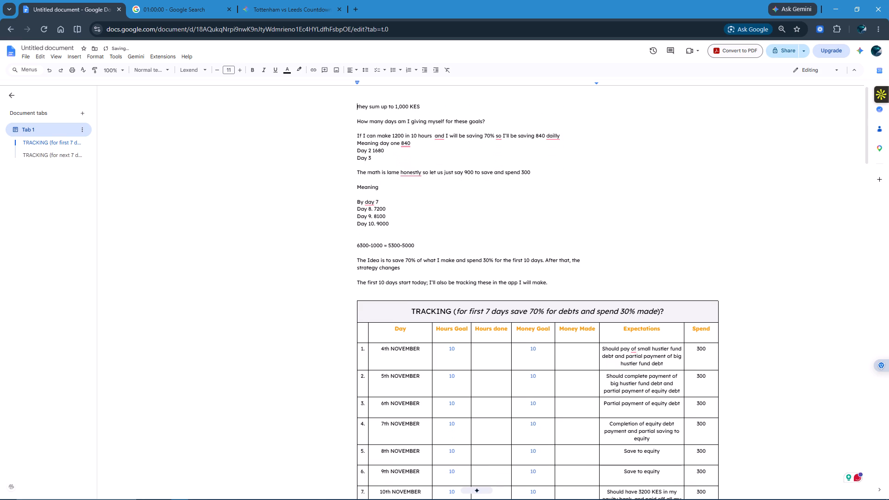
key("ctrl+Delete")
key("ctrl+Delete")
key("ctrl+Delete")
key("ctrl+Delete")
key("ctrl+Delete")
key("ctrl+Delete")
key("ctrl+Delete")
key("ctrl+Delete")
key("ctrl+Delete")
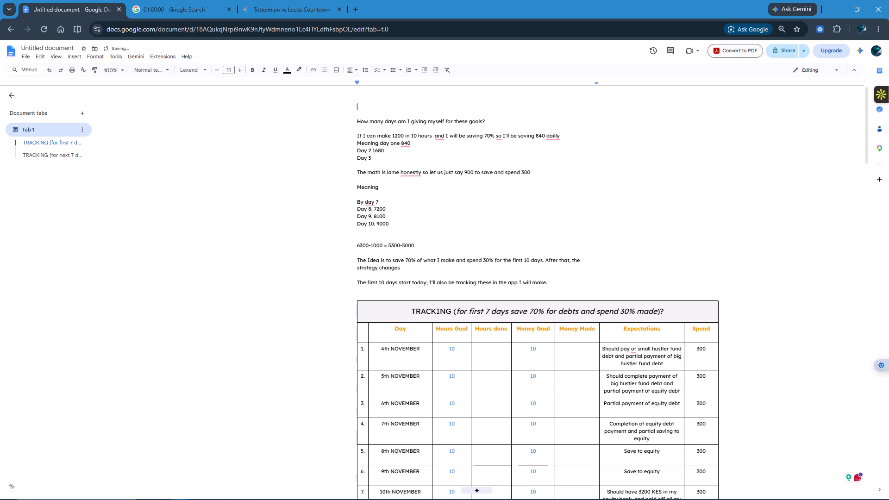
key("Delete")
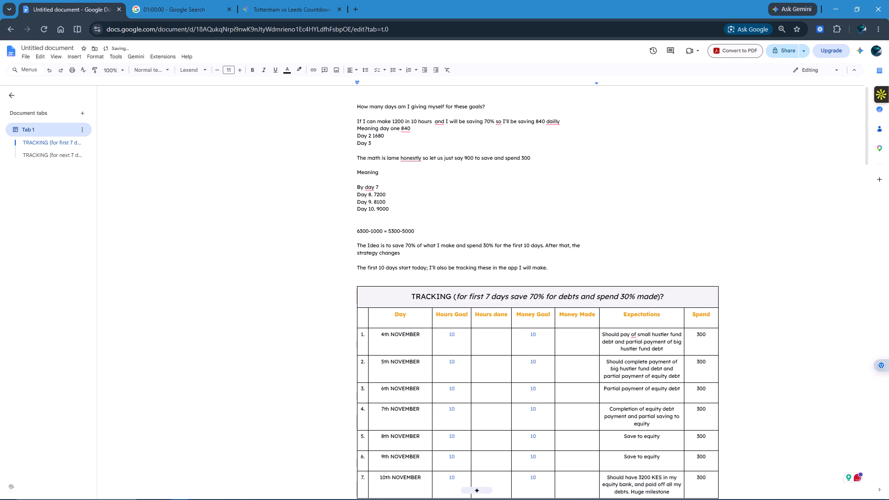
Delete the "How many days am I giving myself for these goals?" question and the words "If I can" that follow it.
key("Delete")
key("Delete")
key("Delete")
key("Delete")
key("Delete")
key("Delete")
key("Delete")
key("Delete")
key("Delete")
key("Delete")
key("Delete")
key("Delete")
key("Delete")
key("Delete")
key("Delete")
key("Delete")
key("Delete")
key("Delete")
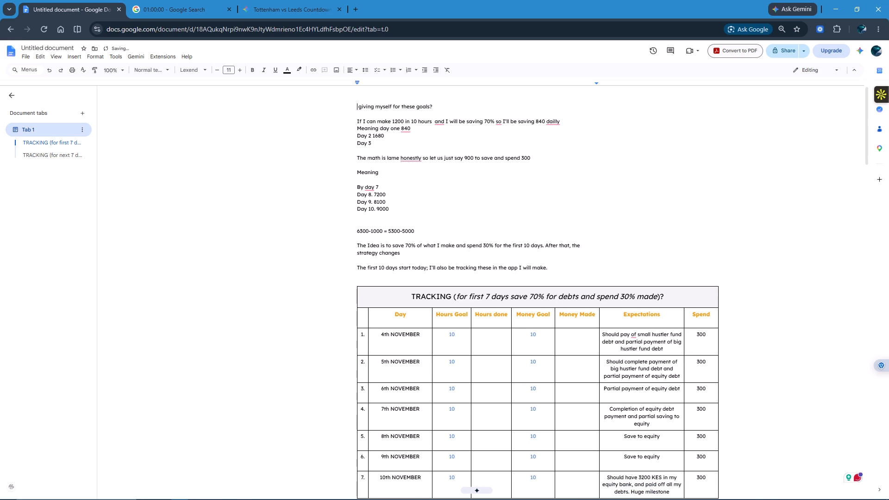
key("Delete")
key("Delete")
key("Delete")
key("Delete")
key("Delete")
key("Delete")
key("Delete")
key("Delete")
key("Delete")
key("Delete")
key("Delete")
key("Delete")
key("Delete")
key("Delete")
key("Delete")
key("Delete")
key("Delete")
key("Delete")
key("Delete")
key("Delete")
key("ctrl+Delete")
key("ctrl+Delete")
key("ctrl+Delete")
key("ctrl+Delete")
key("ctrl+Delete")
key("ctrl+Delete")
key("ctrl+Delete")
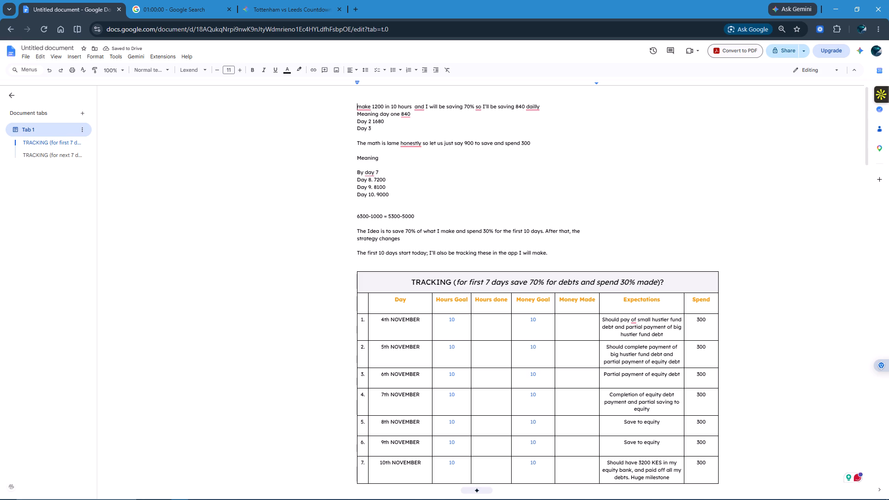
Delete the notes from "make 1200 in 10 hours" through "strategy changes", plus the blank lines above "The first 10 days start today".
left_click_drag(406, 239, 367, 125)
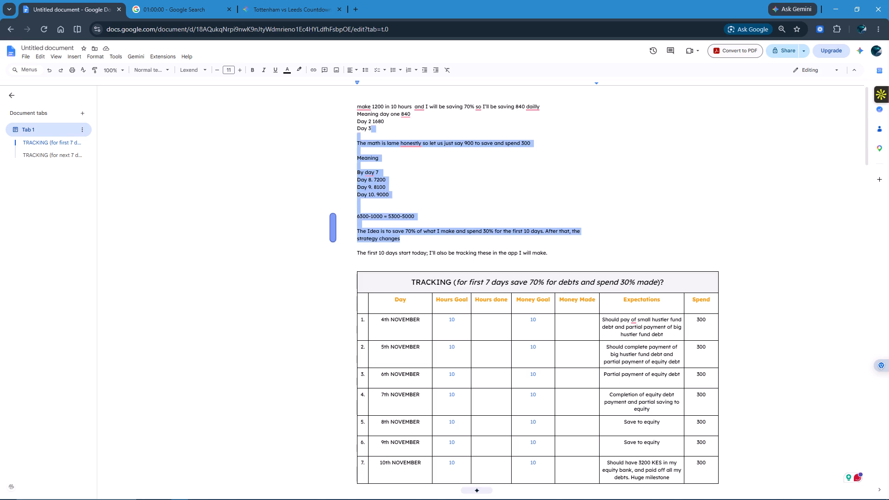
left_click_drag(367, 125, 356, 104)
key("BackSpace")
key("Delete")
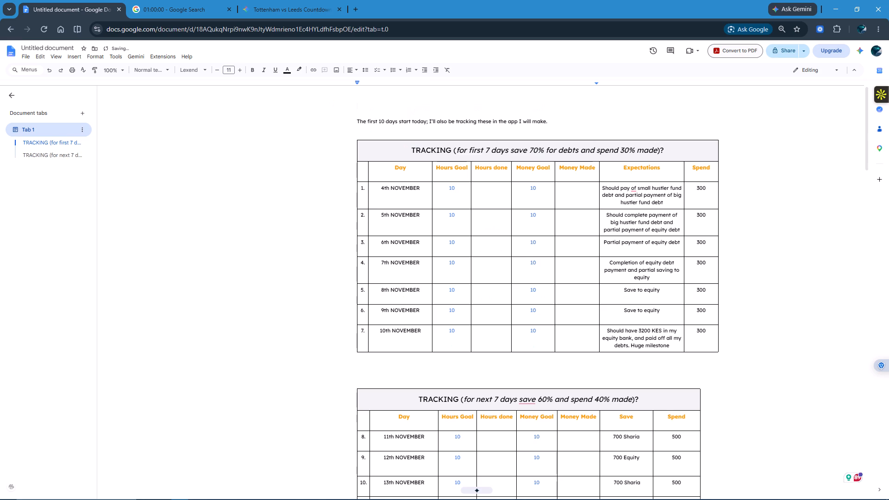
key("Delete")
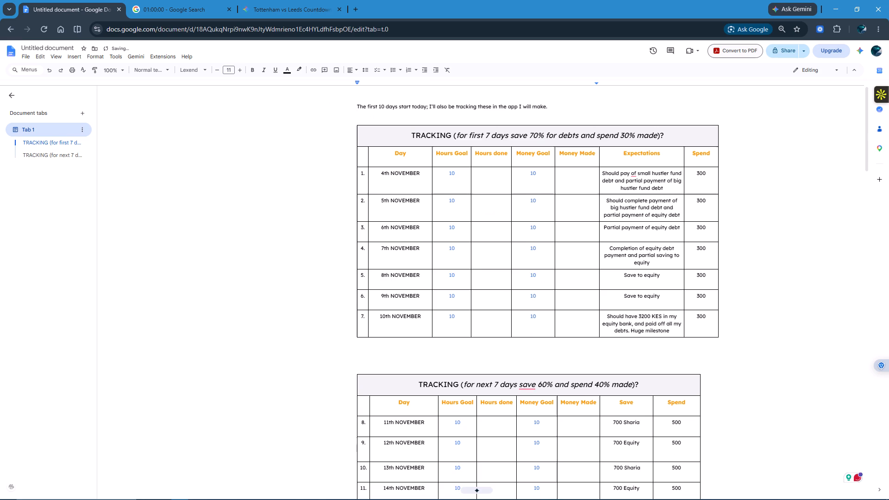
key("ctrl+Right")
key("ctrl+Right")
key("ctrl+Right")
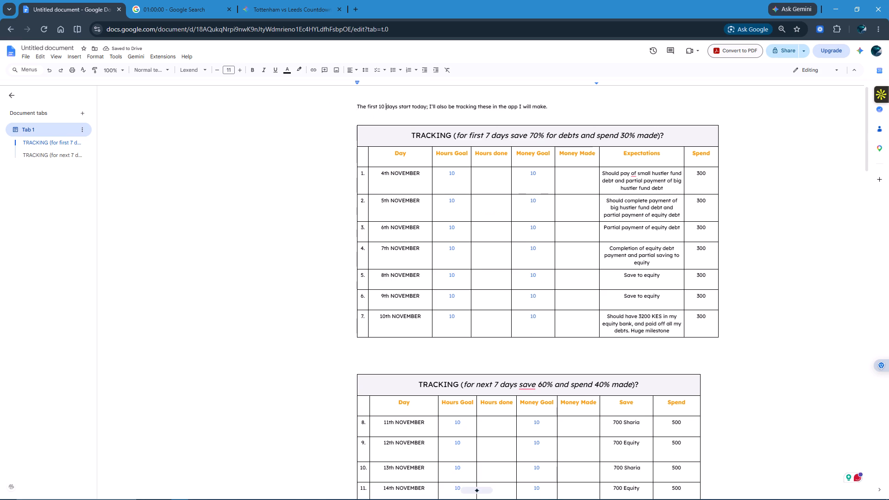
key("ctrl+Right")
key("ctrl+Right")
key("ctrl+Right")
Change the Hours Goal for row 1 of the first-7-days table to "10 hours" in italics.
left_click(462, 177)
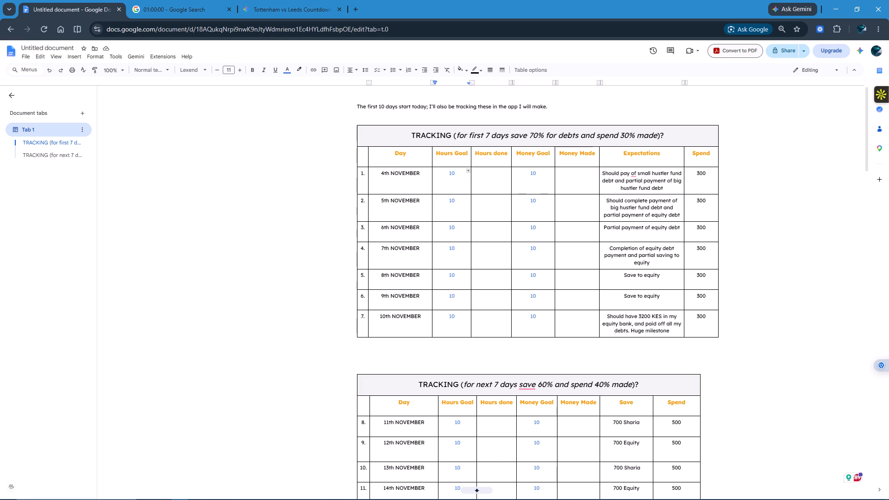
key("space")
key("ctrl+i")
type("hours")
key("Down")
key("Up")
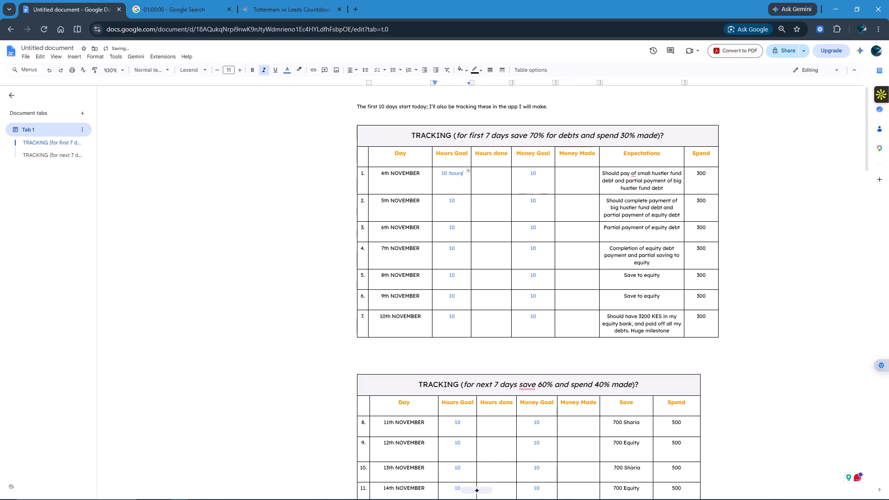
key("ctrl+Left")
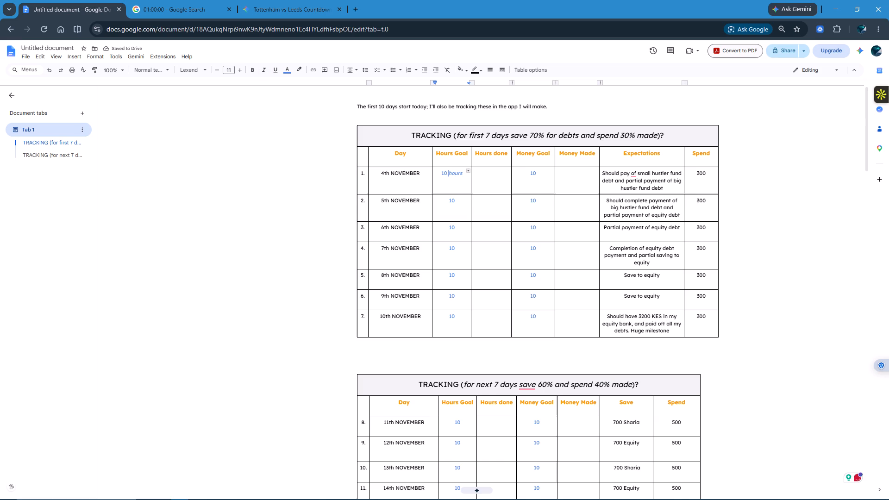
key("Left")
key("BackSpace")
key("BackSpace")
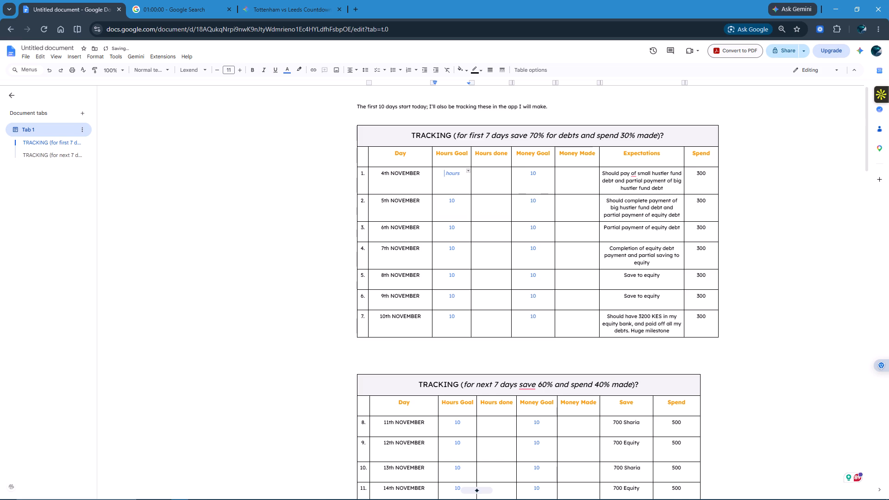
key("Delete")
key("Delete")
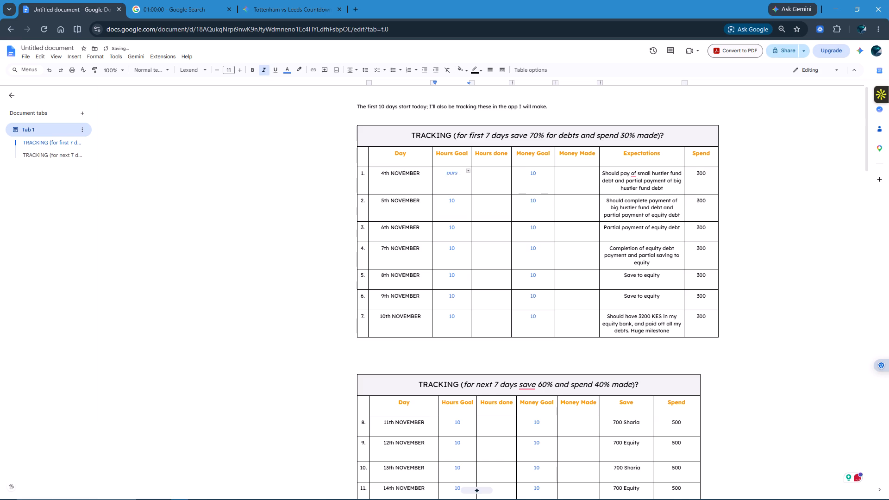
type("10 h")
key("Down")
Replace the Hours Goal entries for rows 2 and 3 of the first-7-days table with "10 hours" in italics.
key("BackSpace")
key("Delete")
key("ctrl+i")
type("10")
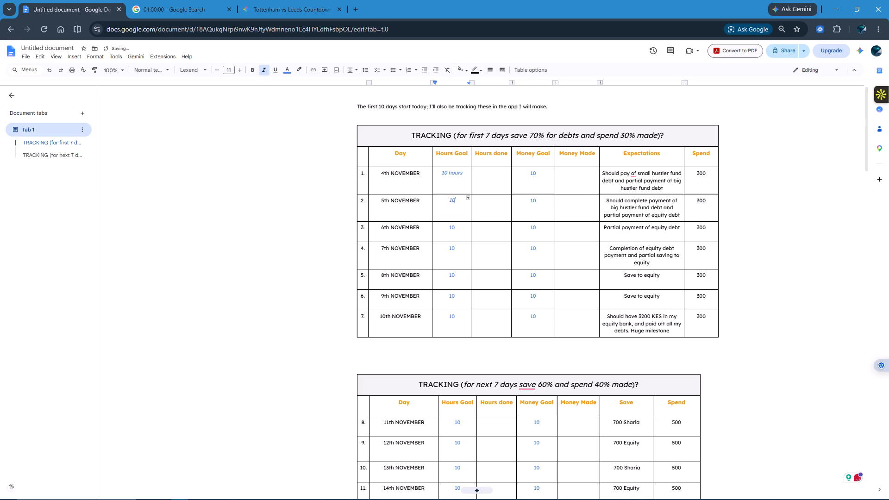
key("space")
type("hours")
key("Down")
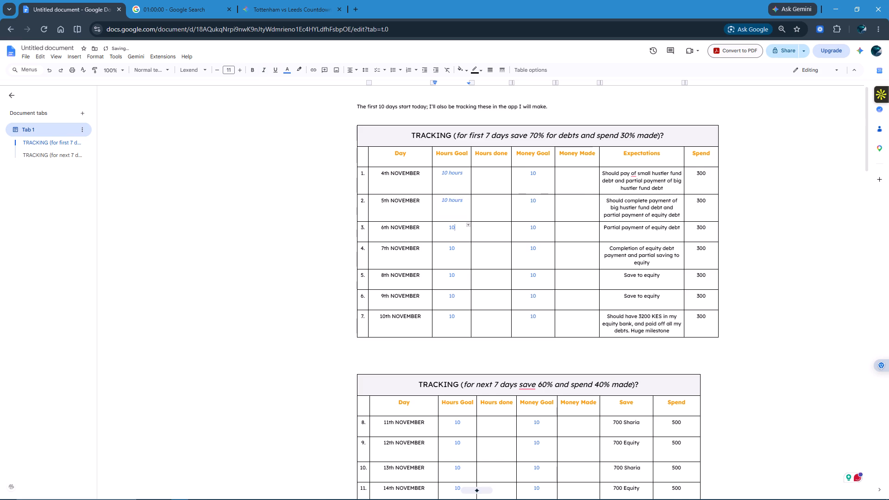
key("ctrl+BackSpace")
key("ctrl+i")
type("10 hours")
key("Down")
Replace the Hours Goal entries for rows 4 and 5 of the first-7-days table with "10 hours" in italics.
key("ctrl+BackSpace")
key("ctrl+i")
type("10 hours")
key("Down")
key("ctrl+BackSpace")
key("ctrl+i")
type("10 hours")
Replace the Hours Goal entries for rows 6 and 7 of the first-7-days table with "10 hours" in italics.
key("Down")
key("ctrl+BackSpace")
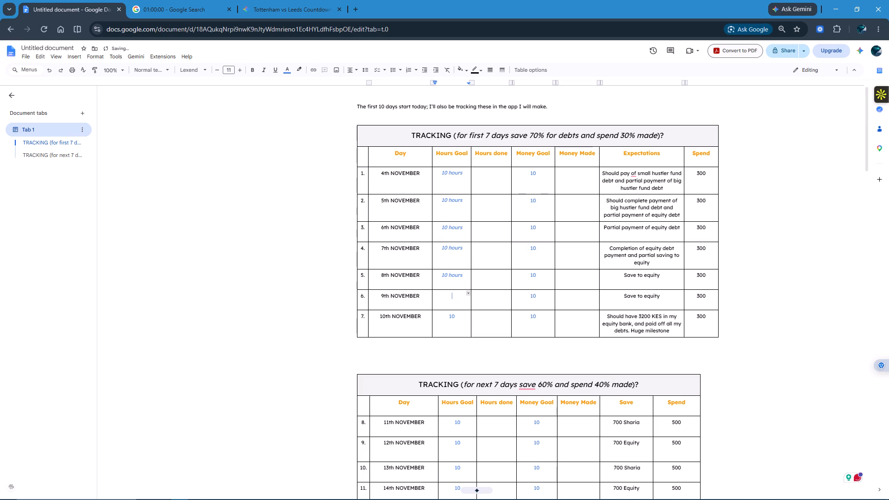
key("ctrl+i")
type("10 hours")
key("Down")
key("ctrl+BackSpace")
key("ctrl+i")
type("10 hours")
key("Down")
key("Up")
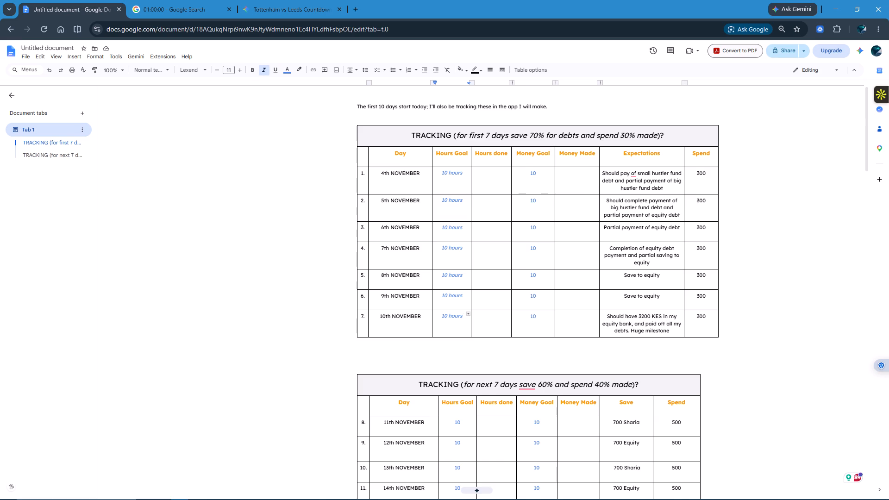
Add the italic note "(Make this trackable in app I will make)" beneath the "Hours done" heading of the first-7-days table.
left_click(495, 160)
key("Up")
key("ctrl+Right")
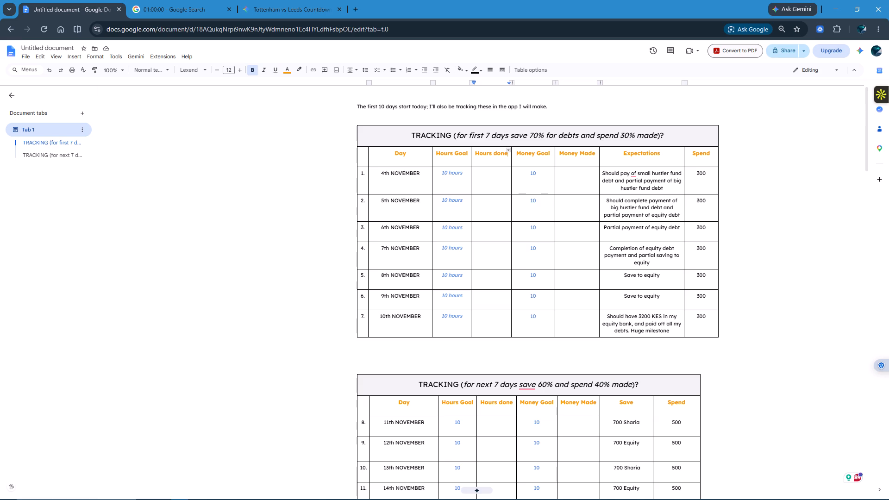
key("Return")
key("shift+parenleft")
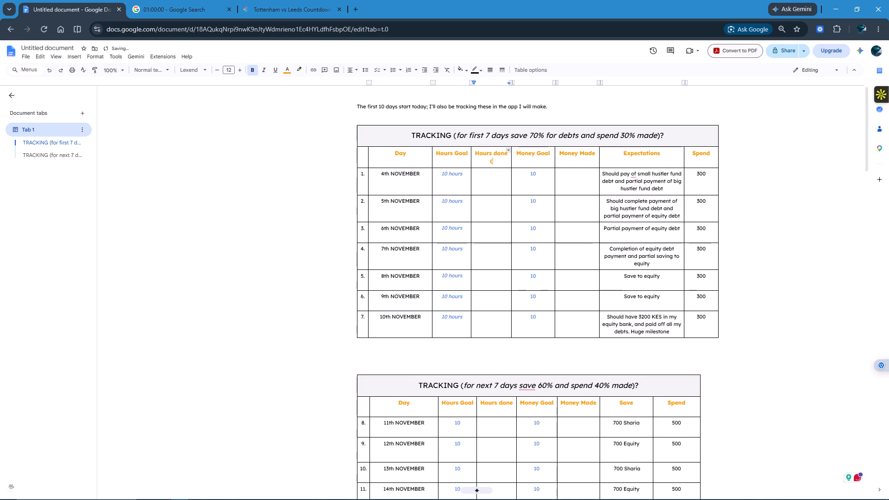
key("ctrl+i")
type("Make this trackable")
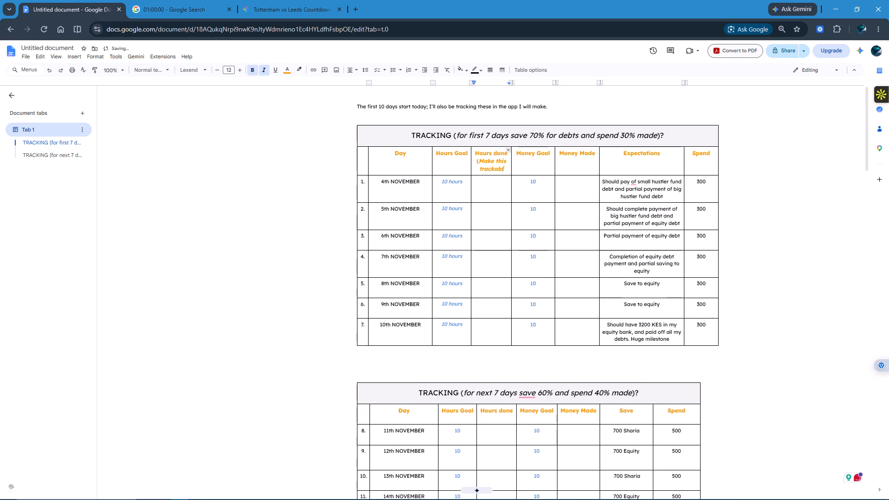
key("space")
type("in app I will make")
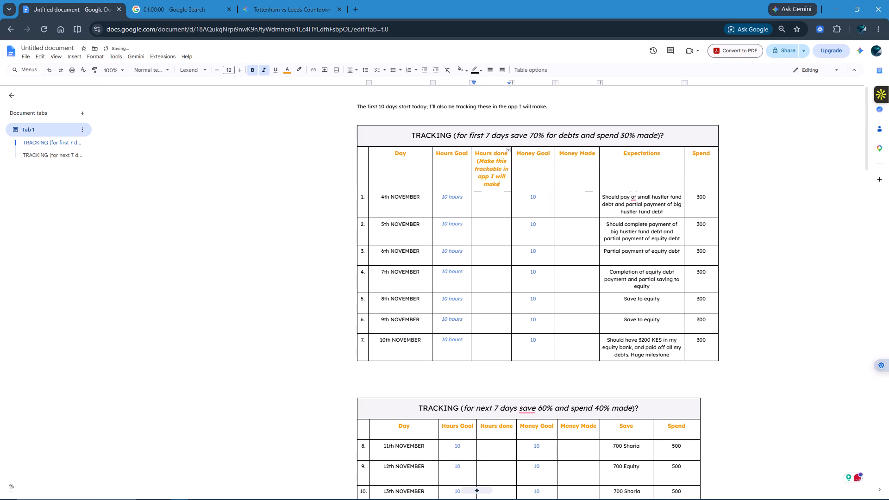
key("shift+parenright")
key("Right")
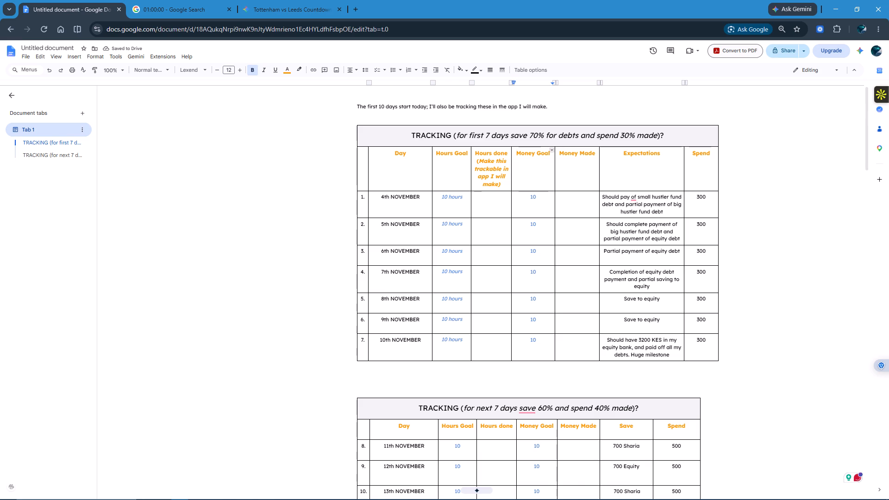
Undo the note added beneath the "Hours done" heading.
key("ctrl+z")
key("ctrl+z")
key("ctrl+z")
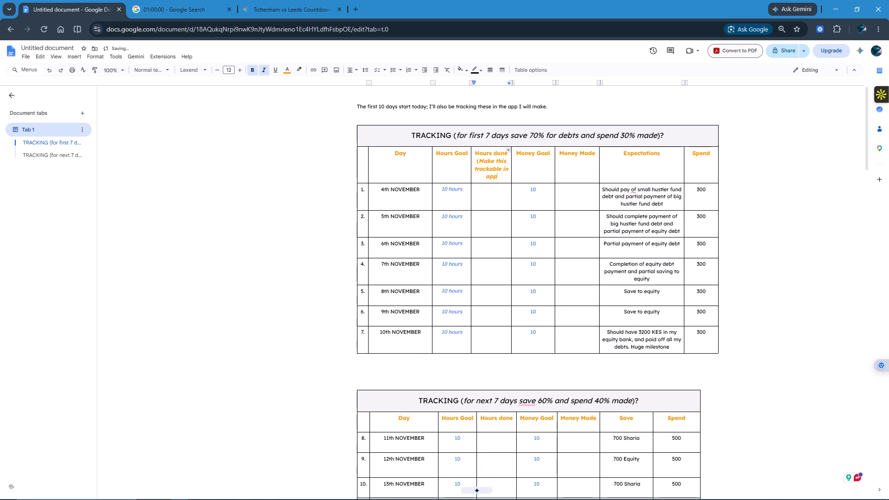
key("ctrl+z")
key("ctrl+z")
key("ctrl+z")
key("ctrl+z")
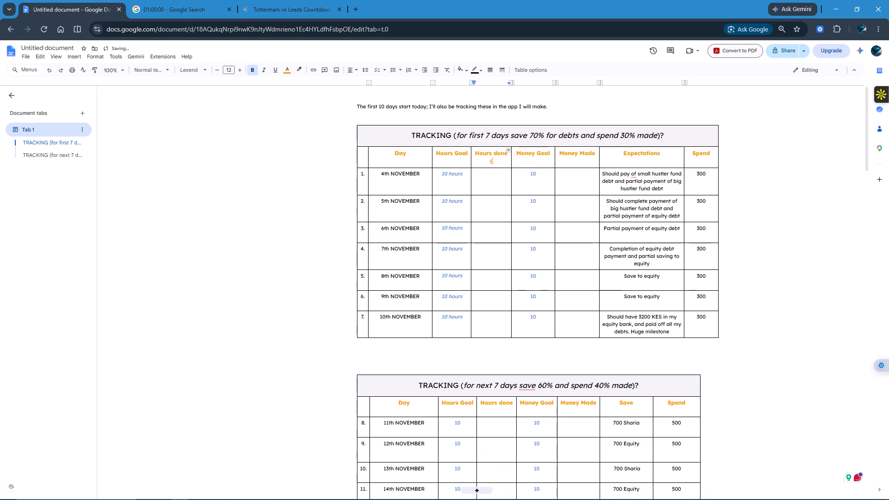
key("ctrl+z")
Start a new paragraph between the "The first 10 days start today" line and the table with "In the app I will make, I".
left_click(624, 114)
key("Return")
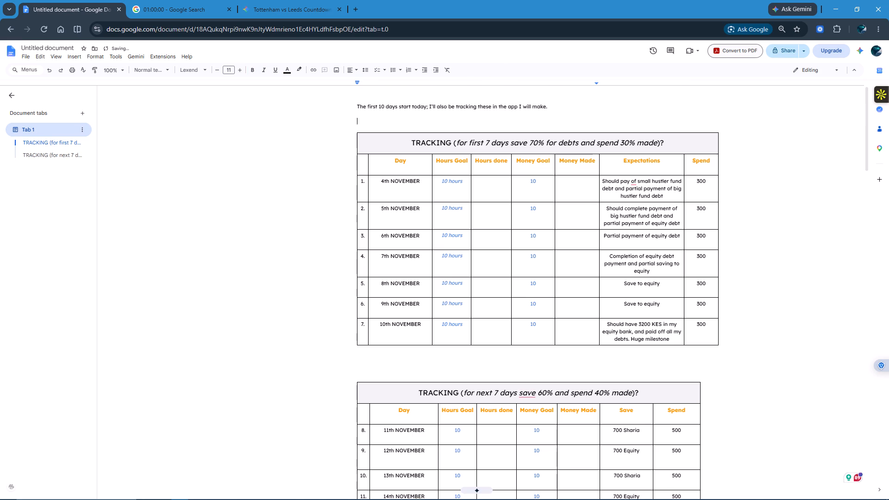
type("In th")
key("space")
key("BackSpace")
type("e app Iw")
key("BackSpace")
key("space")
type("will make I")
key("space")
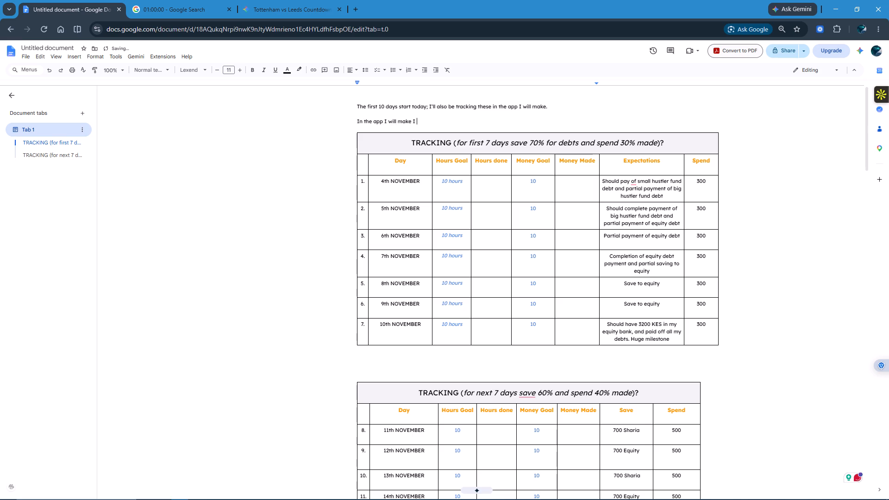
key("Left")
key("Left")
key("Left")
key("comma")
key("ctrl+Right")
key("Right")
key("space")
Continue the new sentence with "plan on making everything trackable.", keeping a space between "making" and "everything".
type("plan on making")
key("space")
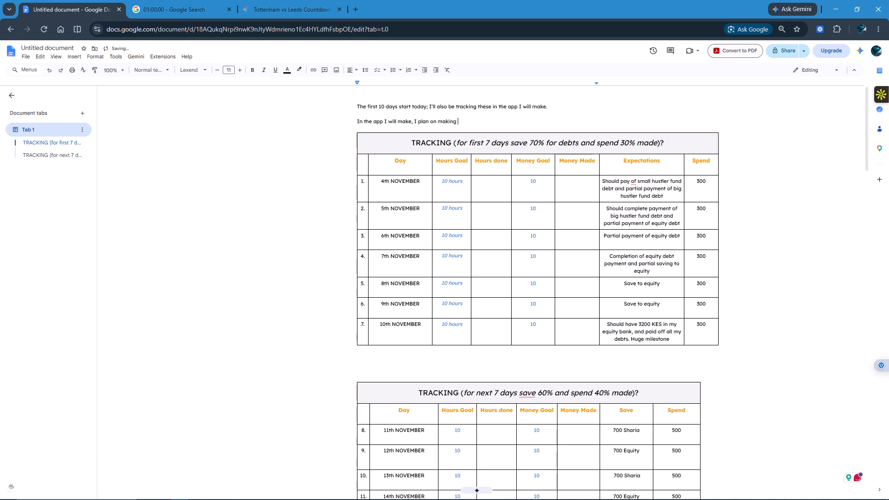
key("BackSpace")
type("everything track")
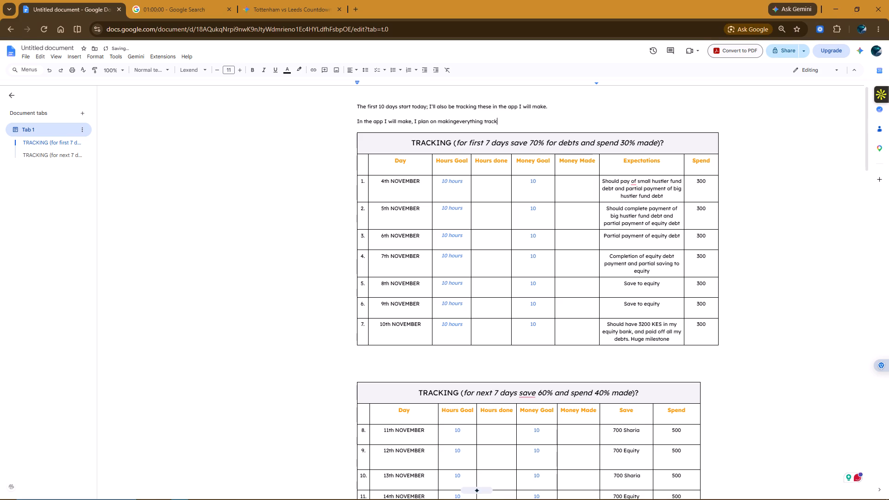
type(".")
key("space")
key("Left")
key("Left")
key("Left")
key("Left")
key("Left")
key("Left")
key("Left")
key("Left")
key("Left")
key("Left")
key("Left")
key("Left")
key("Left")
key("Left")
key("Left")
key("Left")
key("Left")
key("Left")
key("Left")
key("Left")
key("Left")
key("Left")
key("space")
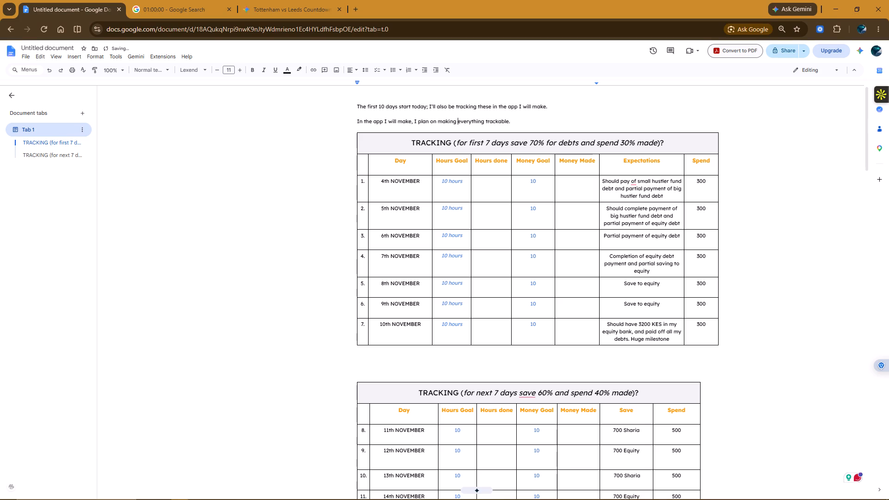
Begin a second sentence in that paragraph with "From how many hours done,".
key("ctrl+Right")
key("ctrl+Right")
key("ctrl+Right")
key("shift+l")
key("BackSpace")
type("Ho")
key("BackSpace")
key("BackSpace")
type("From hou")
key("BackSpace")
type("w many")
key("space")
type("hours done")
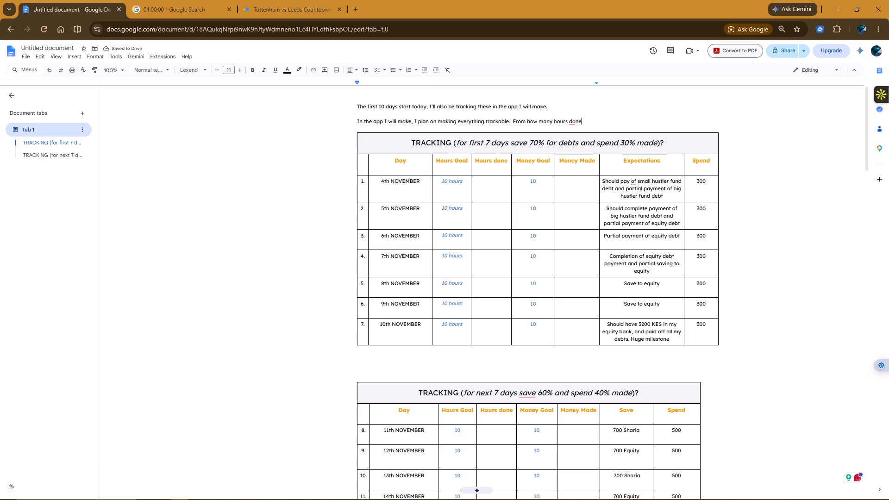
type(",")
key("space")
Continue the sentence with "to hours expected make it like a charging thing where it fills up on the doing hours, or saving of money goals.".
type("to hours expected make it like a")
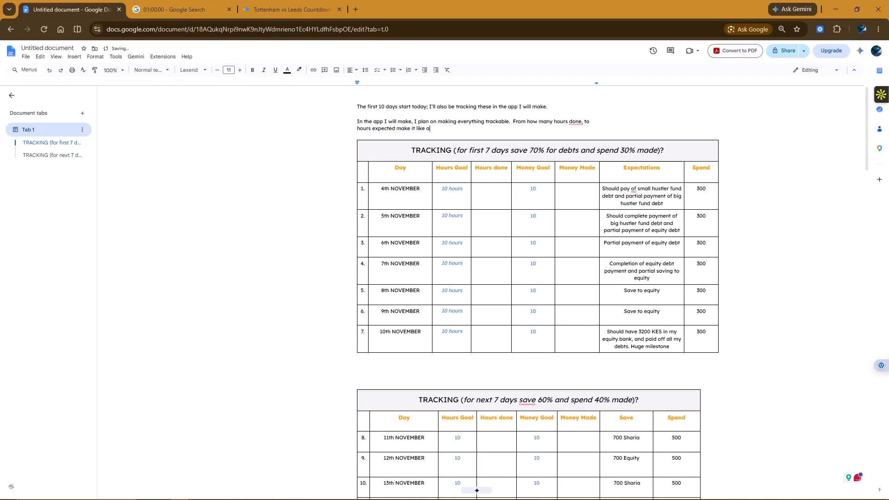
key("space")
type("charging thing where it fills")
key("space")
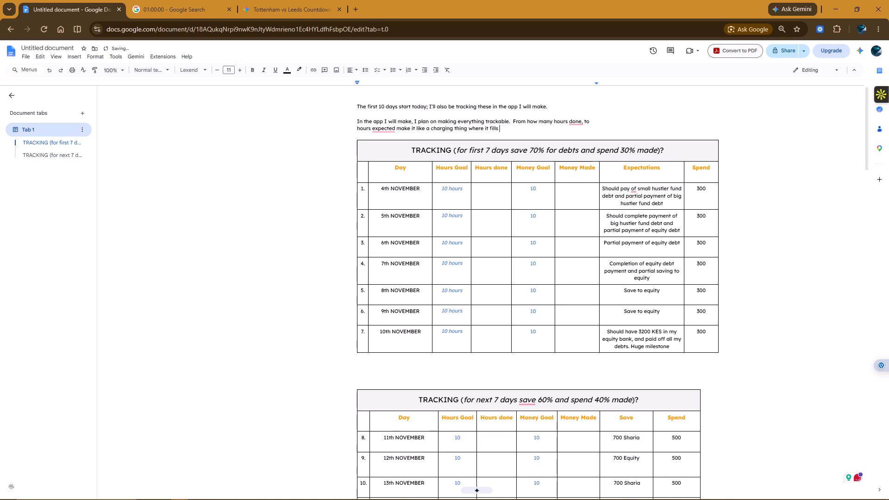
type("up u")
key("BackSpace")
type("on the")
key("space")
type("doing hours")
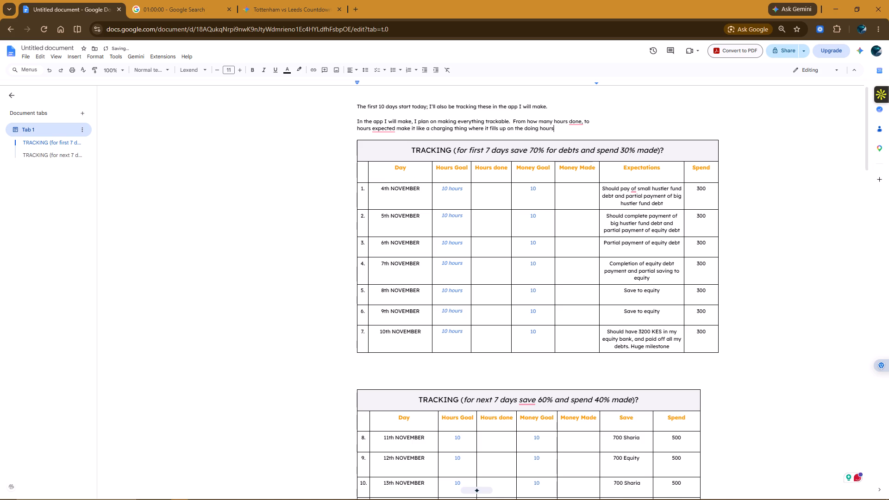
type(", or sav")
type("ing of money goals")
key("period")
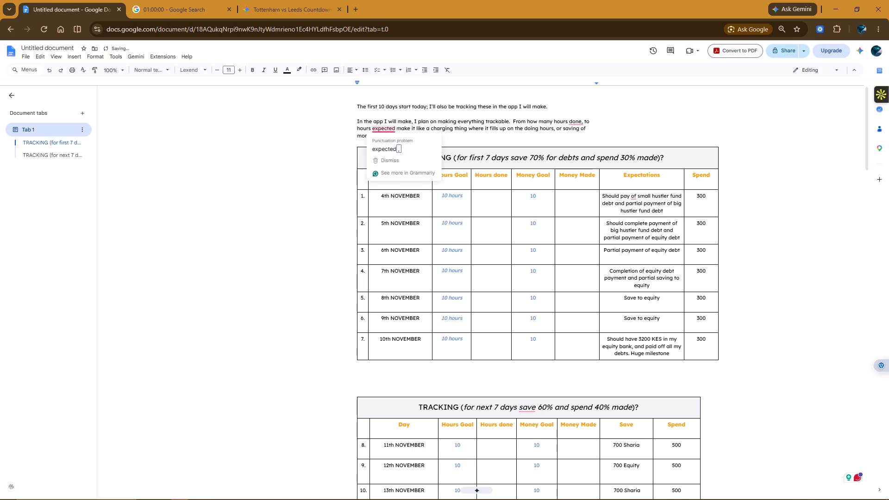
Apply Grammarly's suggestions: add a comma after "expected", remove the one after "done", insert "are" before "done", and accept the preposition fix for "of".
left_click(401, 146)
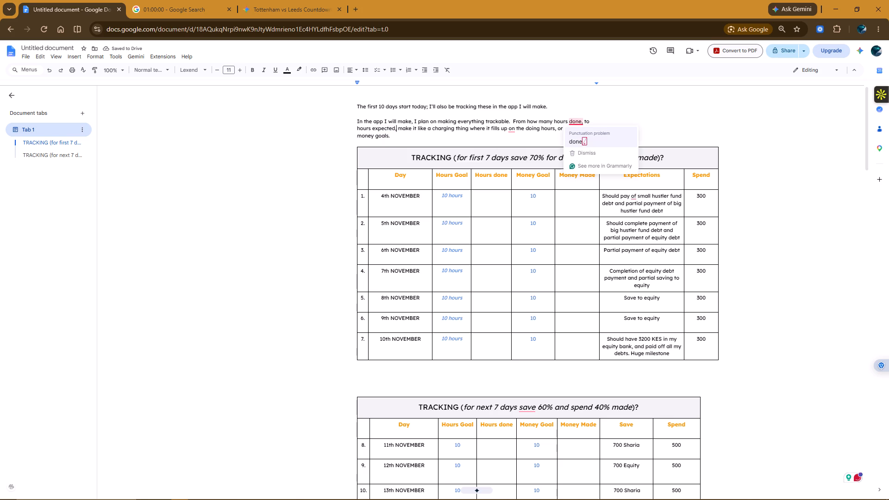
left_click(593, 142)
left_click(594, 139)
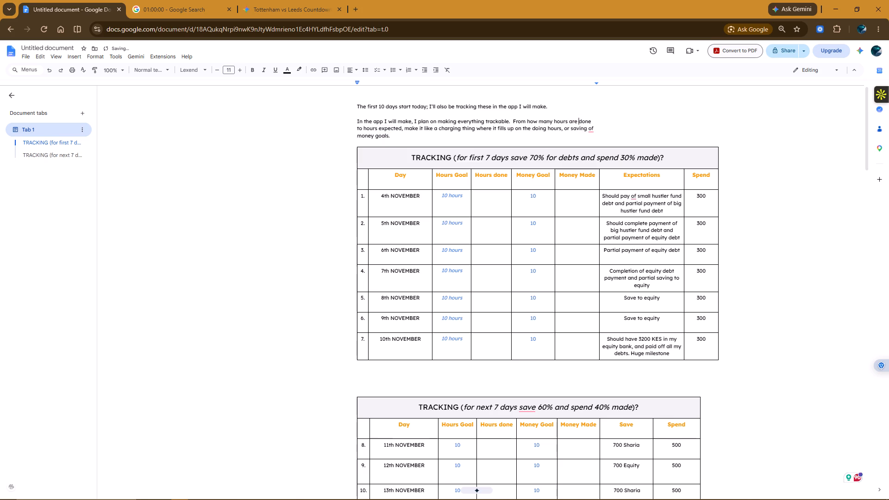
left_click(601, 152)
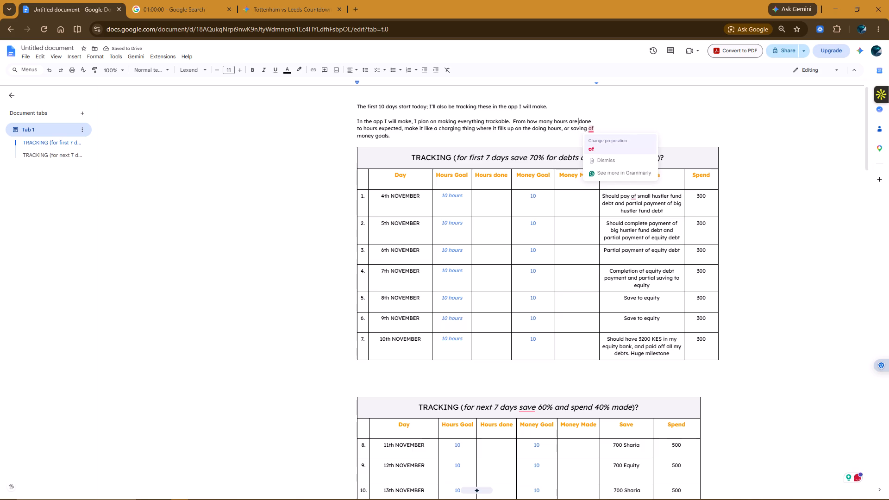
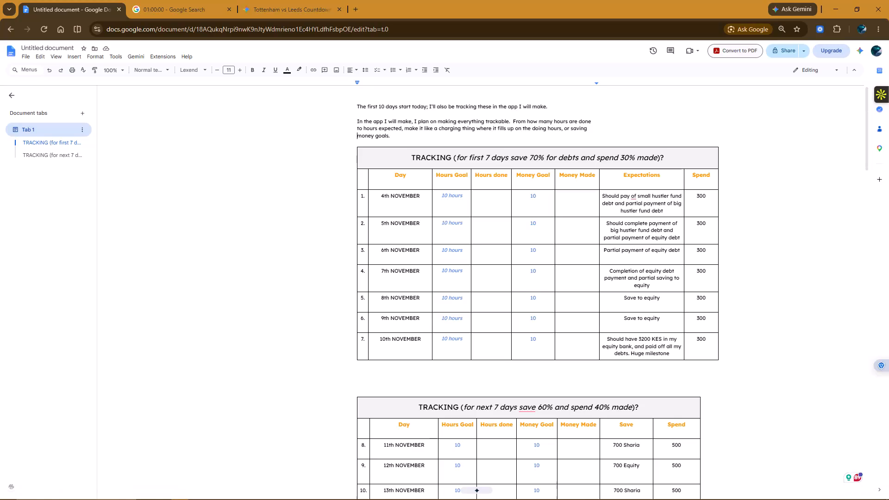
Switch to the timer page and start the 1:00:00 countdown.
left_click(188, 0)
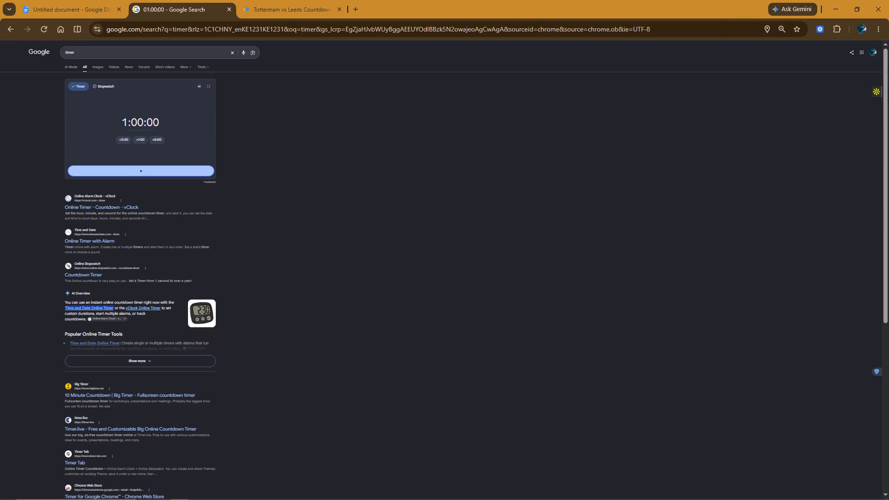
left_click(166, 170)
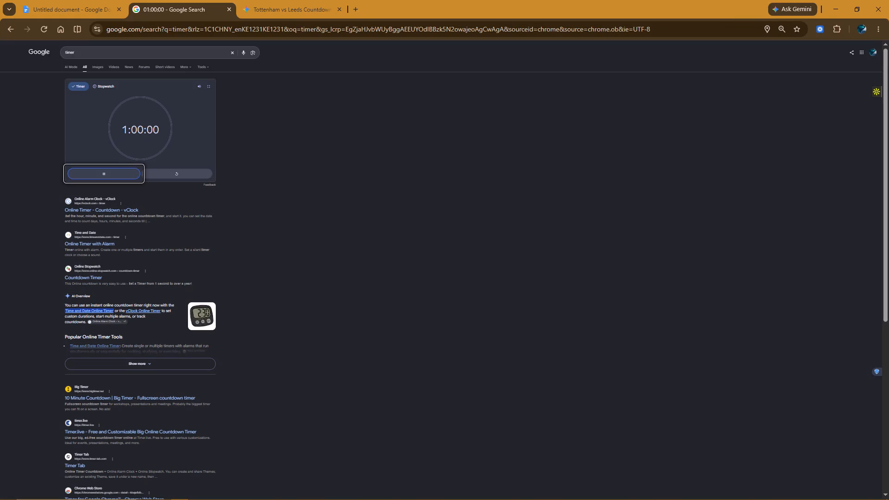
Return to the tracking document and close the Tottenham vs Leeds Countdown page.
left_click(81, 0)
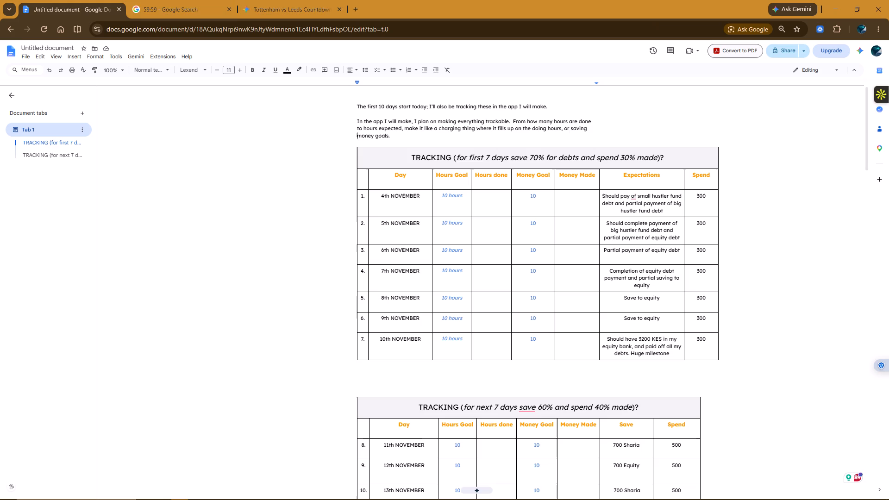
left_click(342, 10)
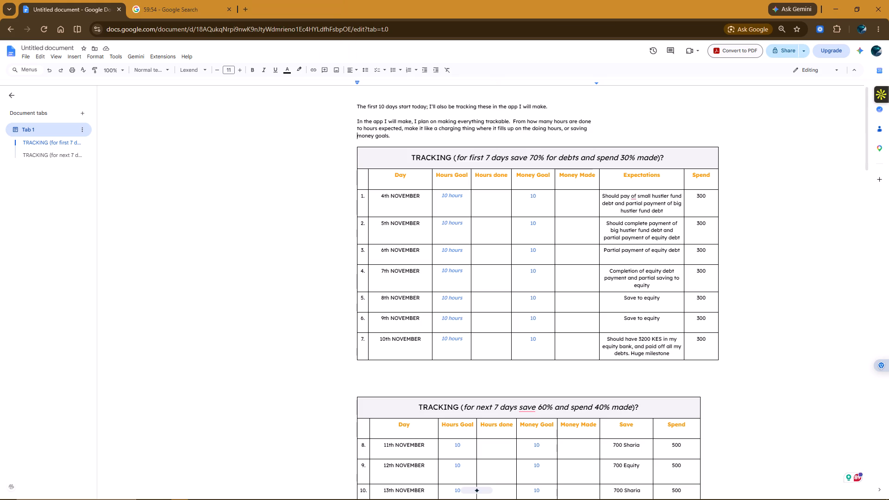
Remove "I will make" from the second paragraph so that it opens with "In the app, I plan on".
left_click(551, 107)
key("Down")
key("Down")
key("Right")
key("ctrl+Right")
key("ctrl+Right")
key("ctrl+Right")
key("ctrl+Delete")
key("ctrl+Delete")
key("ctrl+Delete")
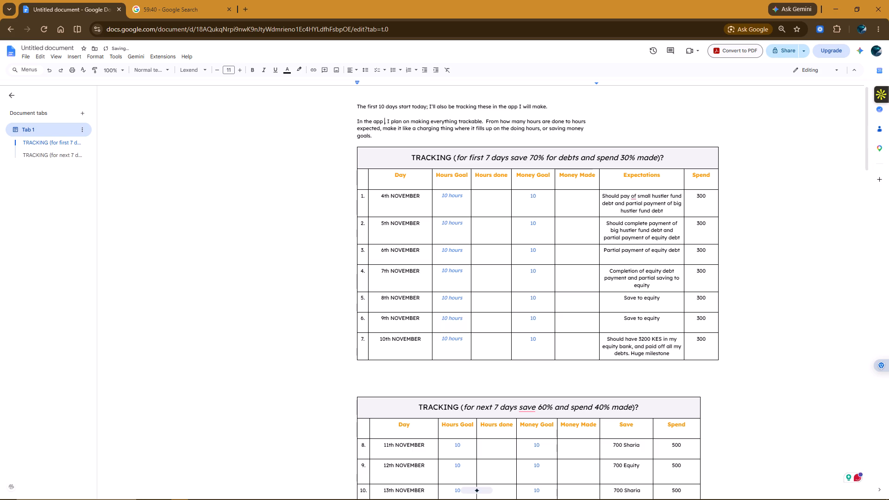
key("BackSpace")
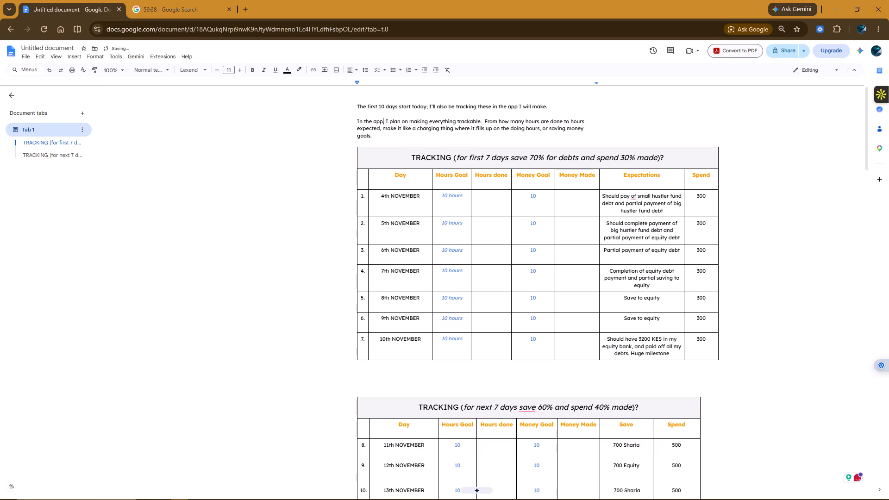
Break the second paragraph after "trackable." so the sentence beginning "From how many hours" starts on its own line.
key("ctrl+Right")
key("ctrl+Right")
key("ctrl+Right")
key("ctrl+Right")
key("ctrl+Right")
key("ctrl+Right")
key("ctrl+Right")
key("ctrl+Right")
key("Return")
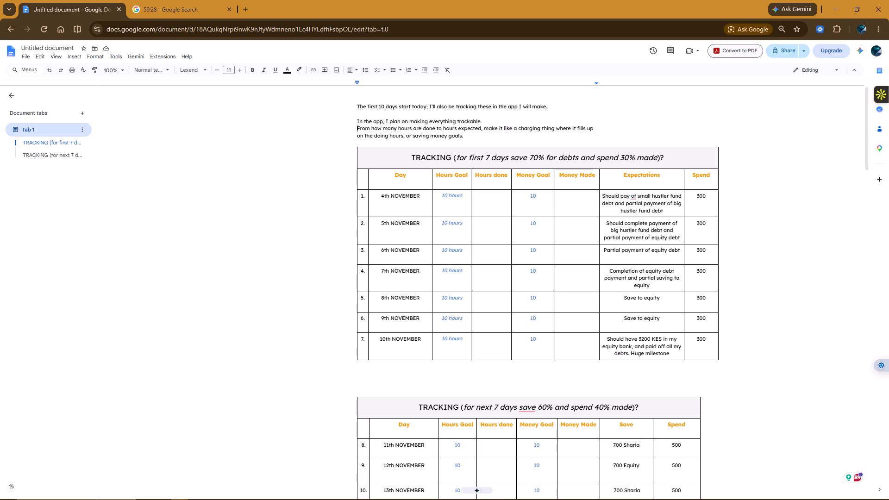
Replace the 4th November Money Goal in the first table with "$10 = 1200KES" in italics.
key("Down")
key("Down")
key("Down")
key("Down")
key("Down")
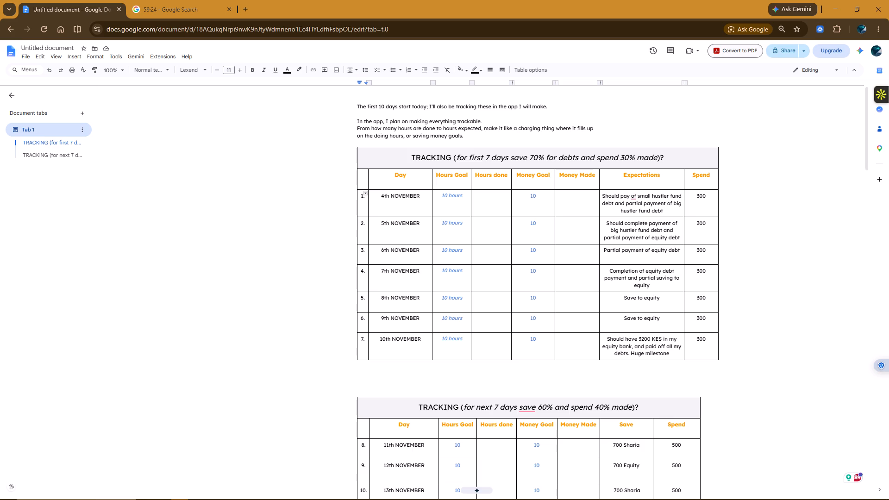
left_click(548, 198)
key("ctrl+BackSpace")
key("ctrl+i")
key("shift+dollar")
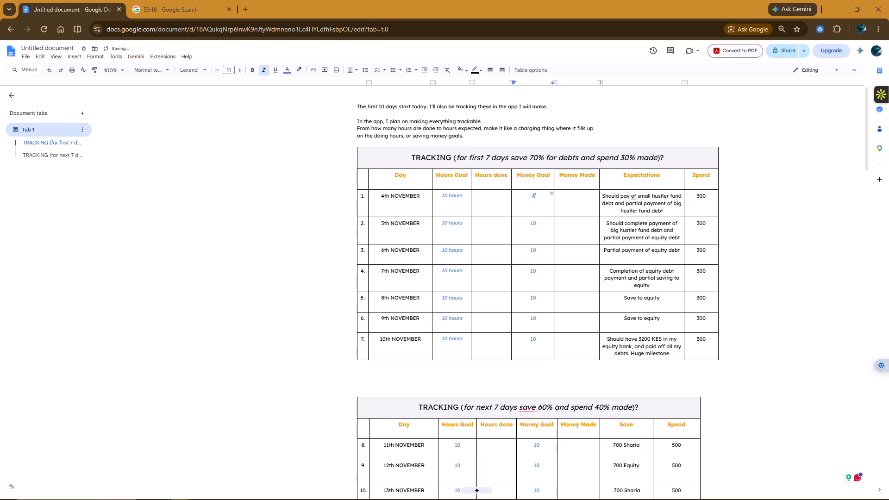
type("10")
key("equal")
key("space")
key("Left")
key("Left")
key("space")
key("Right")
key("Right")
type("1200")
type("KES")
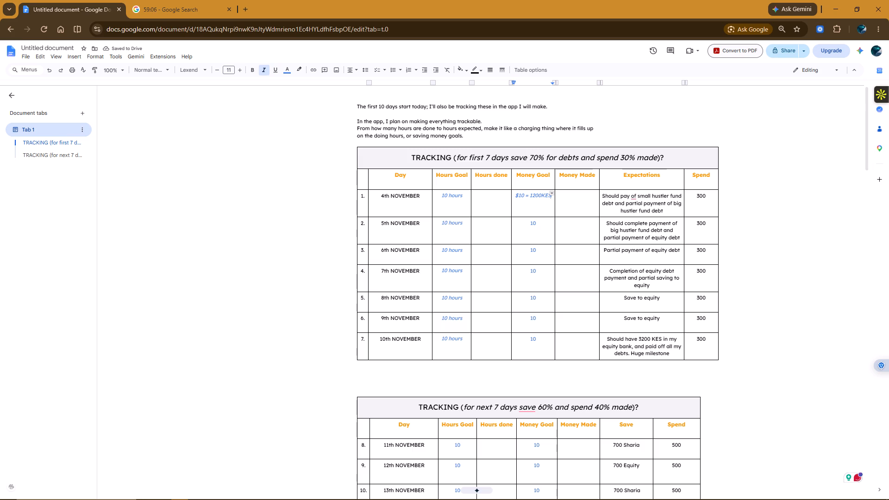
Copy the 4th November Money Goal and paste it over the Money Goal values for 5th, 6th and 7th November.
triple_click(535, 207)
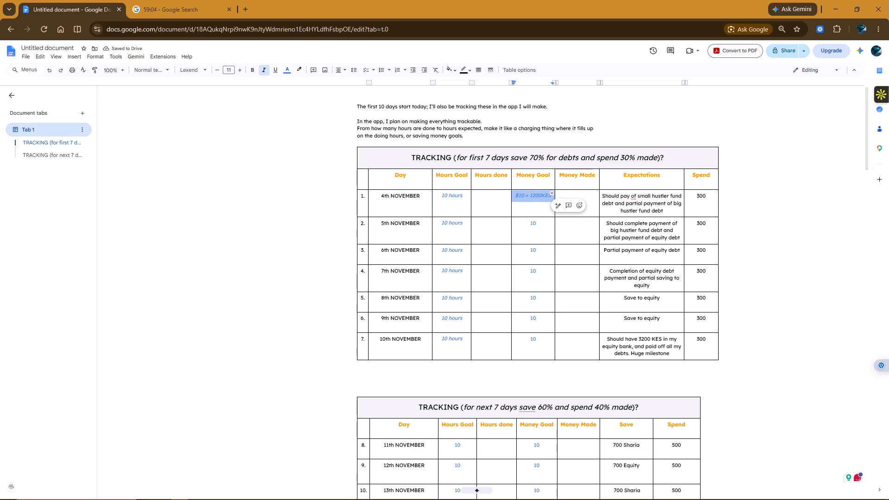
key("ctrl+a")
key("ctrl+c")
triple_click(535, 207)
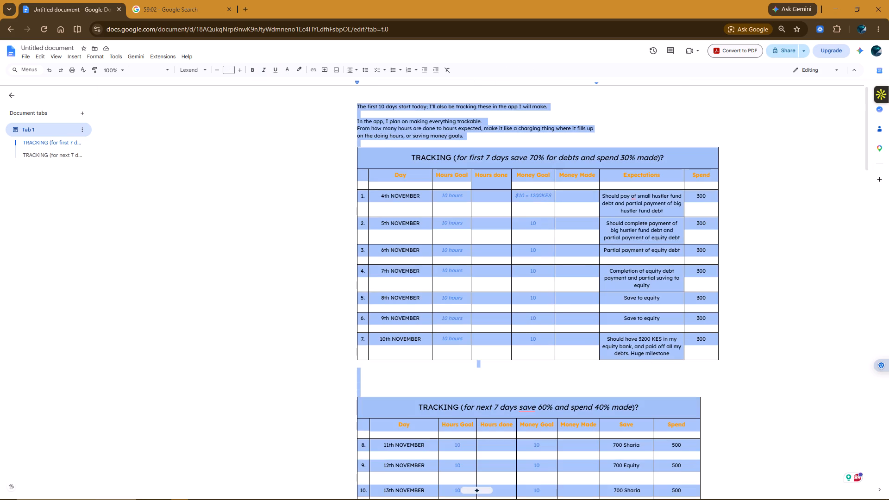
key("ctrl+c")
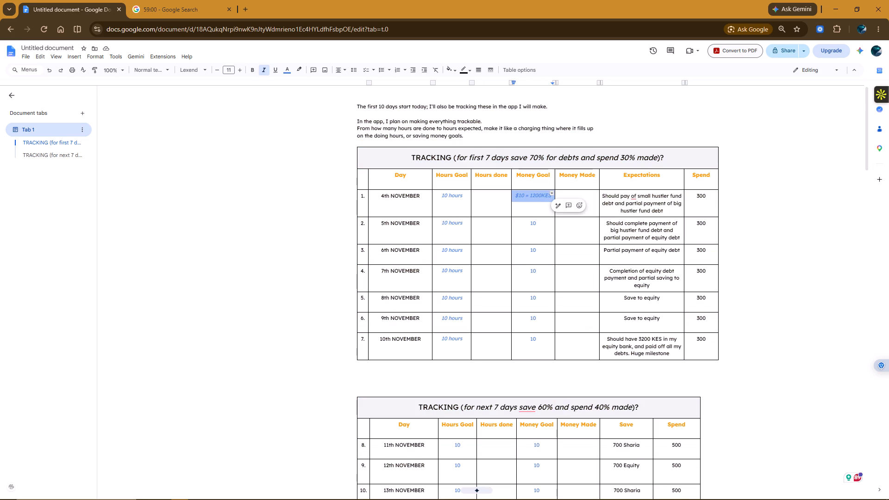
double_click(536, 225)
key("BackSpace")
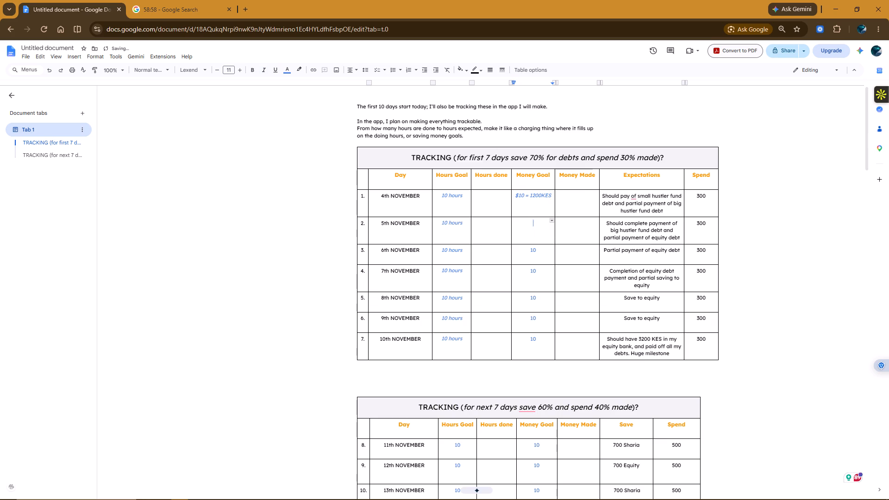
key("ctrl+v")
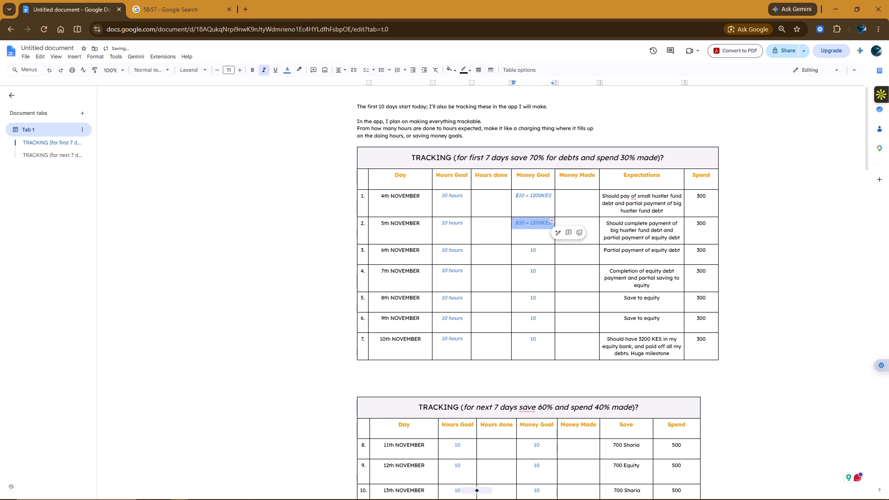
double_click(534, 255)
key("BackSpace")
key("ctrl+v")
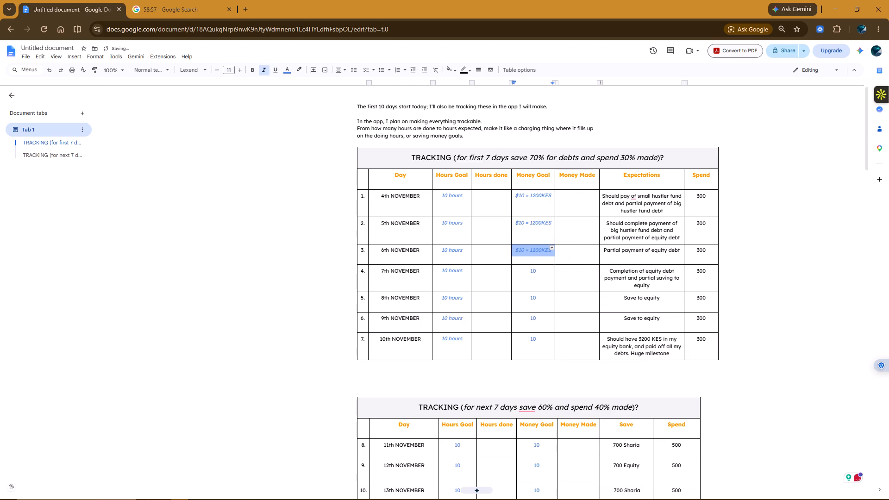
double_click(534, 274)
key("BackSpace")
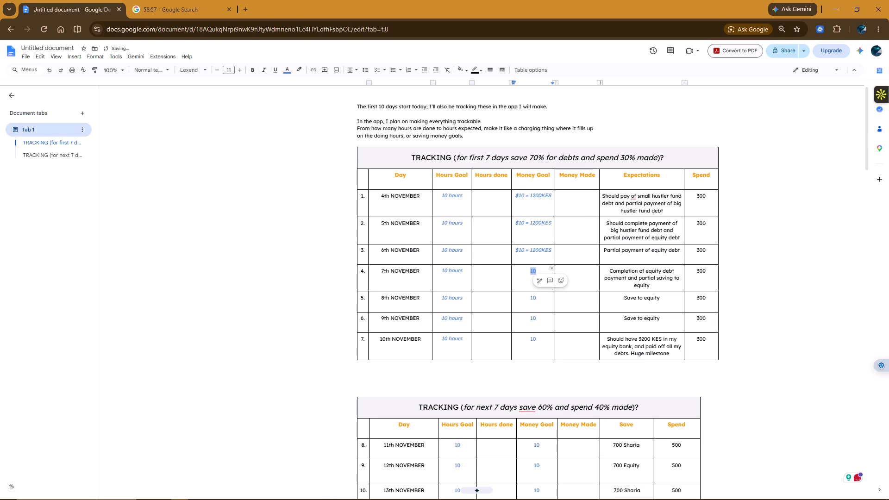
key("ctrl+v")
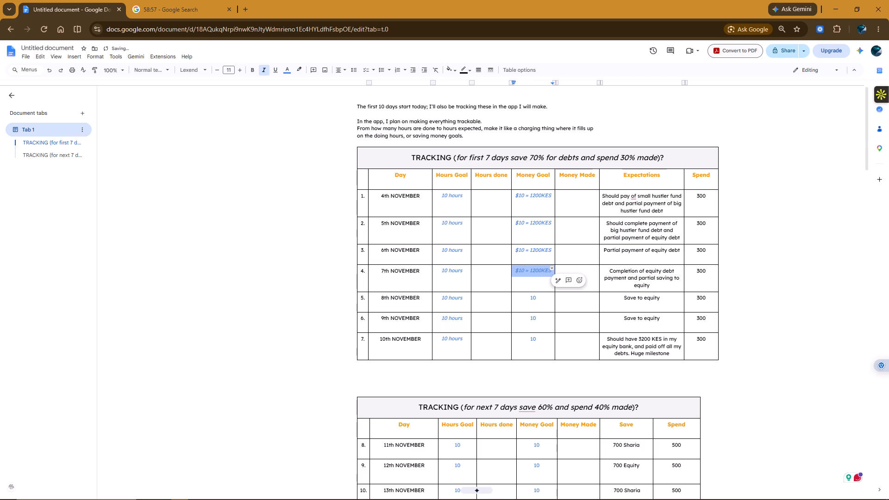
Replace the Money Goal values for 8th, 9th and 10th November with the copied "$10 = 1200KES".
double_click(534, 299)
key("BackSpace")
key("ctrl+v")
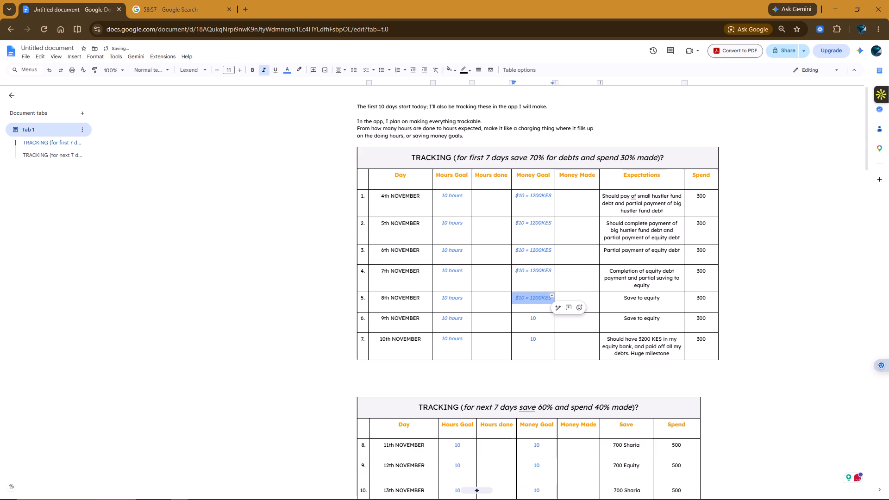
double_click(532, 320)
key("BackSpace")
key("ctrl+v")
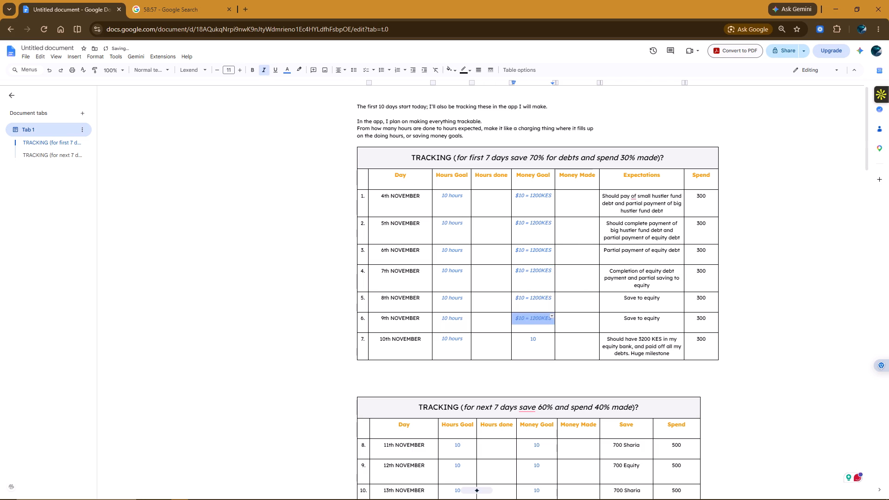
double_click(533, 339)
key("BackSpace")
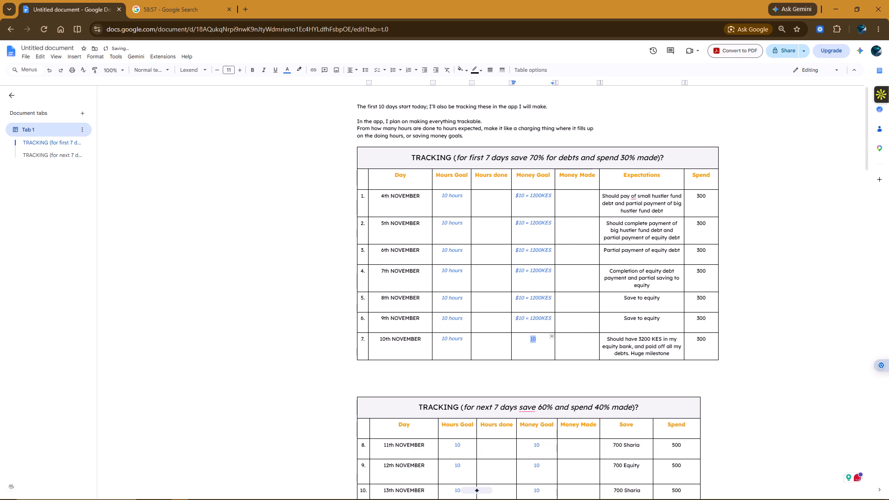
key("ctrl+v")
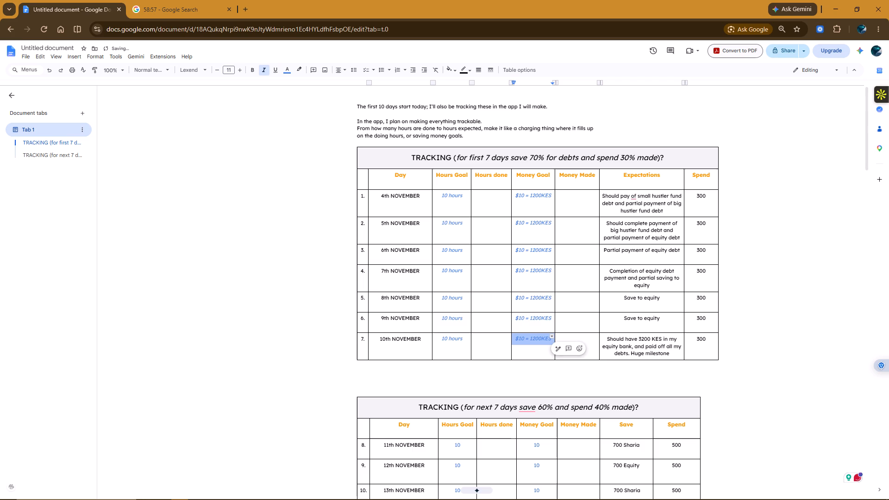
Narrow the Hours Goal and Hours done columns in the first table so each heading wraps onto two lines.
left_click(571, 214)
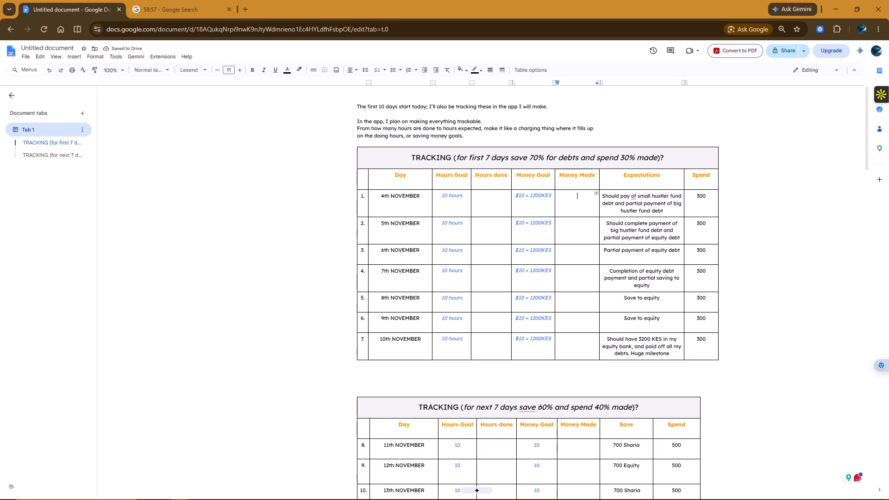
left_click_drag(471, 181, 463, 181)
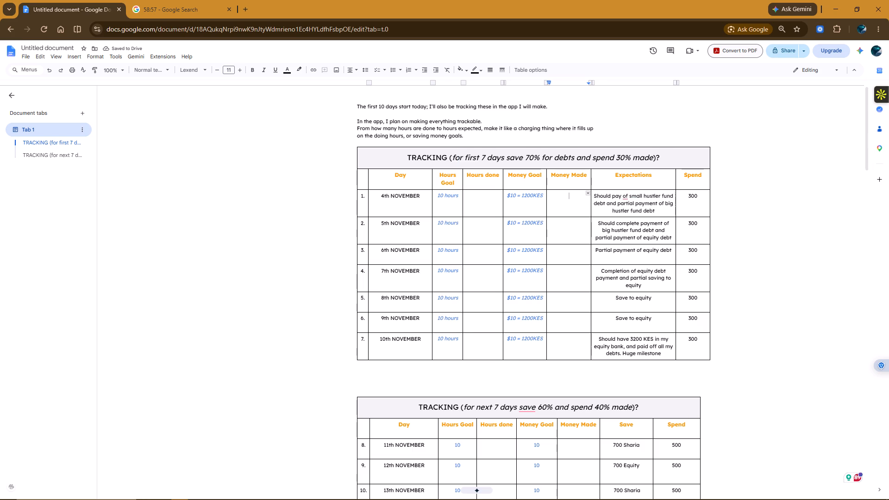
left_click_drag(503, 180, 503, 180)
left_click_drag(503, 180, 492, 181)
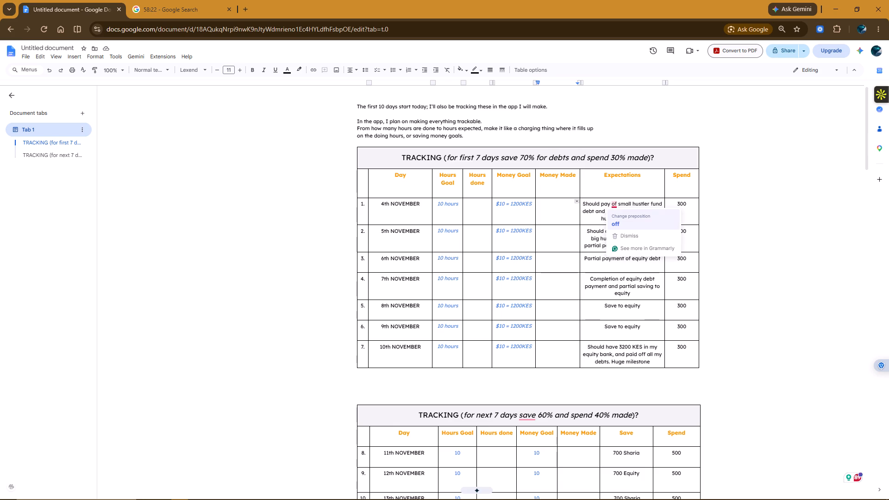
In the 4th November Expectations, correct "pay of" to "pay off" and remove the word "small".
left_click(623, 219)
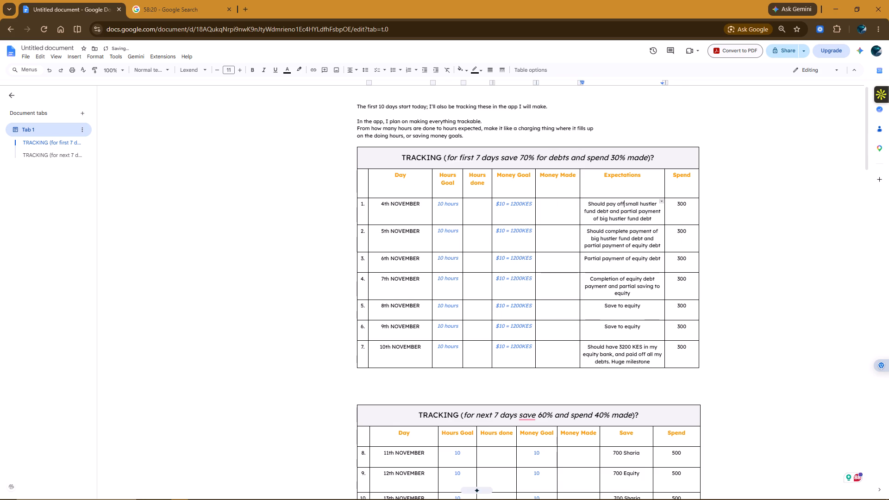
key("Right")
key("Left")
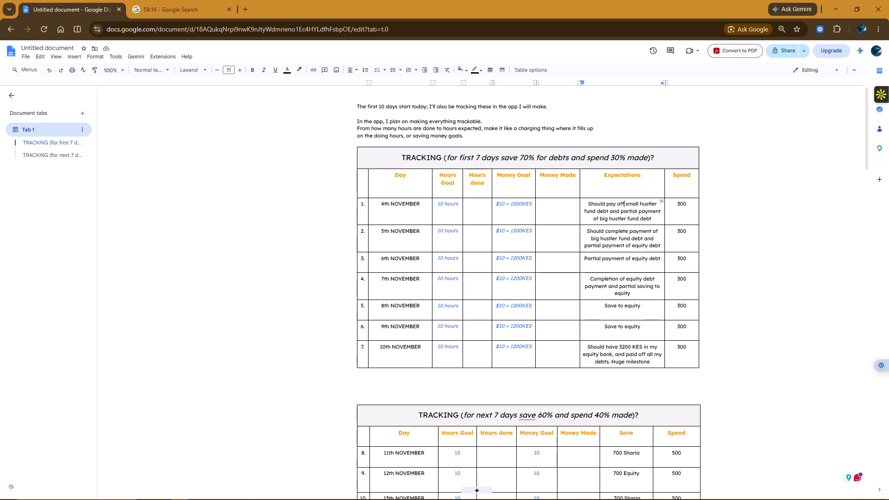
left_click(642, 209)
key("Left")
key("ctrl+Left")
key("ctrl+Left")
key("ctrl+Left")
key("ctrl+Right")
key("ctrl+Right")
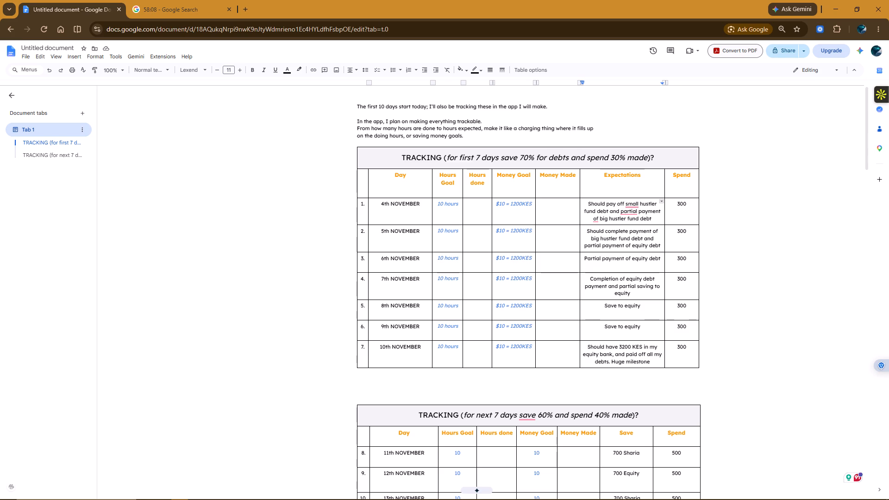
key("ctrl+Delete")
Reword the start of the 4th November Expectations to "Should fully pay off Hustler Fund debt", capitalizing the fund's name.
key("ctrl+Right")
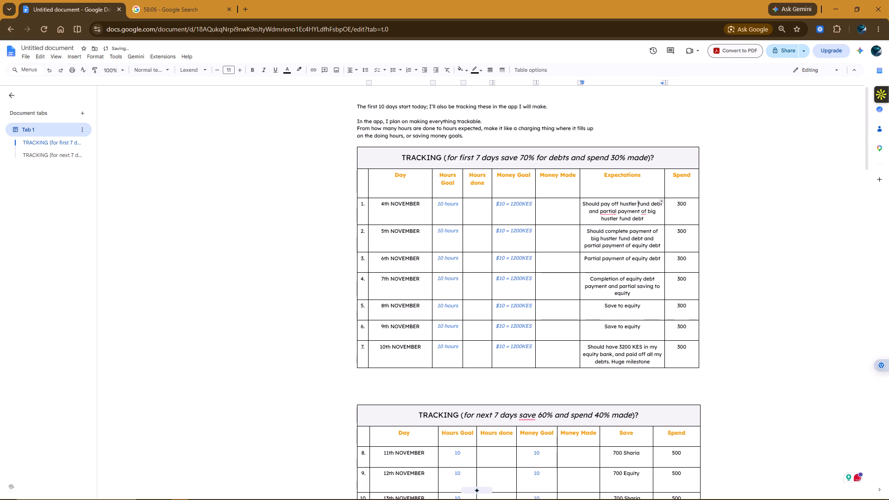
key("ctrl+Right")
key("ctrl+Left")
key("ctrl+Left")
key("ctrl+Left")
key("ctrl+Left")
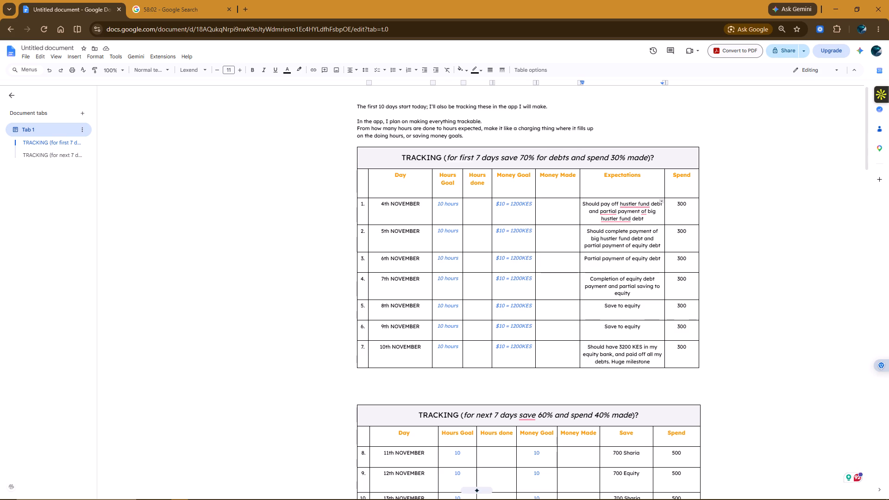
type("fully pa")
type("y")
key("space")
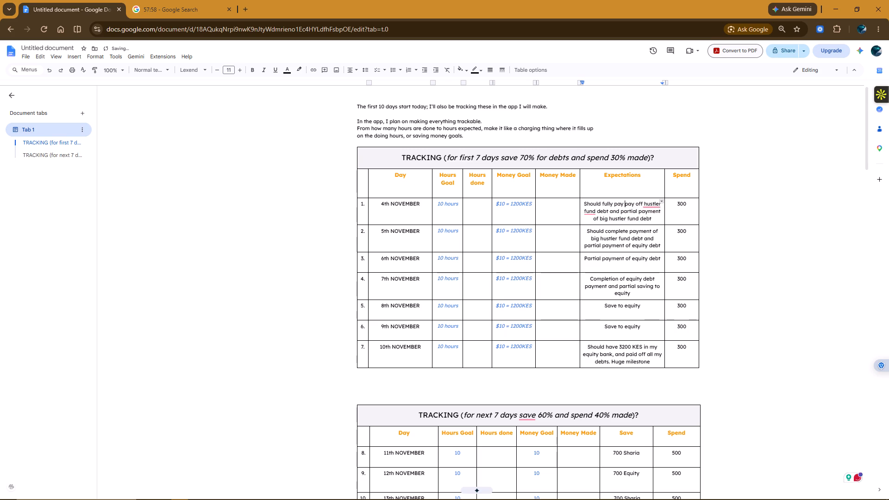
key("ctrl+Delete")
key("ctrl+Right")
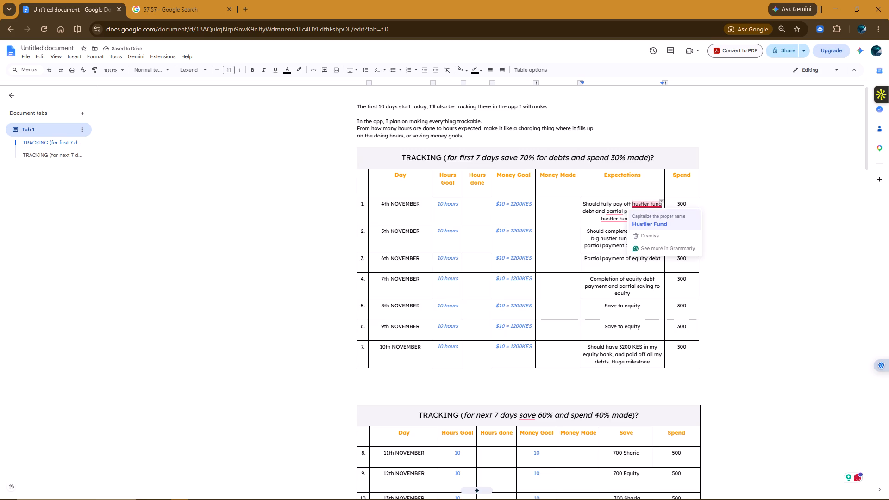
left_click(656, 220)
key("Right")
key("ctrl+Right")
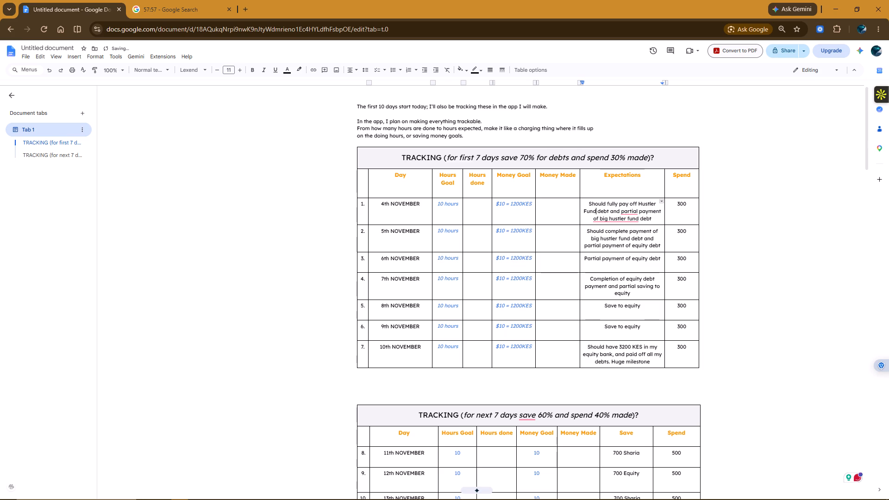
Add "of 105KES." after the first "Hustler Fund debt" in the 4th November Expectations and start a new line there.
left_click(609, 208)
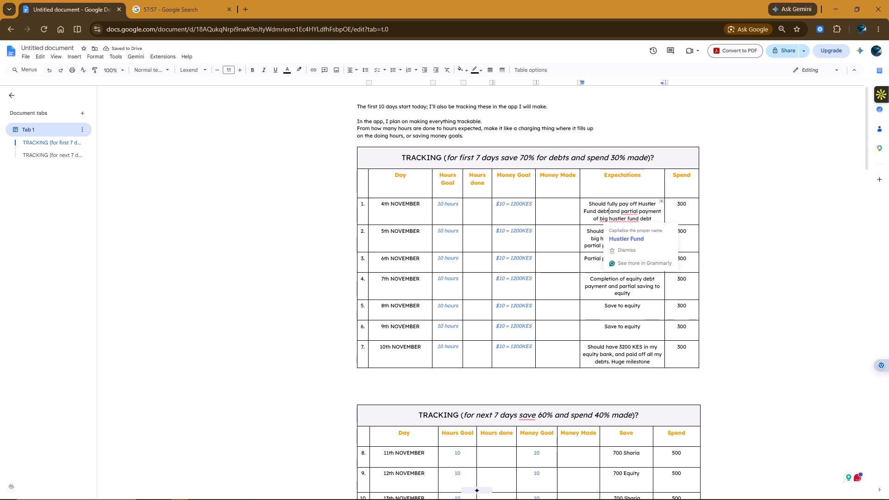
key("space")
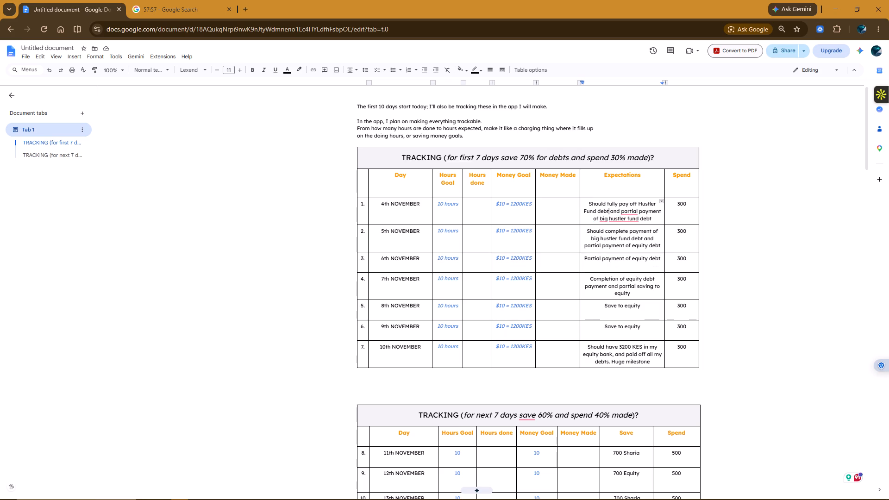
type("0f")
key("space")
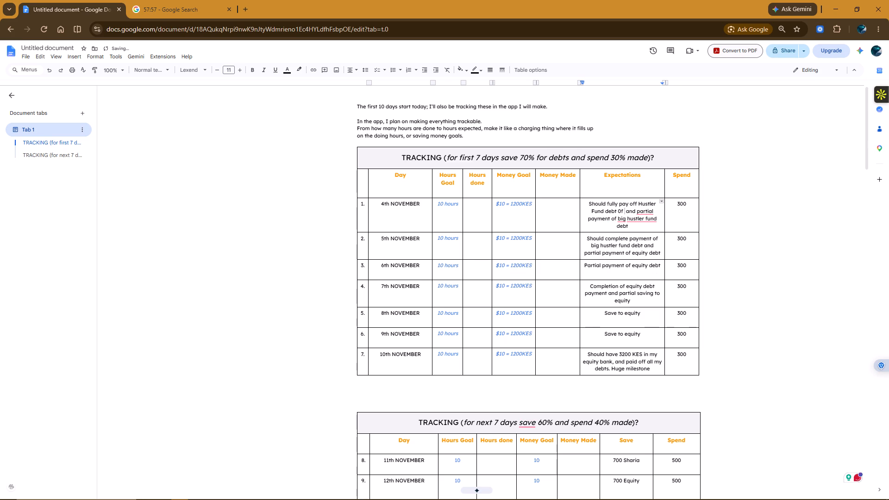
key("BackSpace")
key("BackSpace")
key("BackSpace")
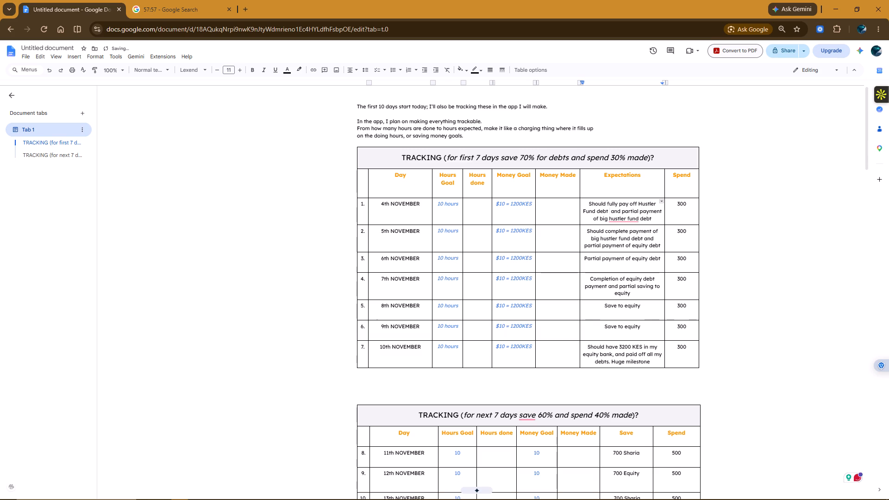
type("of 105KES")
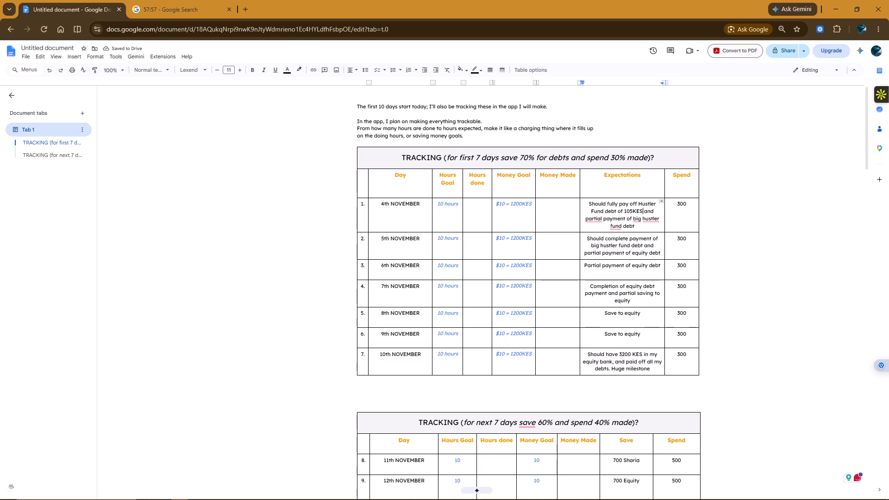
key("Right")
key("Left")
key("period")
key("Return")
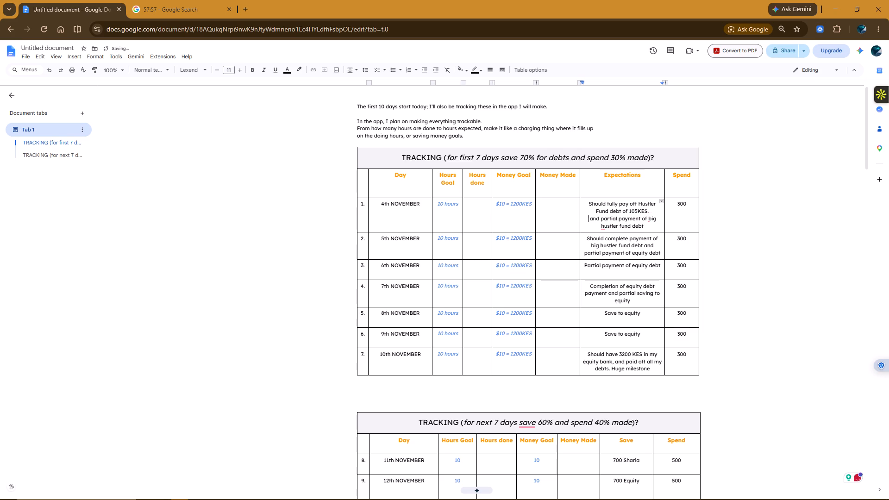
Replace "and" at the start of the new line in the 4th November Expectations with "Make a".
key("Delete")
key("Delete")
key("ctrl+Delete")
type("Make")
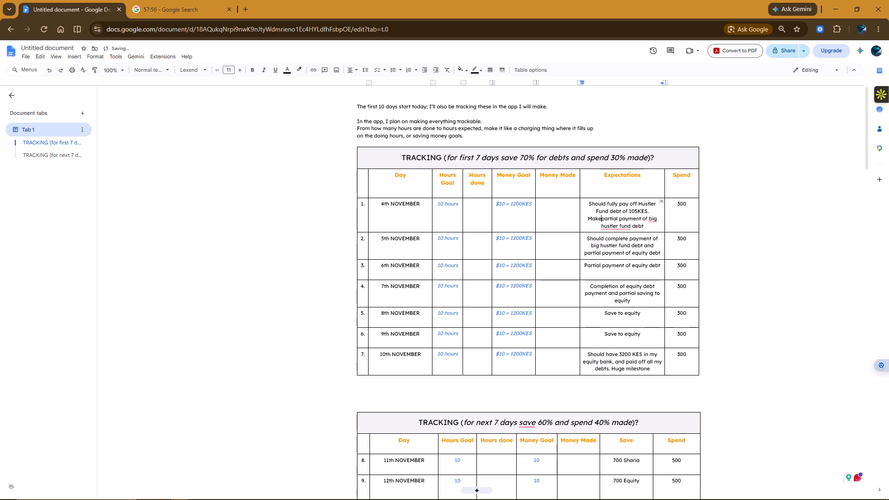
key("space")
type("a")
key("space")
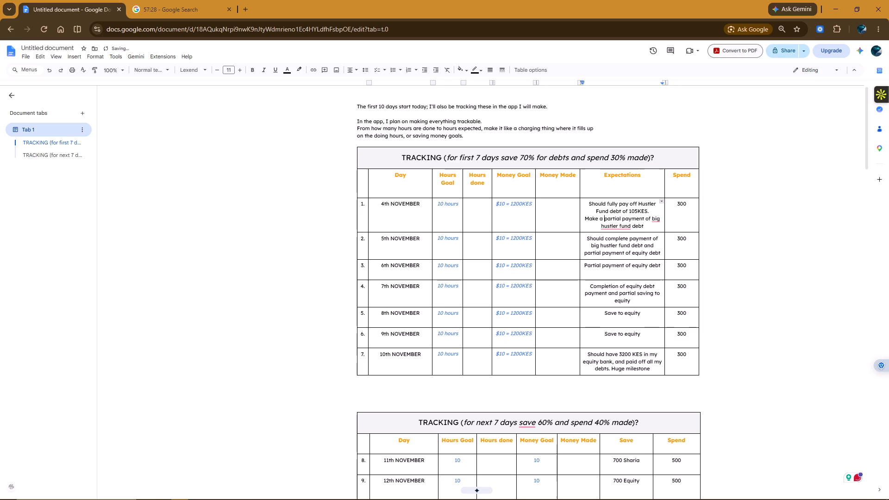
In the 4th November partial payment sentence, remove "big" and capitalize the fund's name as "Hustler Fund".
key("ctrl+Right")
key("ctrl+Right")
key("ctrl+Right")
key("ctrl+Delete")
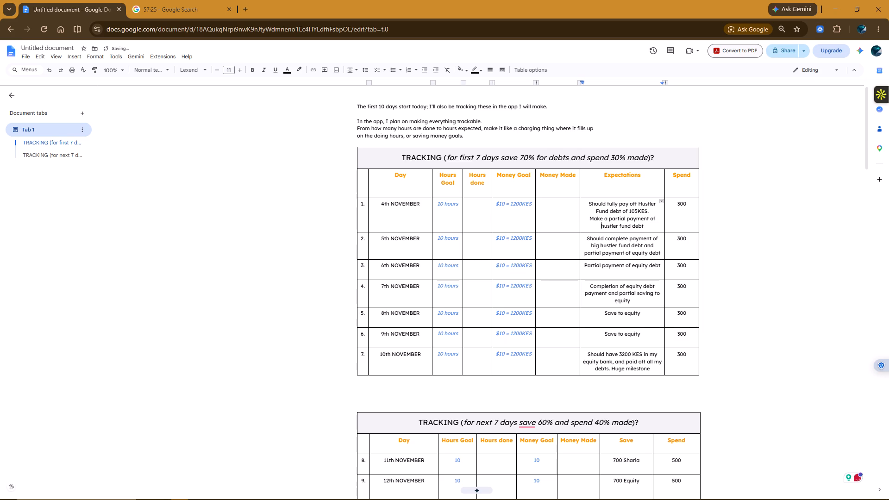
key("Delete")
key("shift+h")
key("ctrl+Right")
key("BackSpace")
key("shift+f")
key("Left")
key("space")
key("Right")
key("Delete")
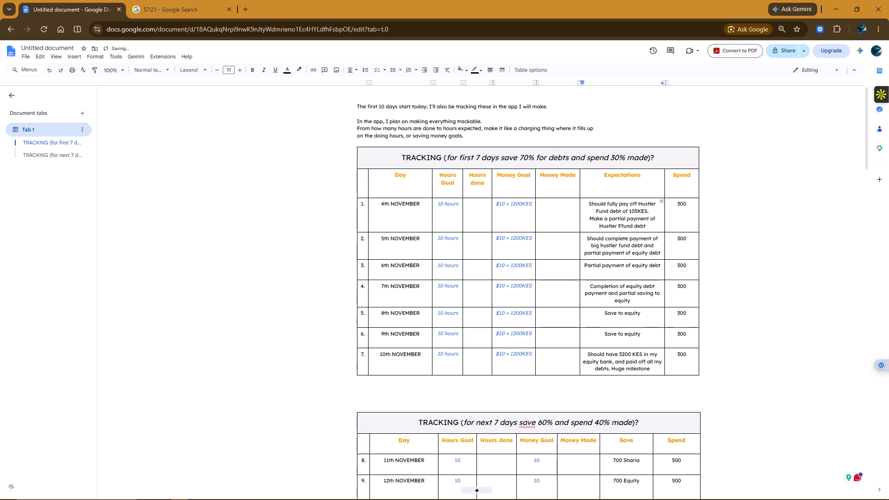
Add "of 895" after "Hustler Fund debt" at the end of the 4th November partial payment sentence.
key("ctrl+Right")
key("ctrl+Right")
key("space")
type("of")
key("space")
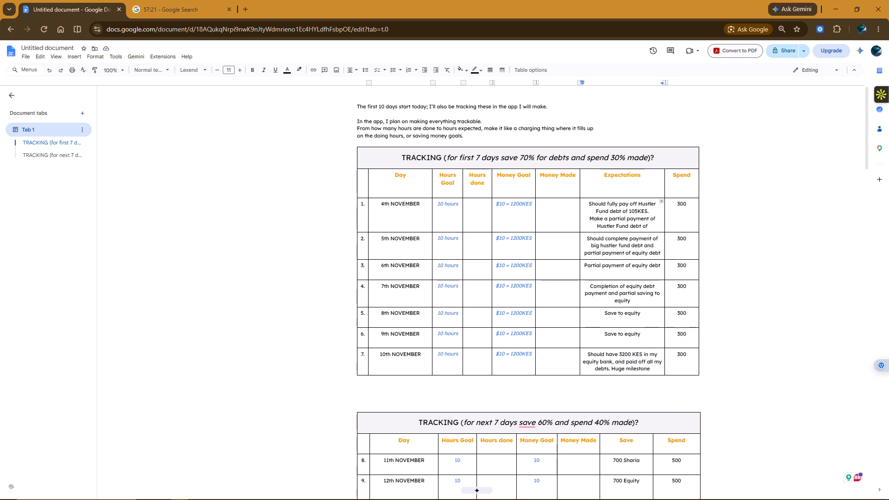
type("89")
key("5")
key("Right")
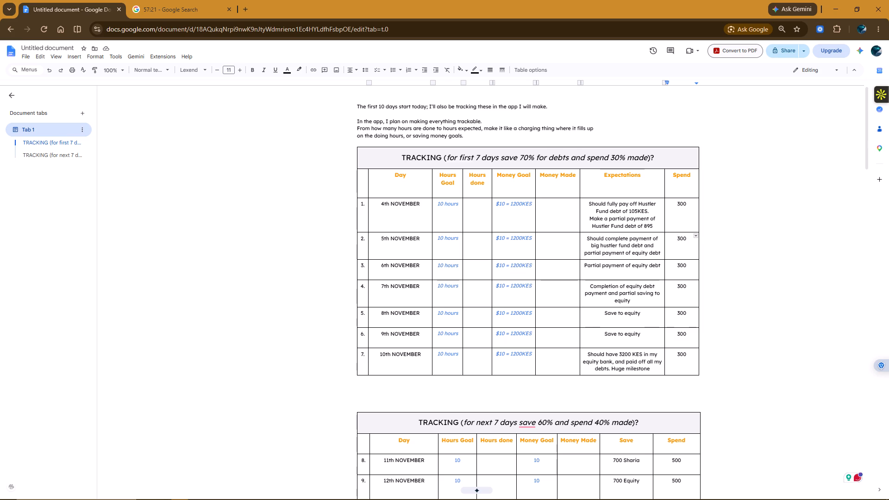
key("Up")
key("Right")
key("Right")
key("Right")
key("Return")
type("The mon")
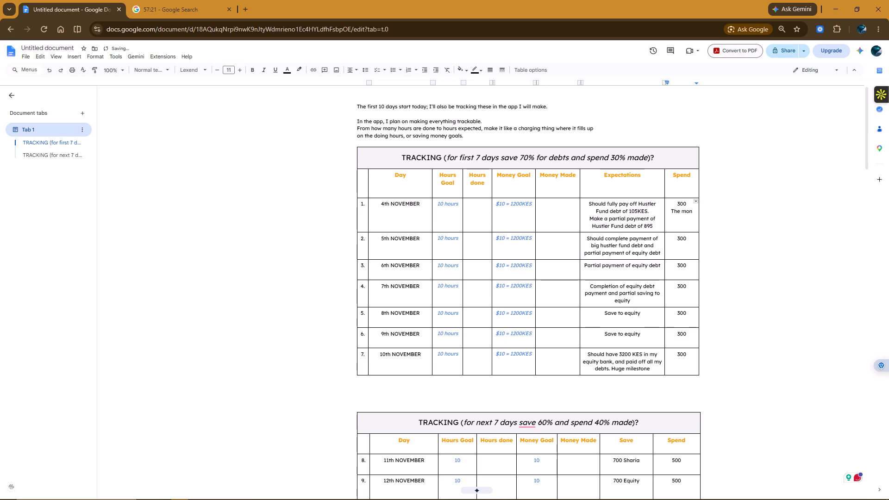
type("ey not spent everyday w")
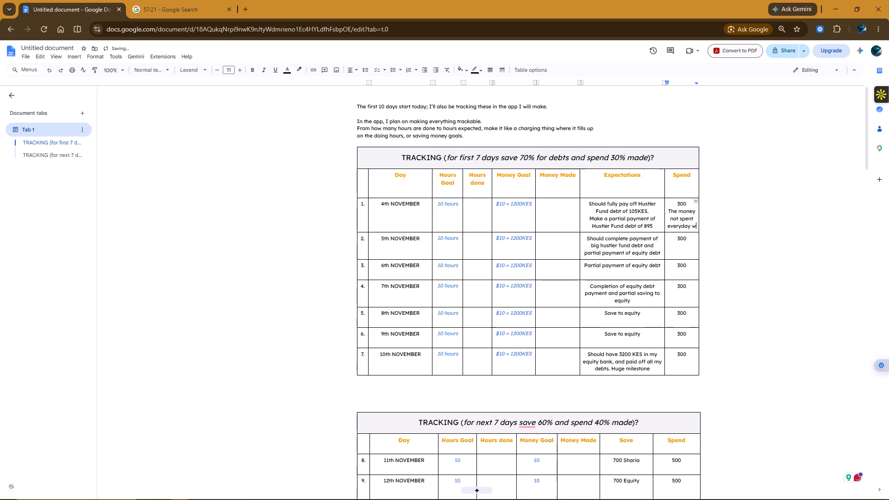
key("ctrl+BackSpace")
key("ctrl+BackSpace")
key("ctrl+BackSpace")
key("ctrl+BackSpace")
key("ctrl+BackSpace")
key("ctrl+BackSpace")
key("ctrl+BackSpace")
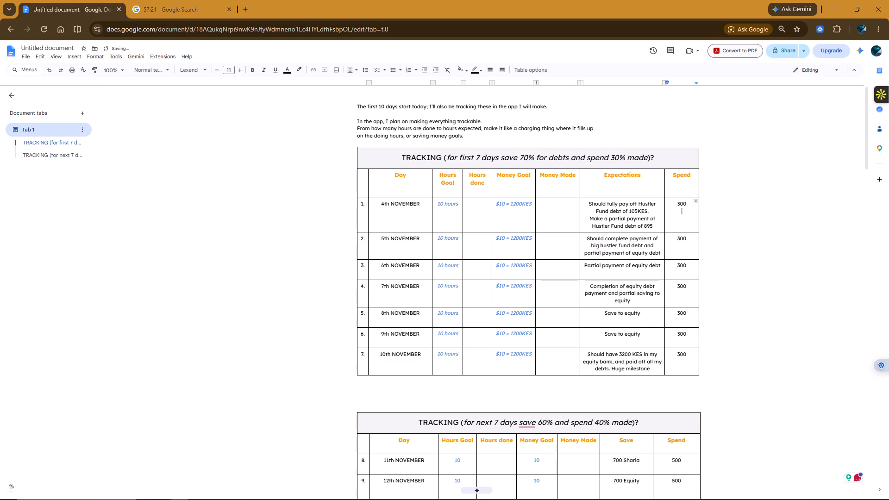
Add the italic note "(If money is not spent, it will be saved in ziidi)" to the first table's Spend header.
key("Up")
key("Up")
key("ctrl+Right")
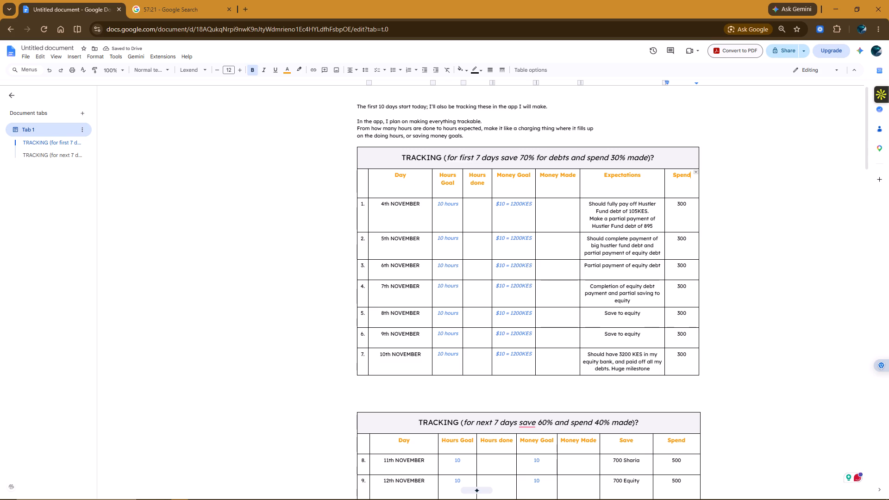
key("shift+parenleft")
key("ctrl+i")
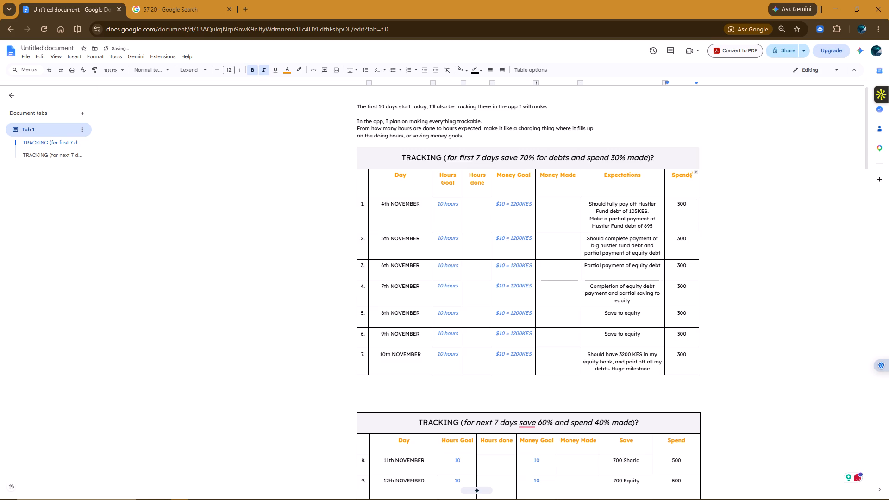
key("shift+i")
key("BackSpace")
type("If money is not spent")
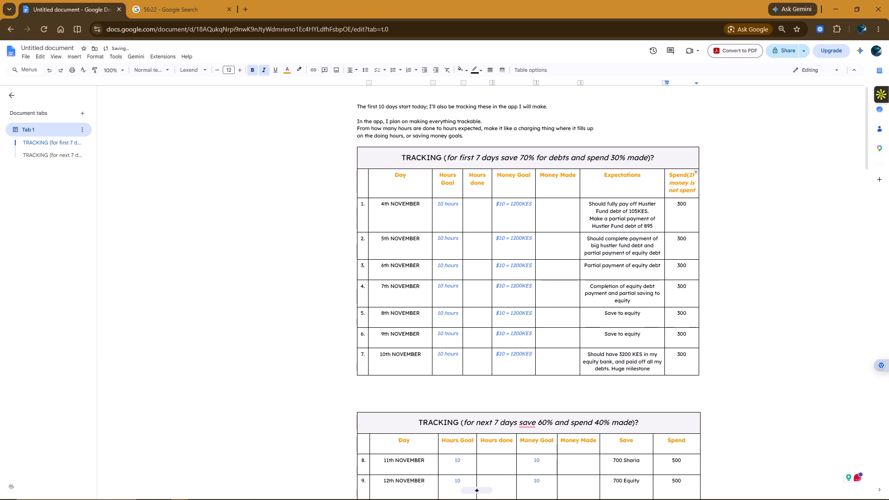
key("comma")
key("space")
type("it will")
key("space")
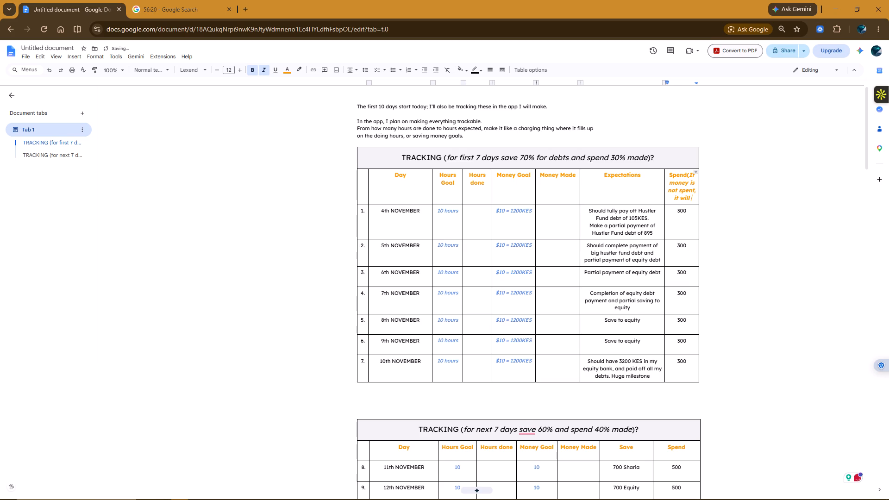
type("be saved")
key("space")
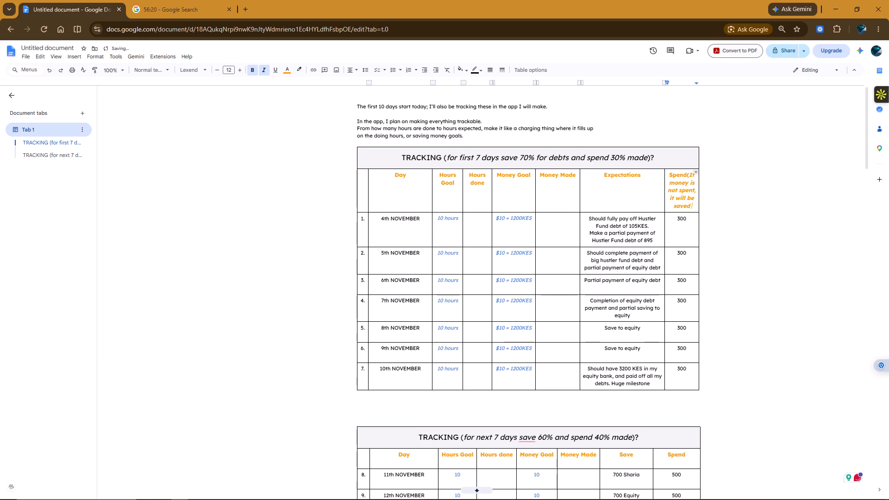
type("in")
key("space")
type("ziidi")
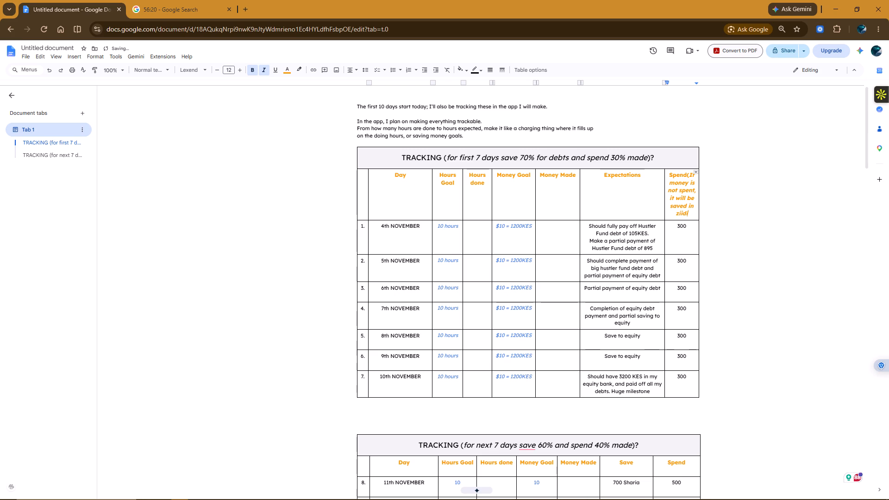
key("shift+parenright")
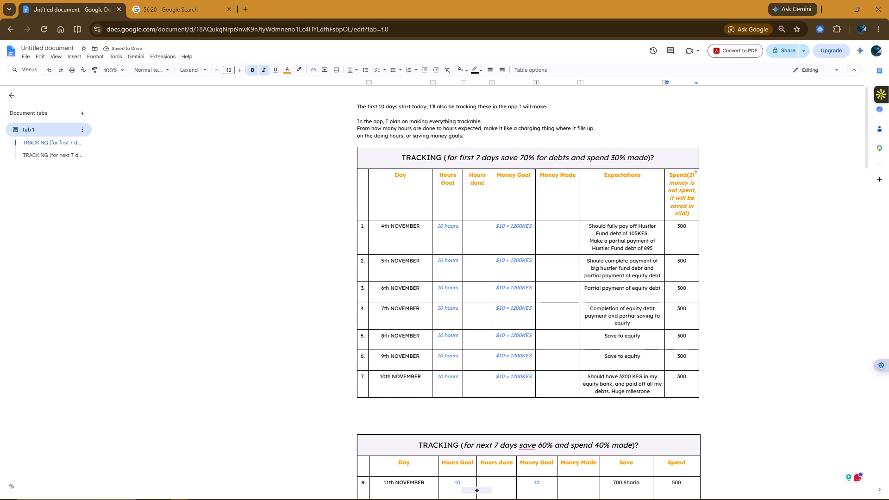
Widen the Spend column of the first tracking table so its header note fits on fewer lines.
left_click_drag(699, 204, 728, 202)
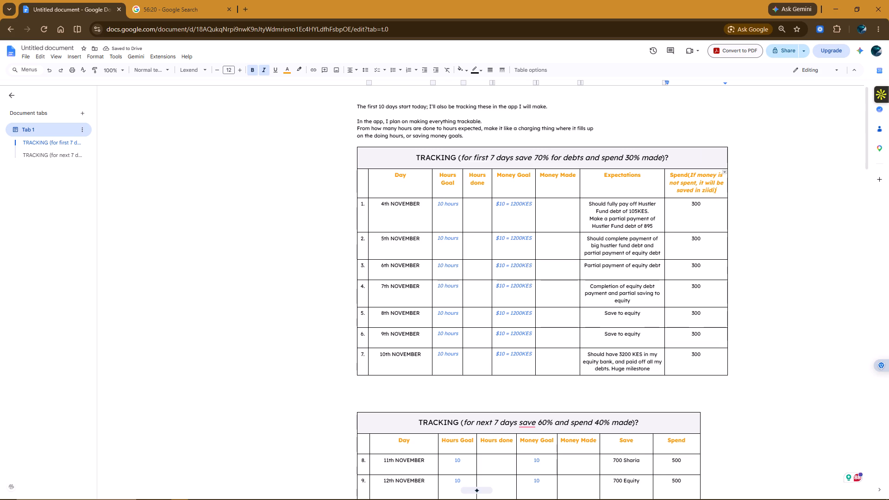
Put the parenthesized note in the first table's Spend header on its own line below "Spend".
left_click(689, 175)
key("space")
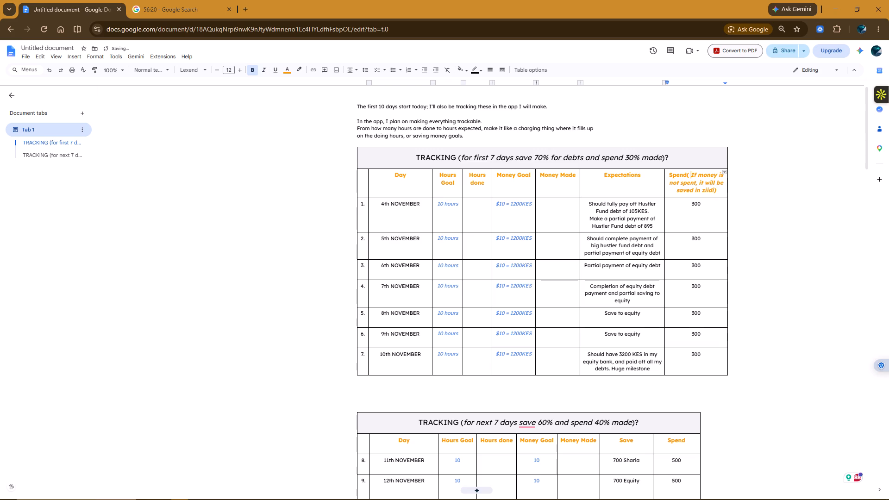
key("BackSpace")
key("Left")
key("space")
key("Return")
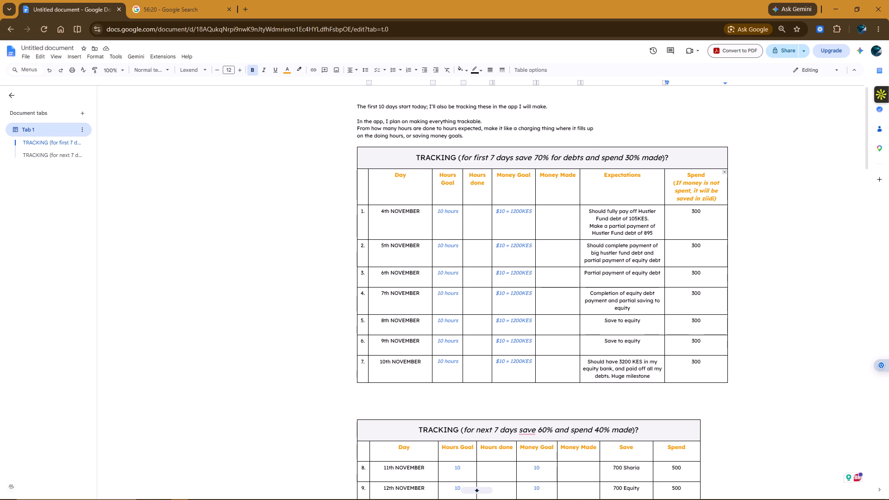
Narrow the first table's Day column until it closely fits the dates on one line.
left_click_drag(432, 191, 420, 188)
left_click_drag(420, 188, 419, 188)
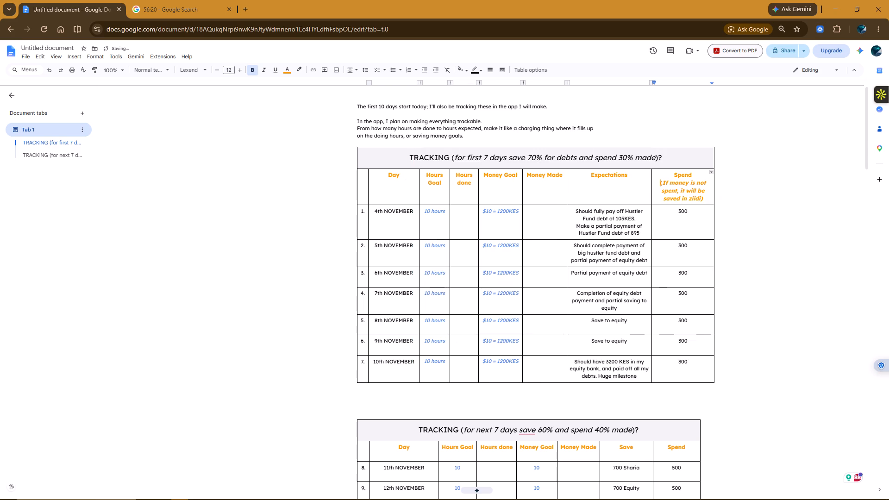
left_click_drag(419, 184, 414, 184)
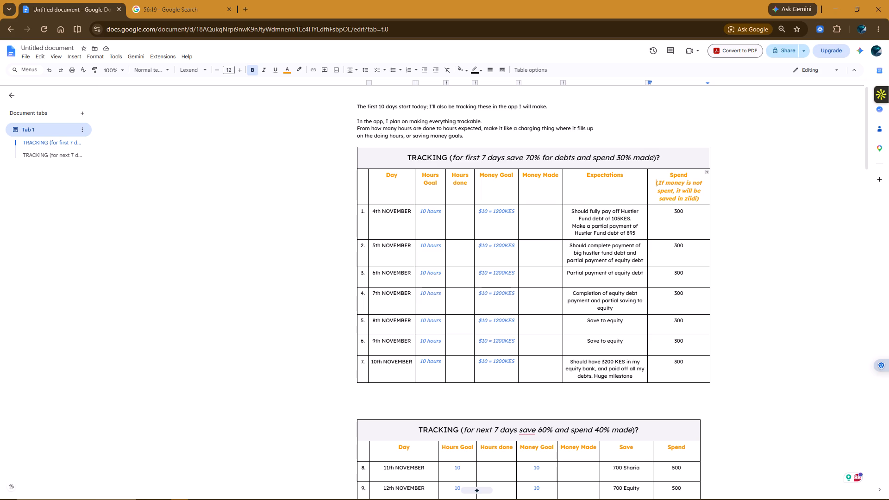
Add "KES" after the 4th November Spend amount so it reads "300 KES".
left_click(663, 225)
key("Left")
key("space")
type("KES")
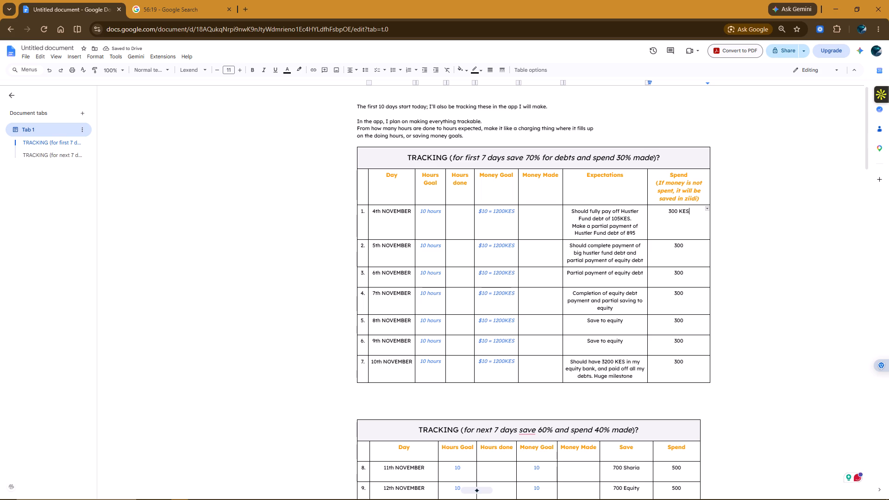
key("Down")
Remove "Should" from the 4th November Expectations and start the sentence with a capitalized "Fully".
double_click(579, 212)
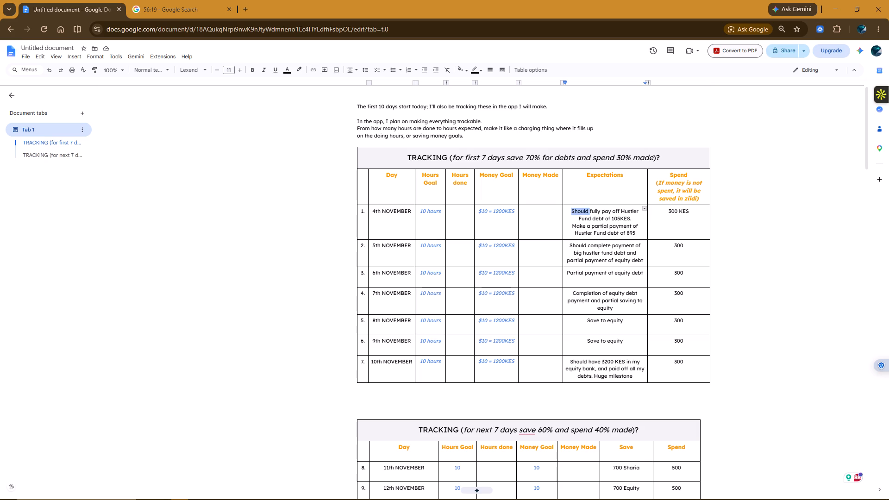
key("BackSpace")
key("Delete")
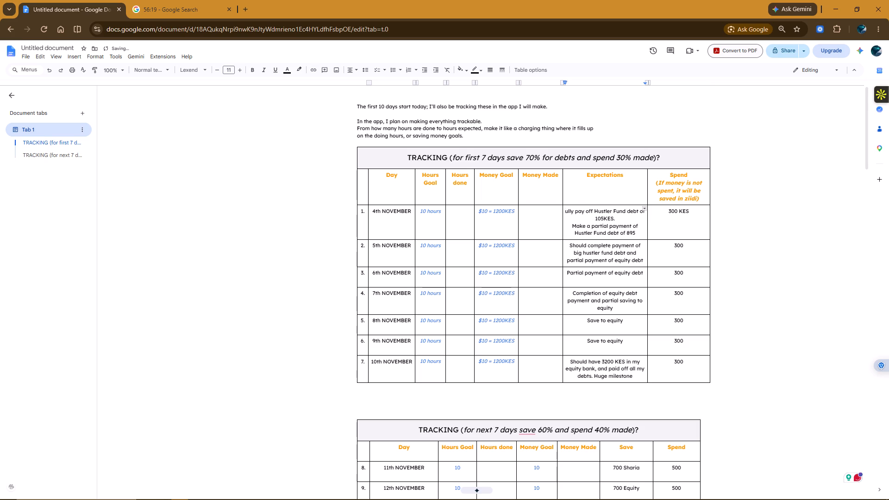
key("shift+f")
Remove "Should" from the 5th November Expectations and start the sentence with a capitalized "Complete".
key("Down")
key("Down")
key("Down")
key("Down")
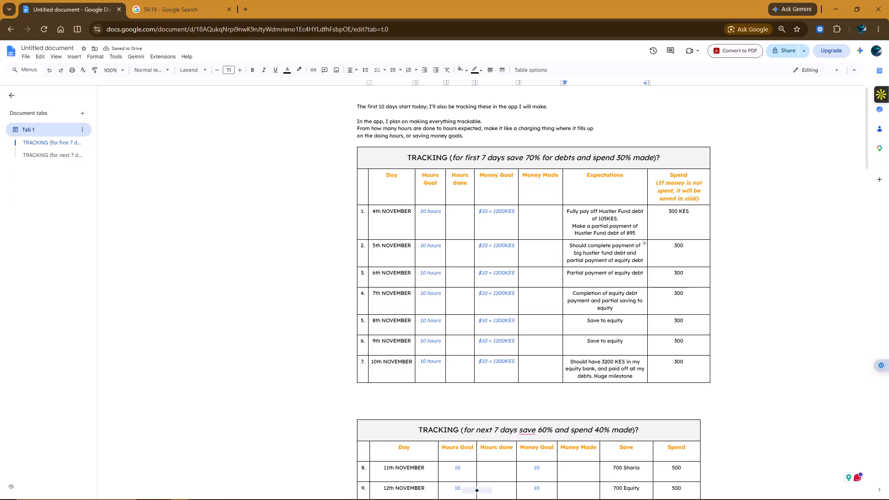
key("ctrl+Delete")
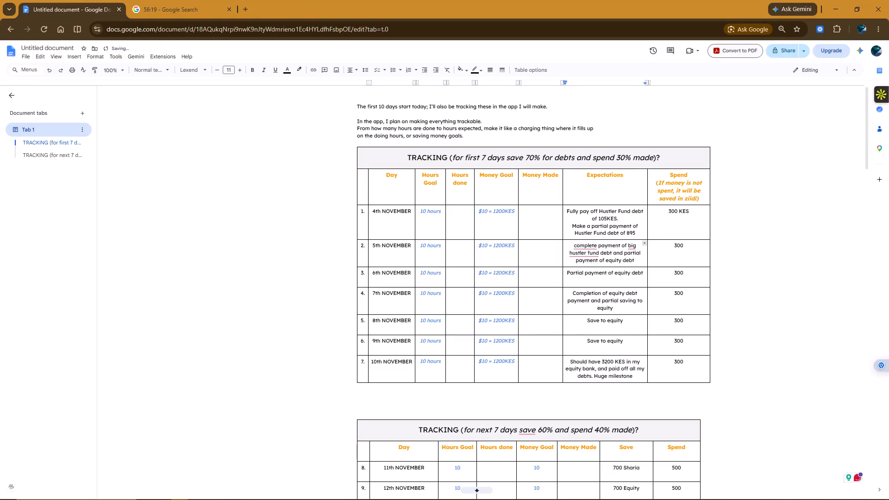
key("Delete")
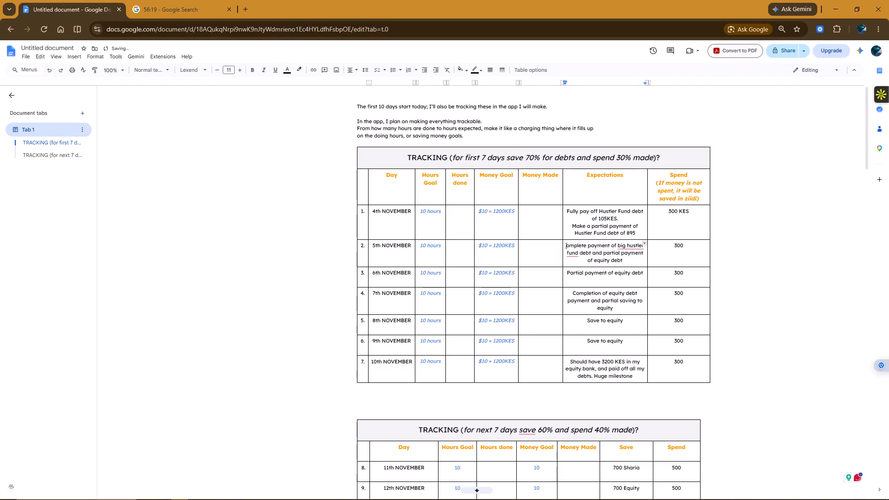
key("shift+c")
Remove "big" from the 5th November Expectations and capitalize the debt's name as "Hustler Fund".
key("ctrl+Right")
key("ctrl+Right")
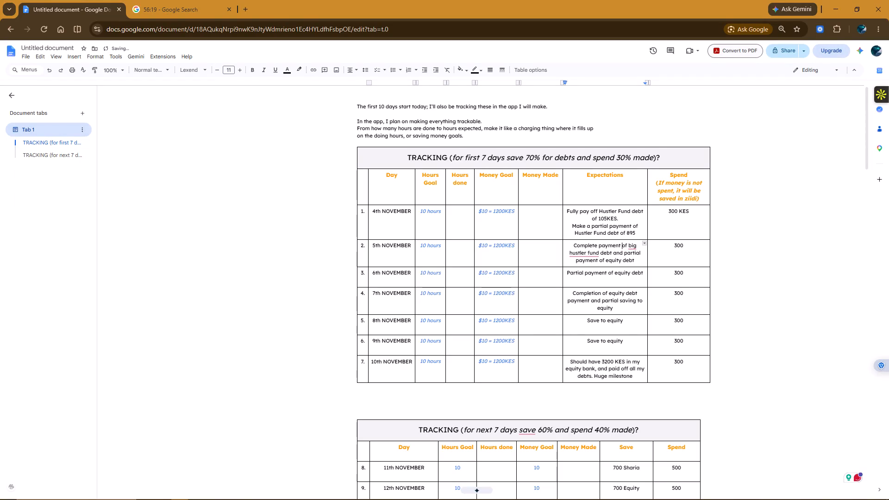
key("Right")
key("Right")
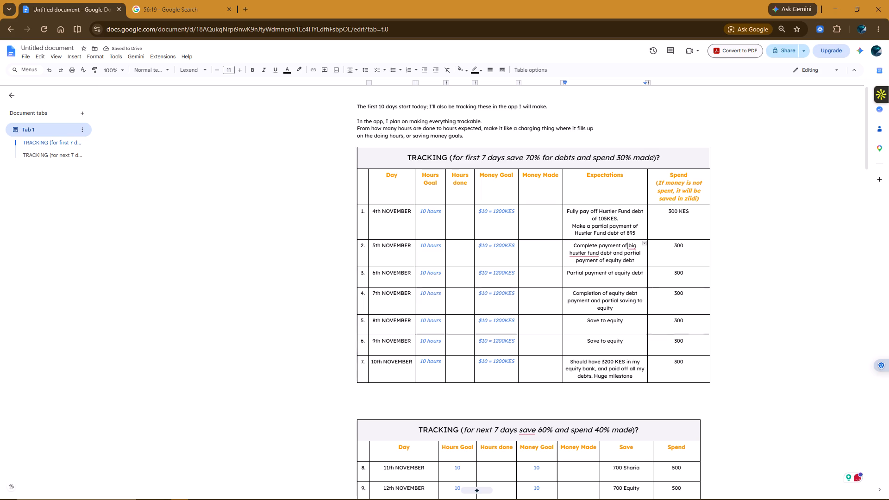
key("ctrl+Delete")
key("Delete")
key("space")
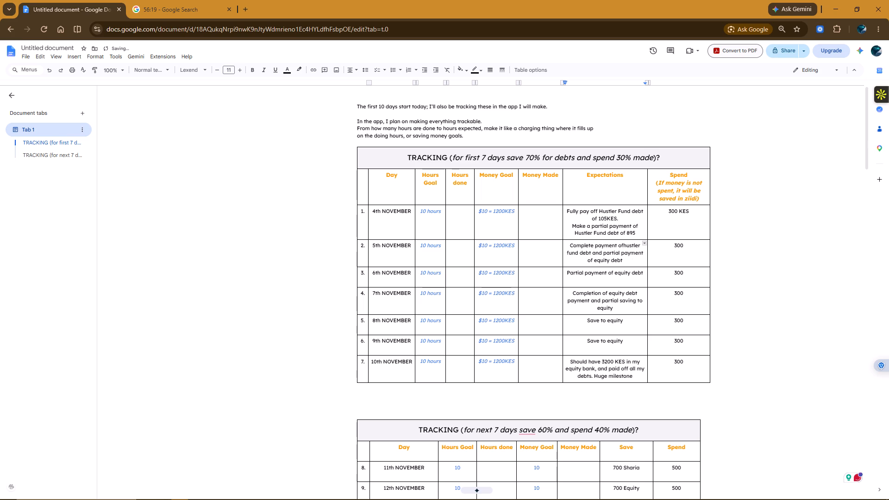
key("Delete")
key("shift+h")
key("ctrl+Right")
key("Right")
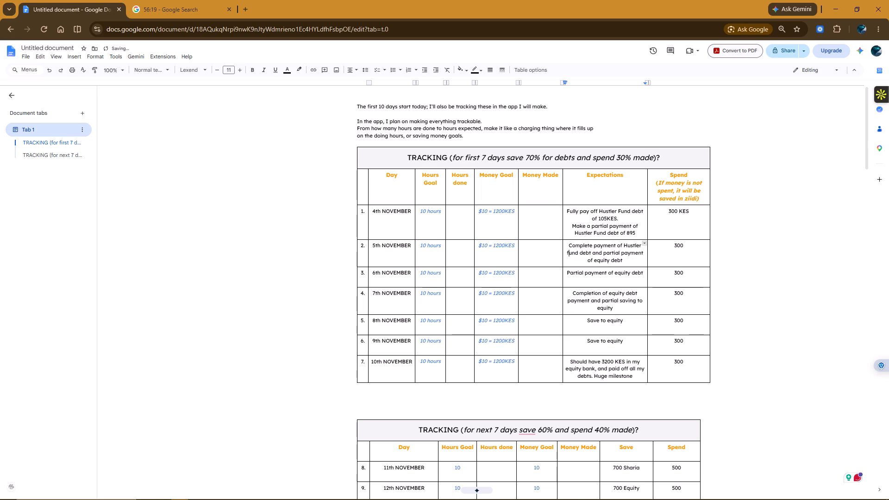
key("BackSpace")
key("shift+f")
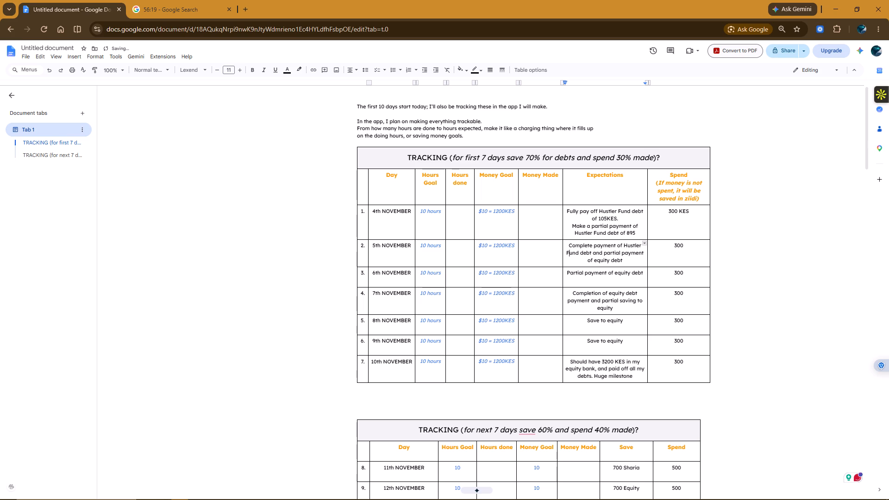
Add the amount "of 890KES" after "Hustler Fund debt" in the 5th November Expectations.
key("ctrl+Right")
key("ctrl+Right")
type("of")
key("space")
type("890")
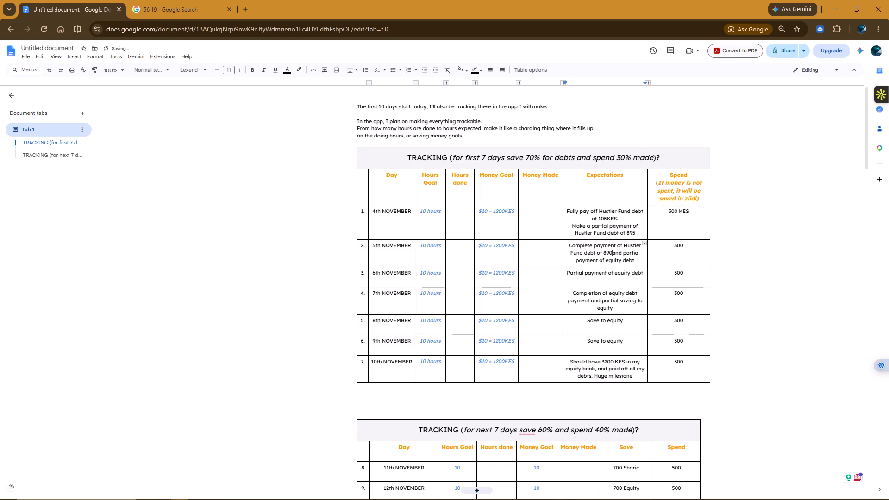
type("KES")
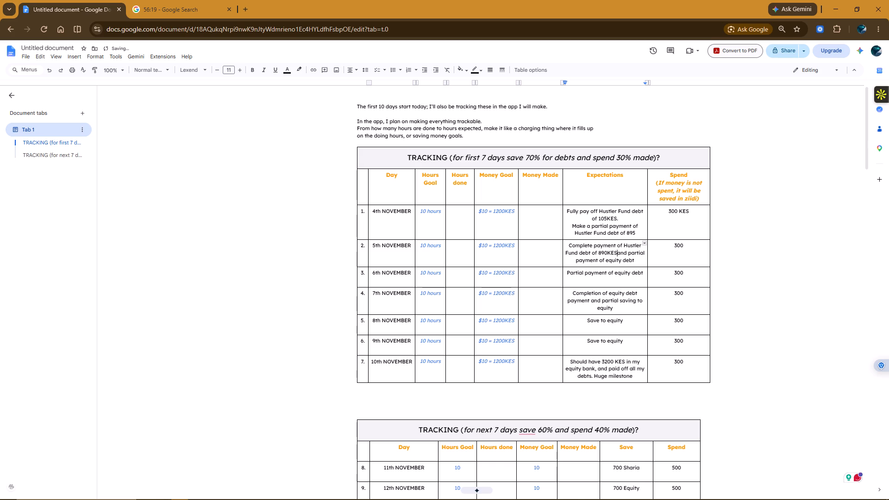
Put the equity debt sentence of 5th November on its own line, replacing "and partial" with a capitalized "Partial".
key("Return")
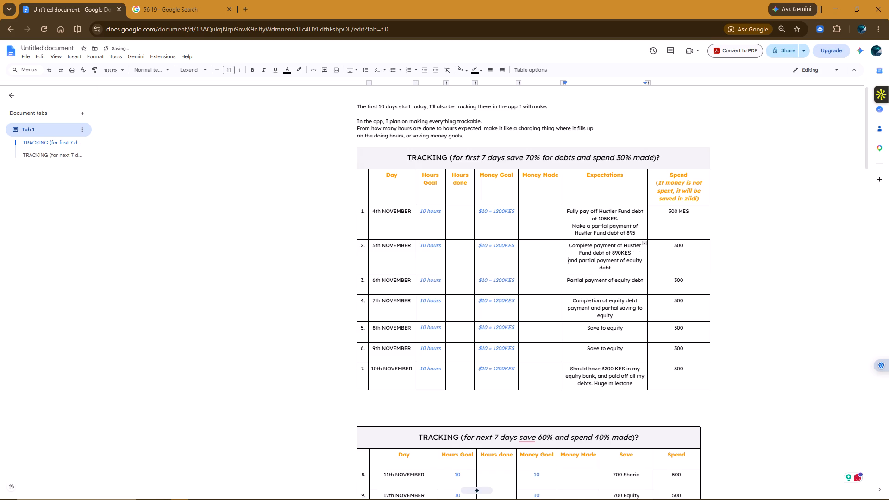
key("ctrl+Delete")
key("Delete")
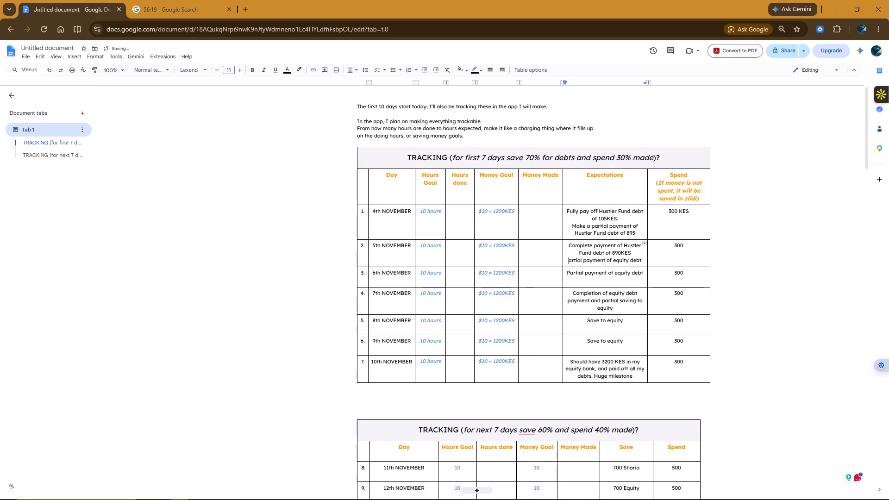
key("shift+p")
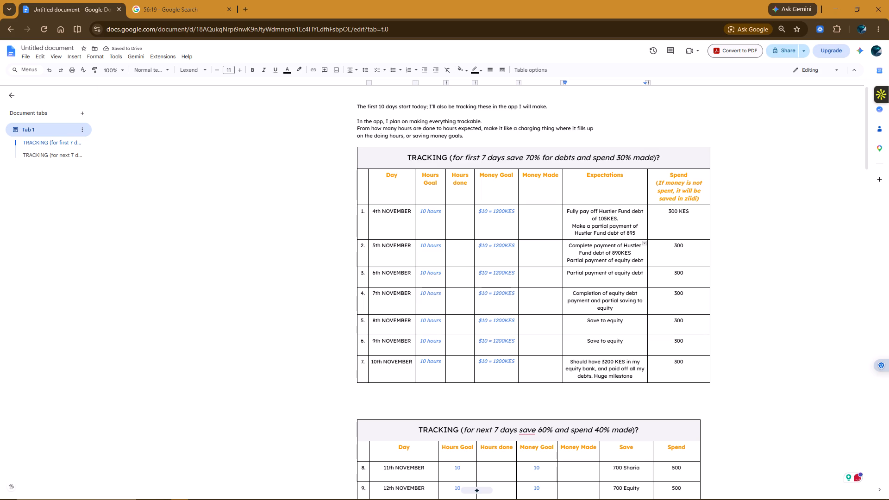
Add "KES" after the 895 debt amount in the 4th November Expectations.
left_click(643, 231)
type("KES")
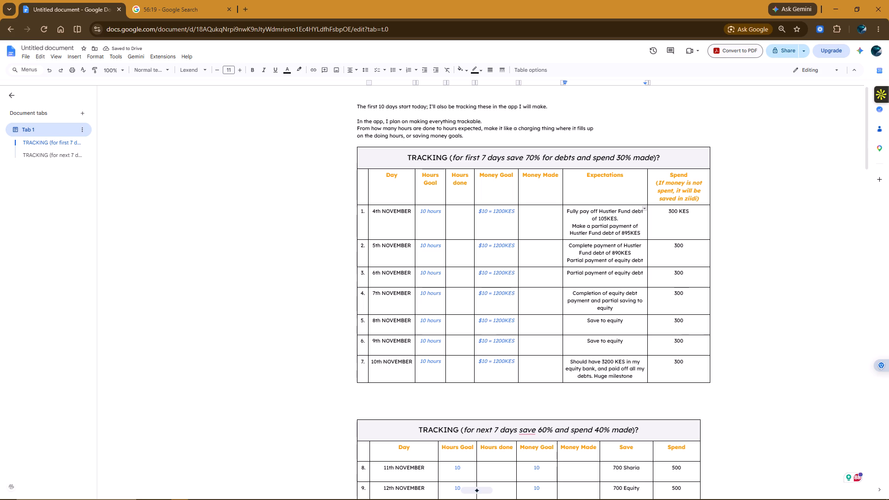
Colour the 105KES and 895KES debt amounts in the 4th November Expectations red.
left_click_drag(623, 221, 601, 221)
left_click_drag(601, 221, 600, 221)
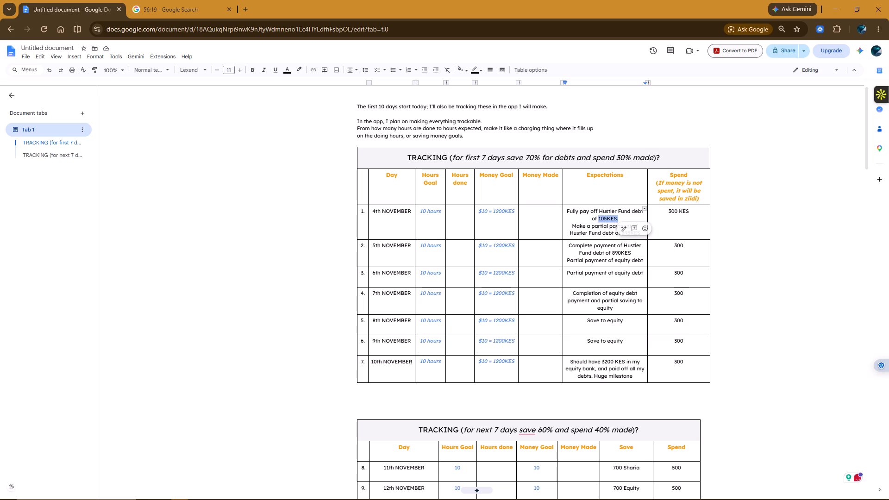
left_click(287, 70)
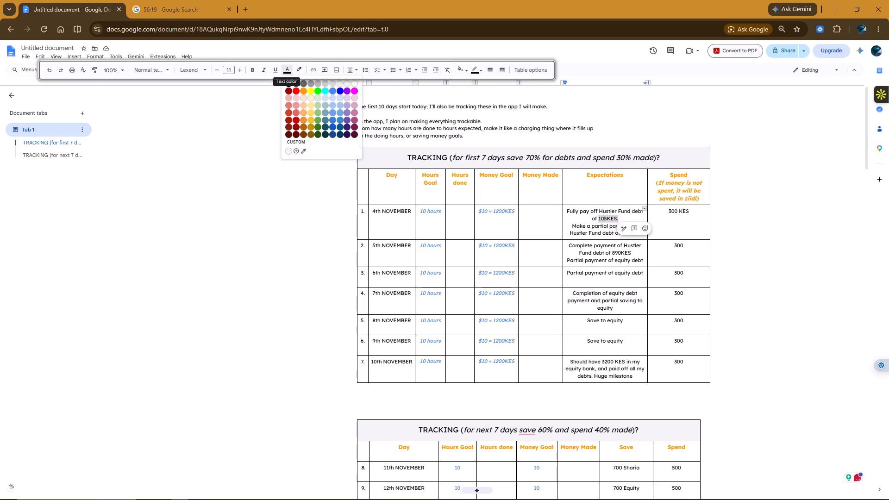
left_click(295, 92)
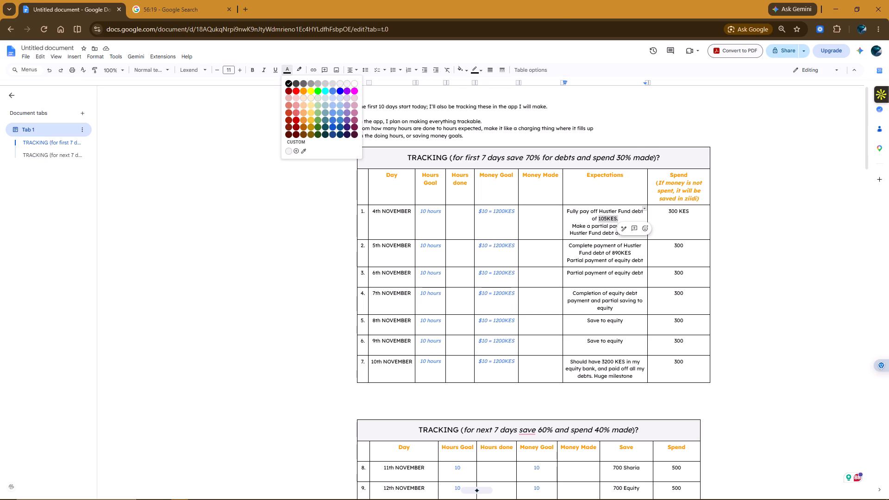
left_click(592, 232)
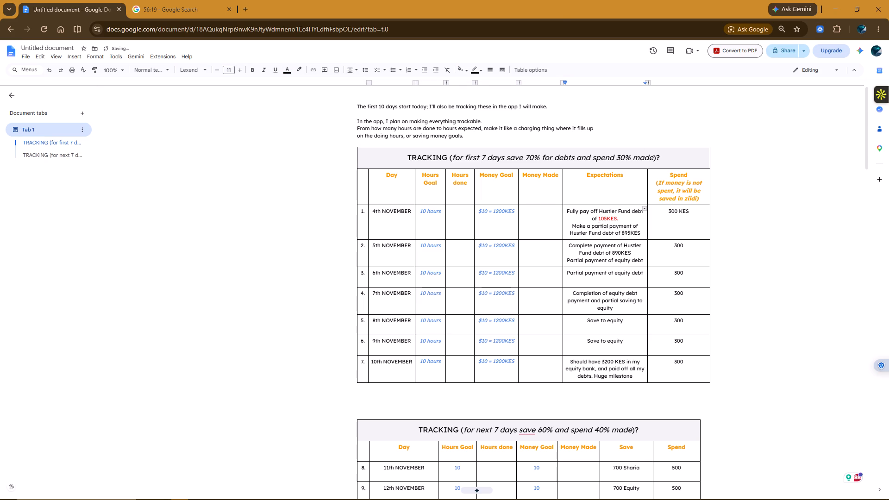
left_click_drag(641, 233, 625, 233)
left_click_drag(625, 233, 621, 233)
left_click(283, 75)
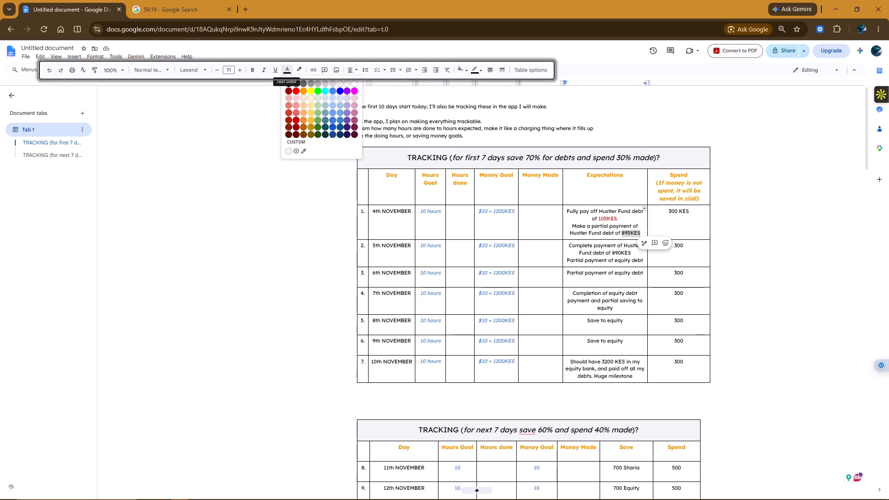
left_click(294, 88)
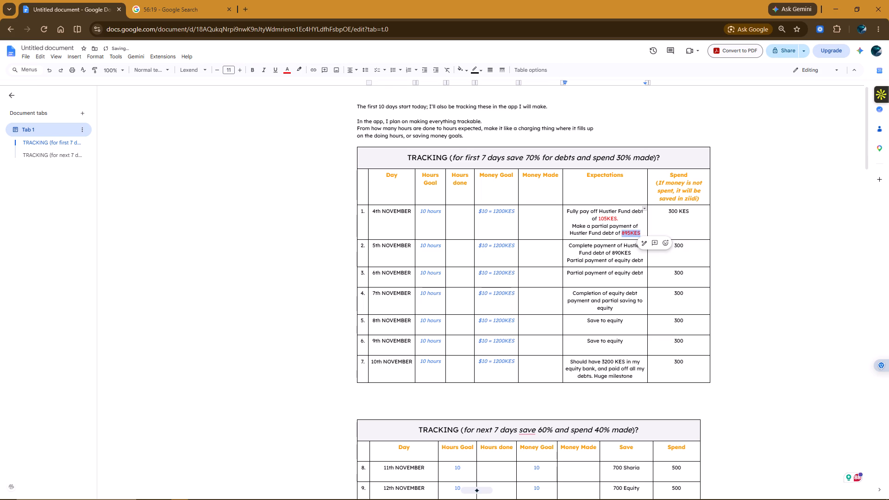
Colour the 890KES debt amount in the 5th November Expectations red.
left_click(635, 251)
left_click_drag(635, 251, 613, 252)
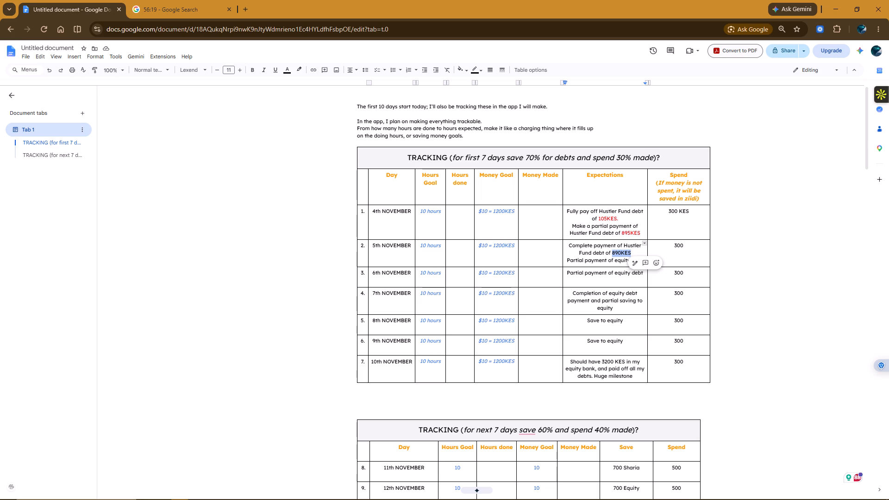
left_click(287, 72)
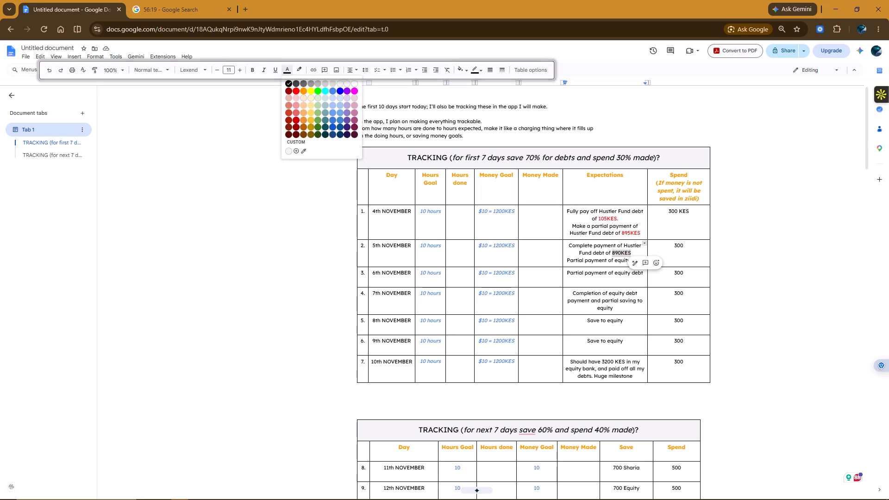
left_click(298, 90)
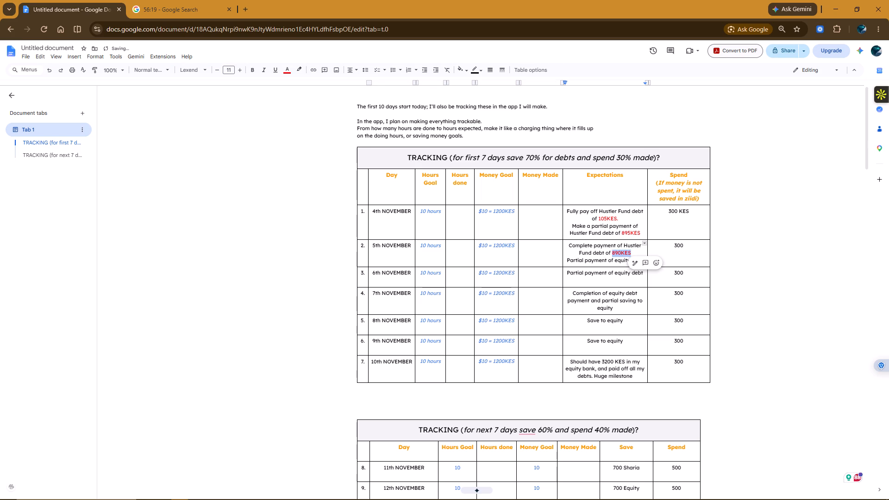
left_click(609, 254)
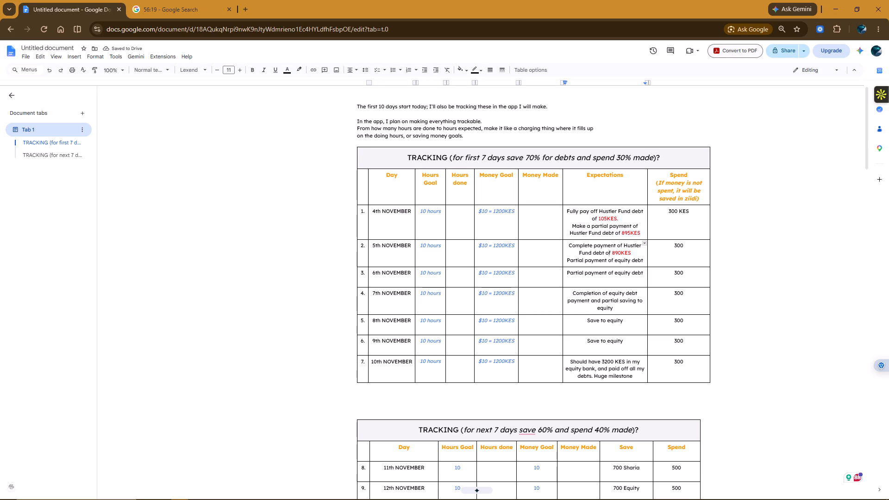
Add "of 2,100KES" after "Partial payment of equity debt" in the 5th November Expectations.
left_click(645, 262)
key("space")
type("of")
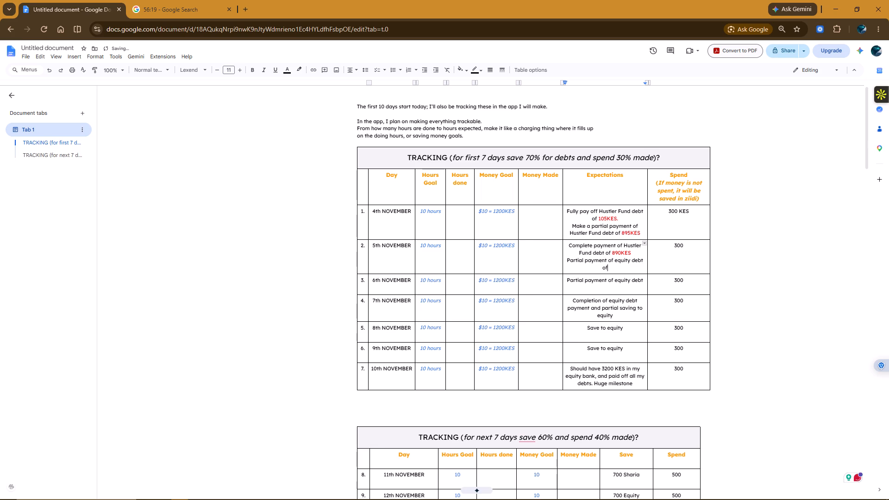
key("space")
key("2")
type(",100")
key("space")
key("BackSpace")
type("KES")
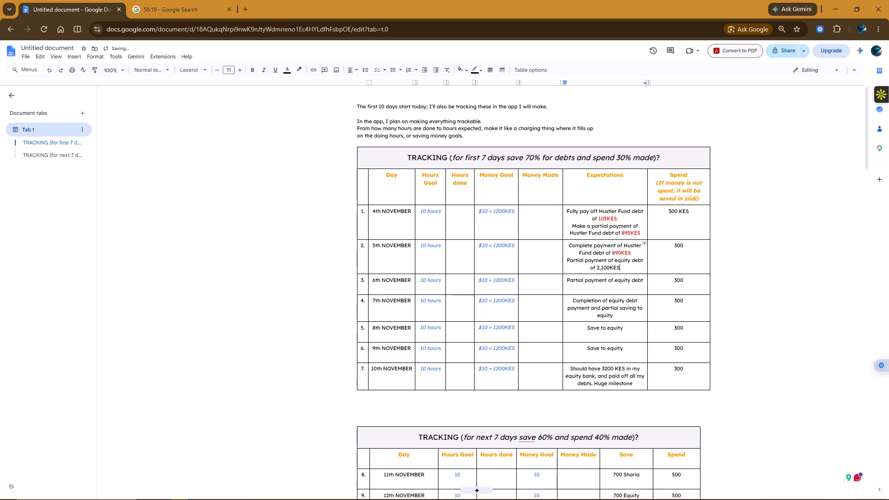
Colour the 2,100KES debt amount in the 5th November Expectations red.
left_click_drag(632, 269, 597, 271)
left_click(283, 73)
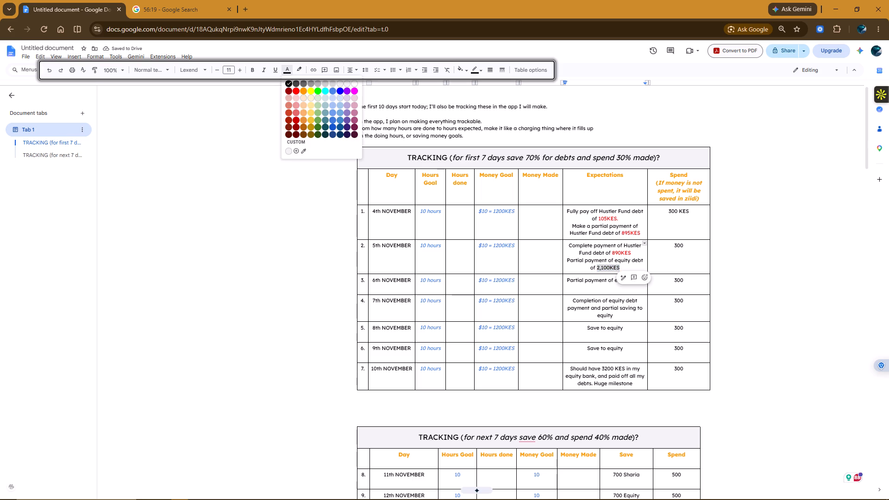
left_click(294, 93)
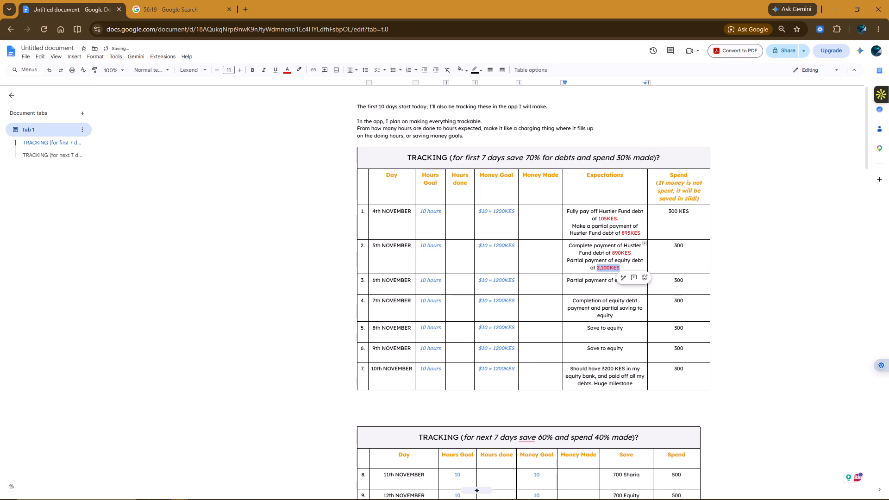
Add a full stop after "Partial payment of equity debt" in the 6th November Expectations.
left_click(588, 286)
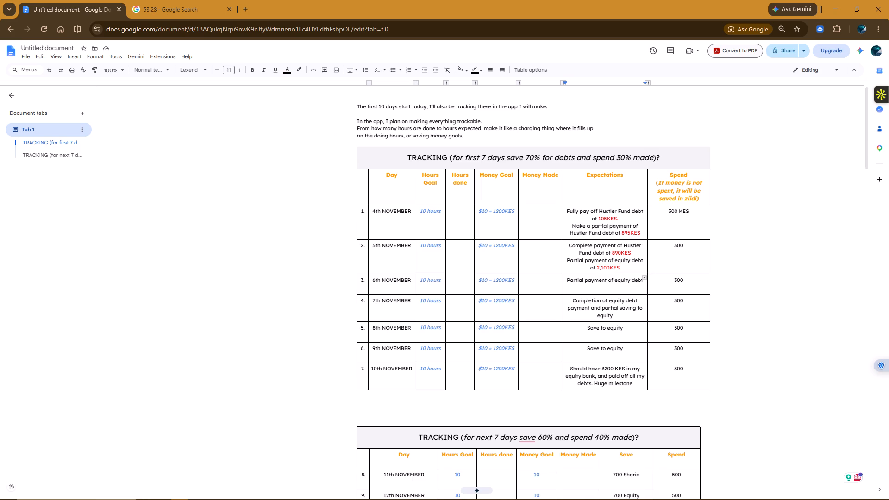
key("ctrl+Right")
key("ctrl+Right")
key("ctrl+Right")
key("ctrl+Right")
key("space")
key("BackSpace")
key("period")
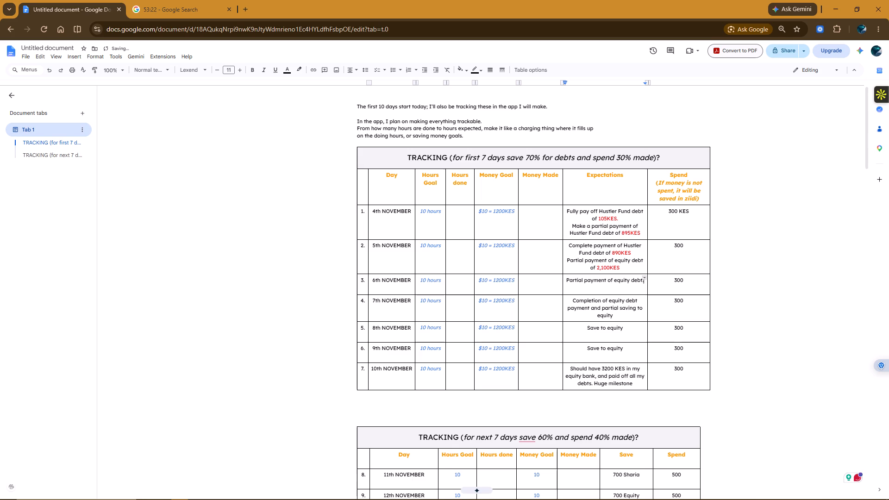
Append "KEs" to the Spend amounts for 5th, 7th and 8th November, and "KES" to the 6th November Spend amount.
left_click(697, 251)
key("space")
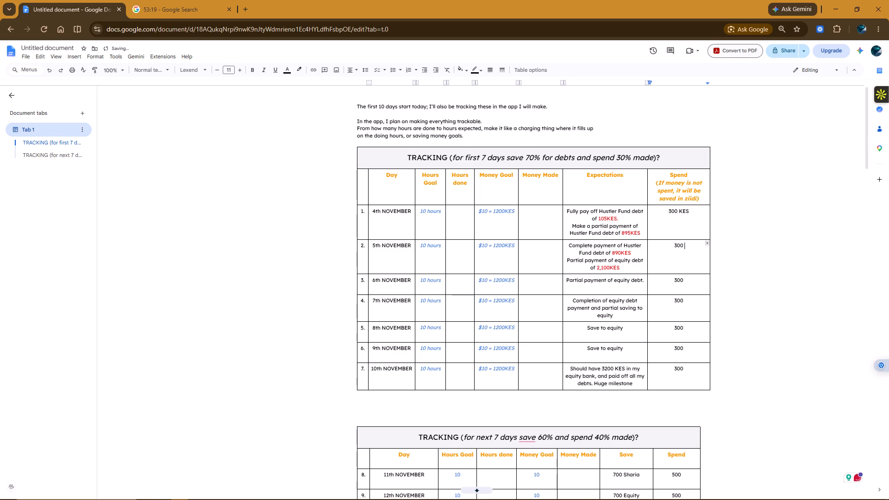
type("KEs")
key("Down")
key("space")
type("KES")
key("Down")
key("space")
type("KEs")
key("Down")
key("space")
type("KEs")
key("Down")
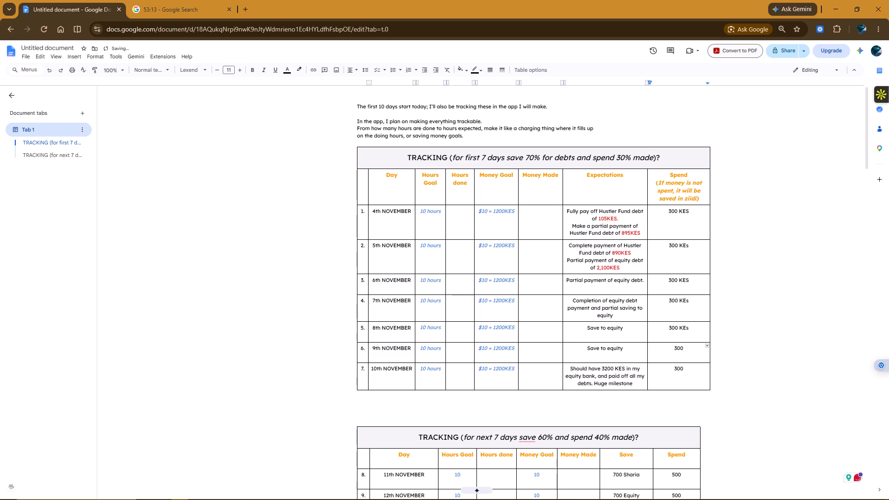
key("Down")
key("Down")
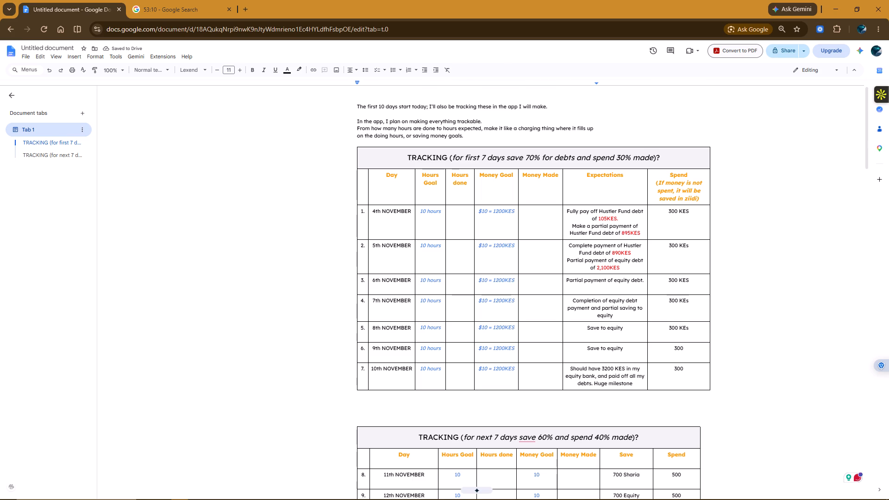
Correct the currency capitalisation to "KES" in the 7th and 8th November Spend amounts.
key("Up")
key("Up")
key("Up")
key("Up")
key("BackSpace")
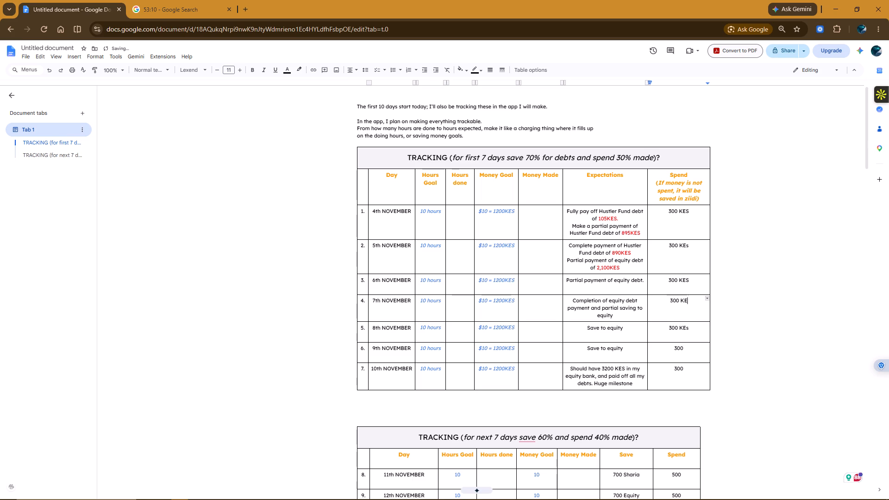
key("shift+s")
key("Down")
key("BackSpace")
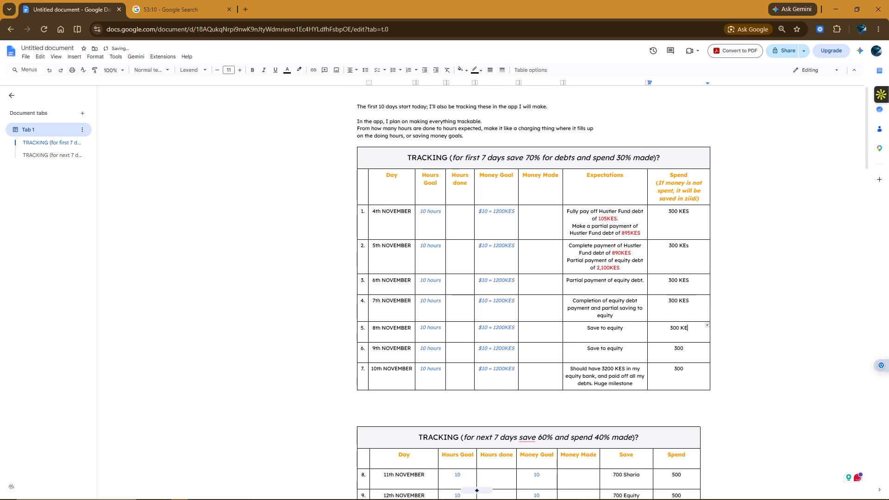
key("shift+s")
Add "KES" after the 300 Spend amounts for 9th and 10th November.
key("Down")
key("space")
type("KES")
key("Down")
key("space")
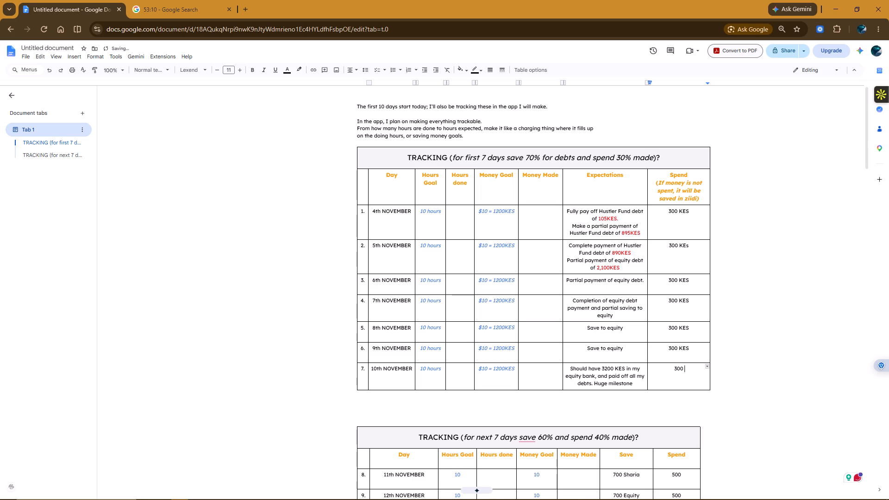
type("KES")
Replace "and" after "payment" in the 7th November Expectations with "of 2,100 KES", and put "Partial saving to equity" on its own line.
left_click(642, 302)
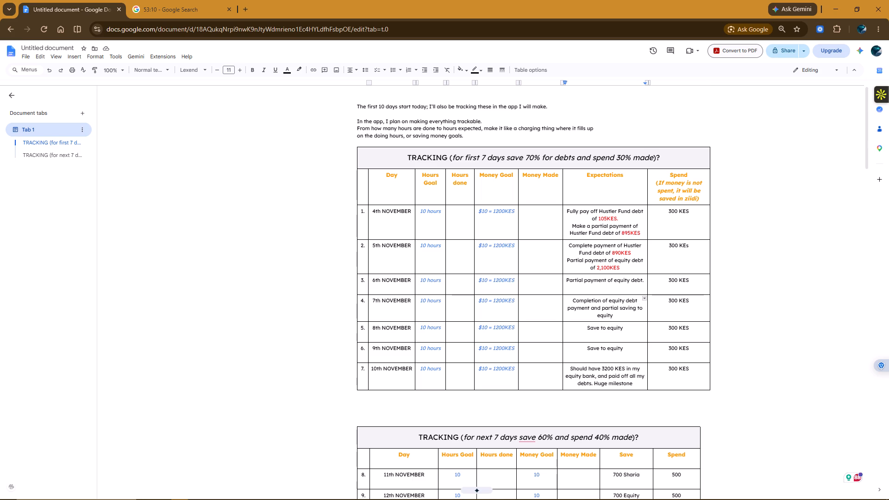
key("ctrl+Right")
key("Delete")
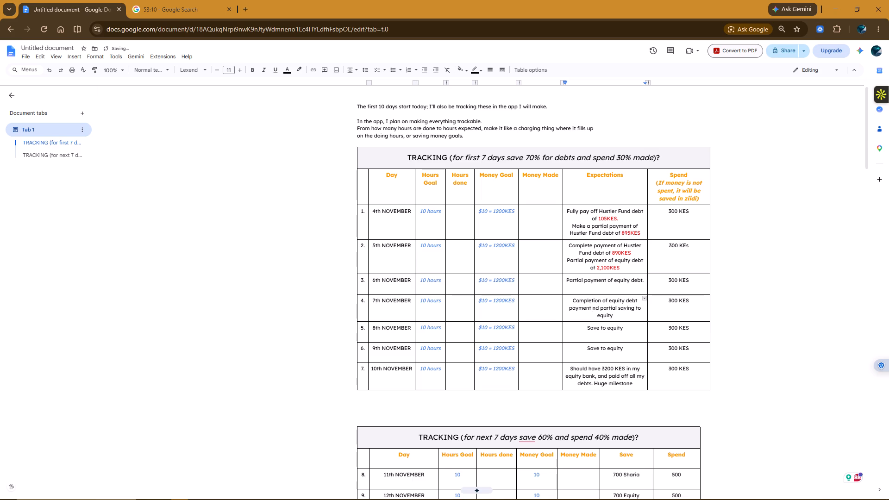
key("ctrl+Delete")
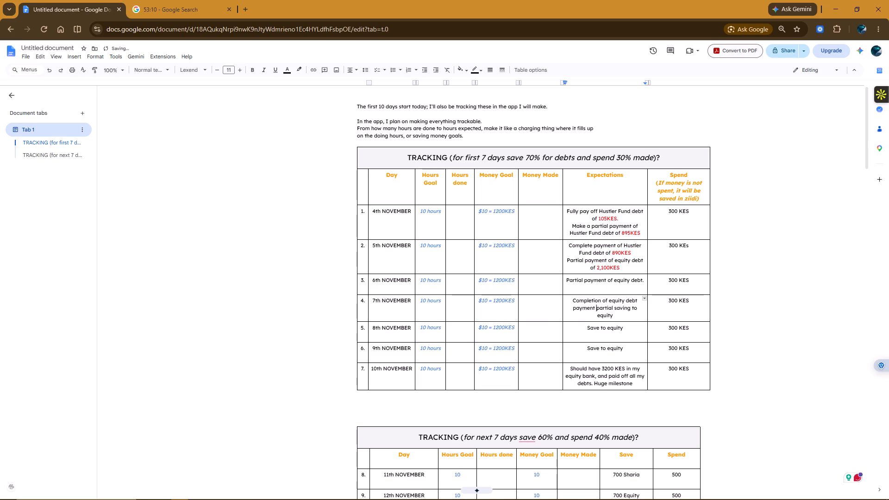
type("0f")
key("space")
type("21")
key("BackSpace")
key("comma")
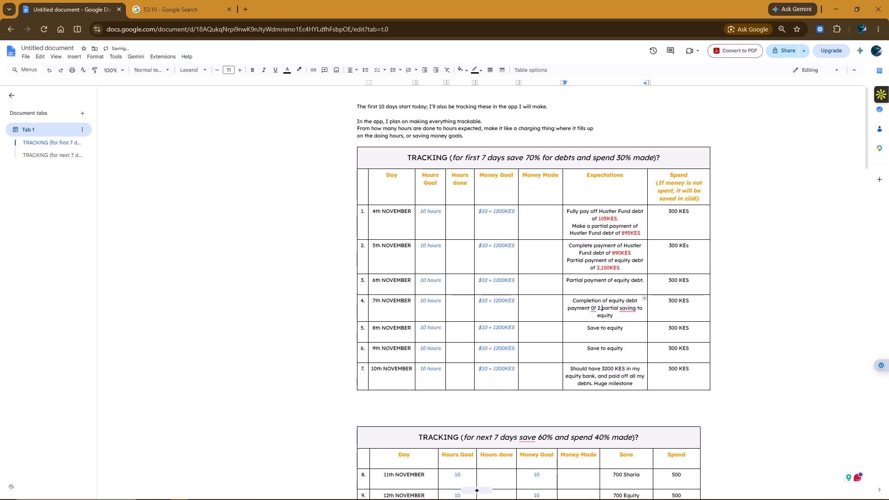
key("1")
type("00 KEs")
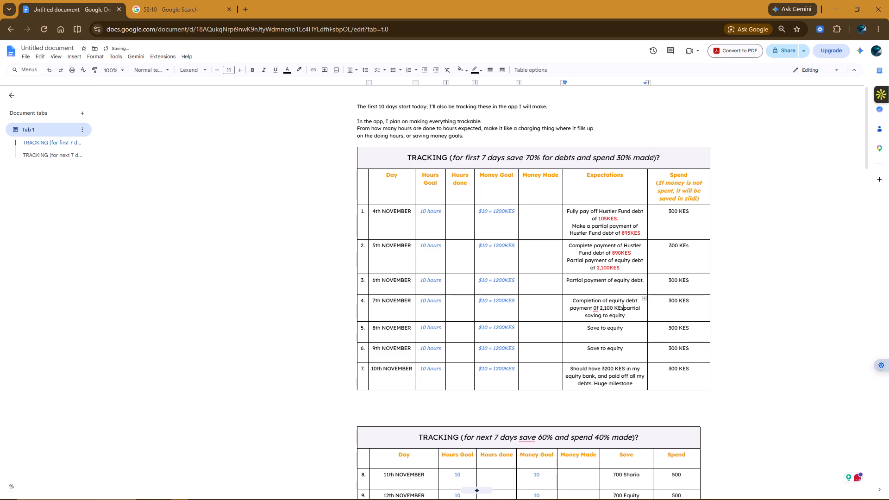
key("space")
key("BackSpace")
key("BackSpace")
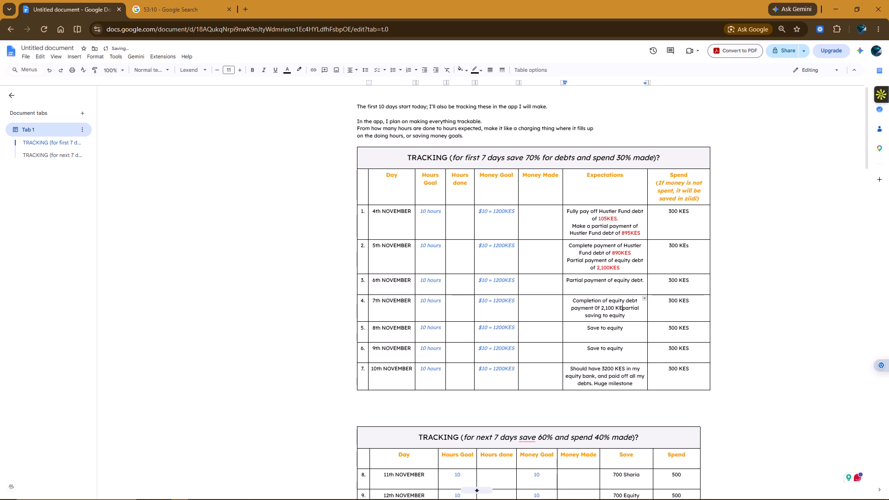
key("shift+s")
key("Return")
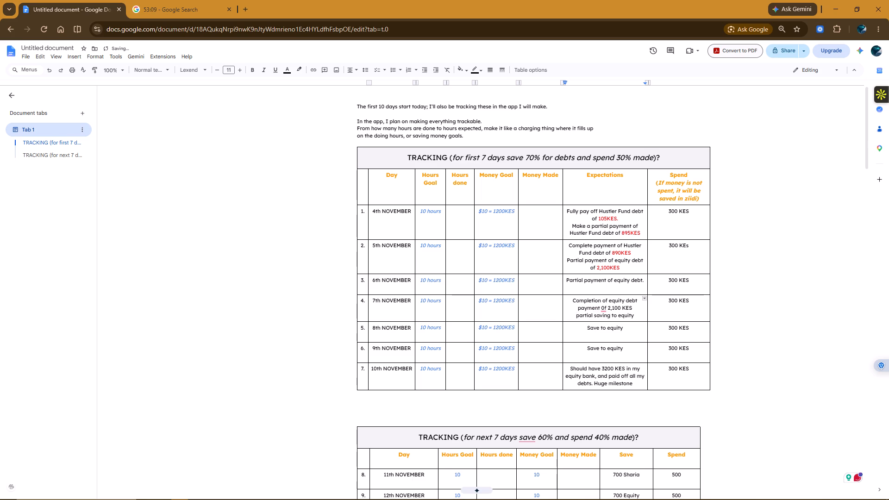
key("Delete")
key("shift+p")
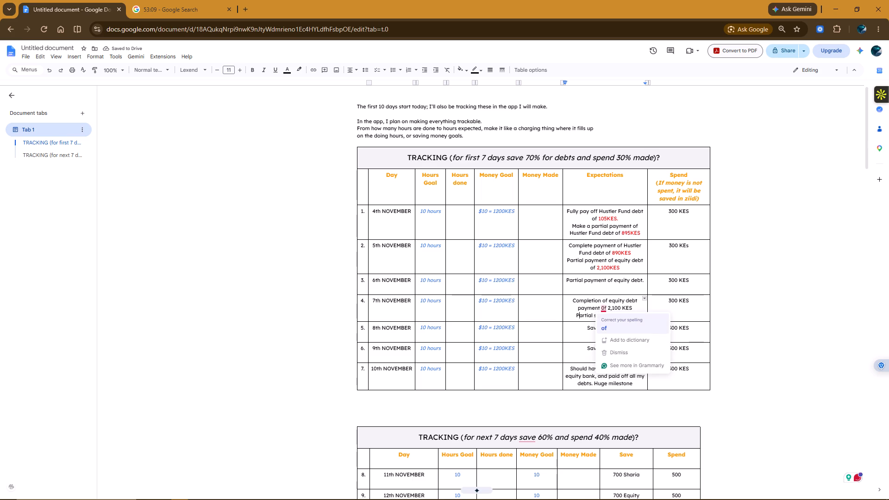
left_click(612, 328)
Colour the 2,100 KES debt amount in the 7th November Expectations red.
left_click_drag(635, 308, 621, 307)
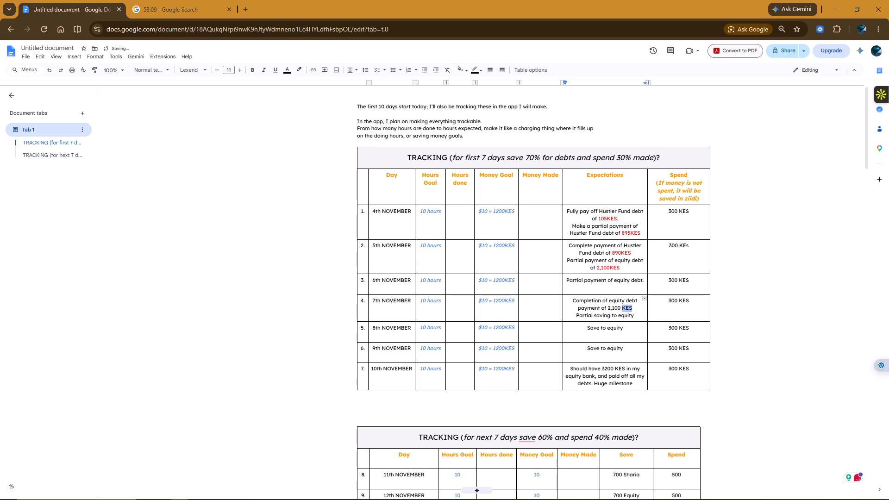
left_click_drag(621, 307, 607, 308)
left_click(286, 71)
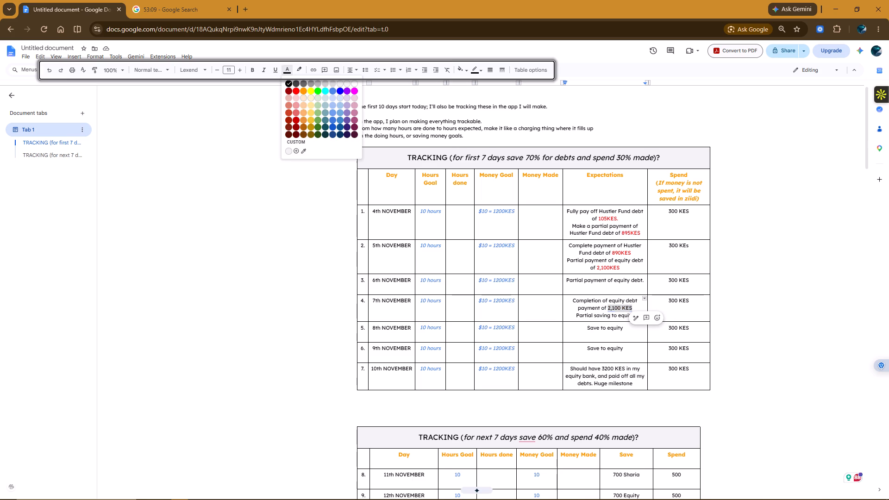
left_click(298, 90)
left_click(578, 309)
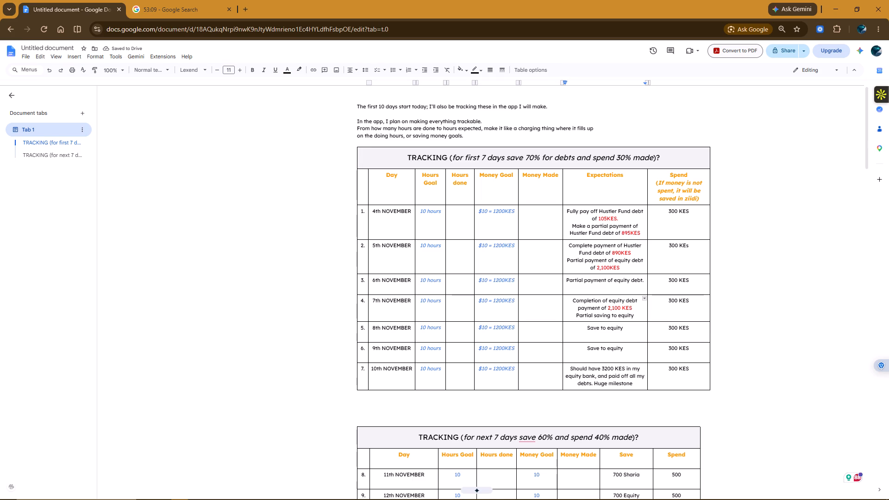
Reword the 8th November Expectations in the first tracking table to "Save 900 KES to Equity".
left_click(639, 317)
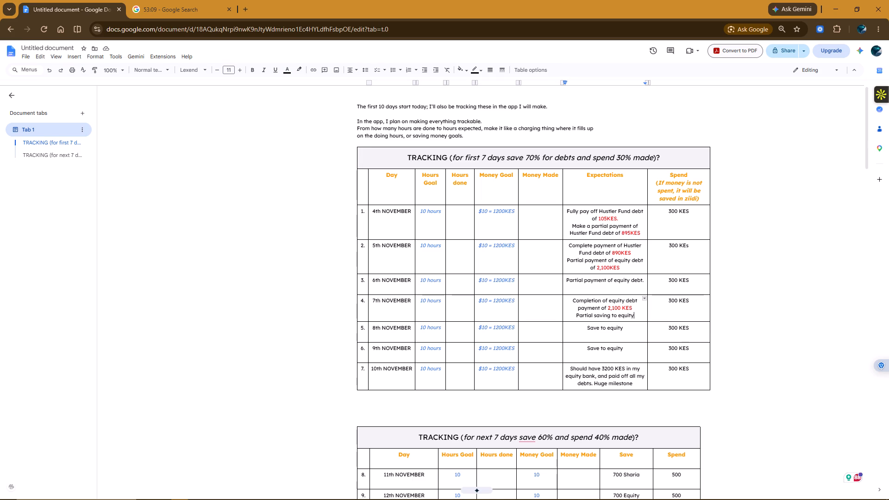
left_click(635, 335)
key("space")
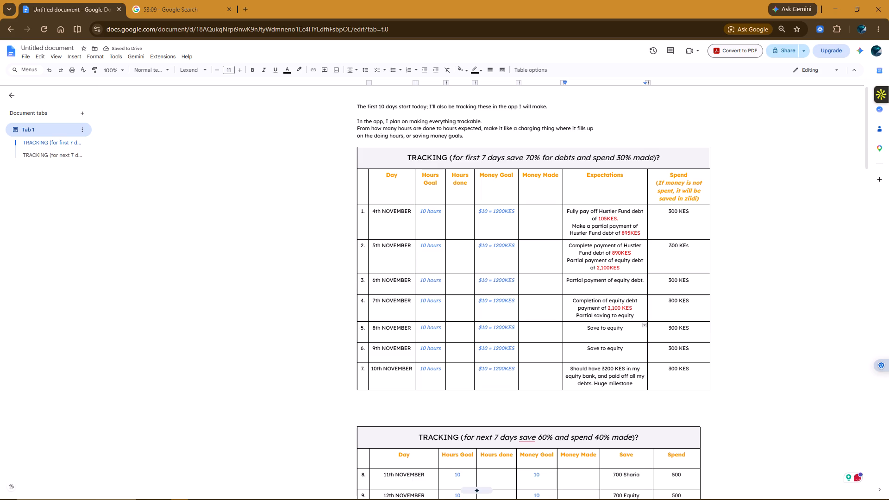
key("ctrl+BackSpace")
key("ctrl+BackSpace")
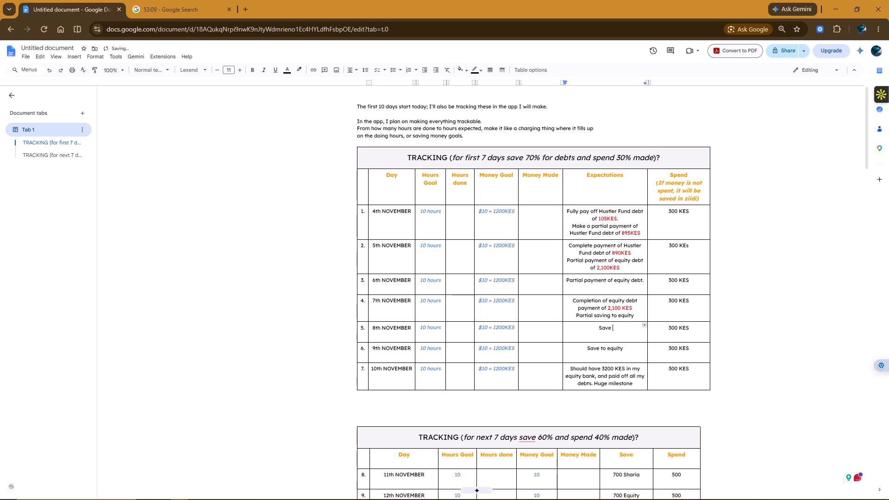
type("900")
key("space")
type("KEs")
key("space")
type("to")
key("space")
key("BackSpace")
key("BackSpace")
key("BackSpace")
key("BackSpace")
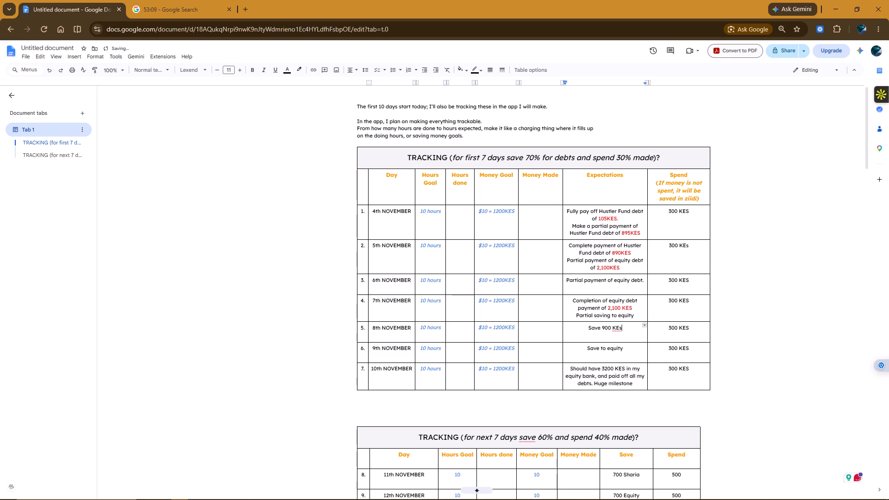
key("BackSpace")
type("S to")
key("space")
type("Equity")
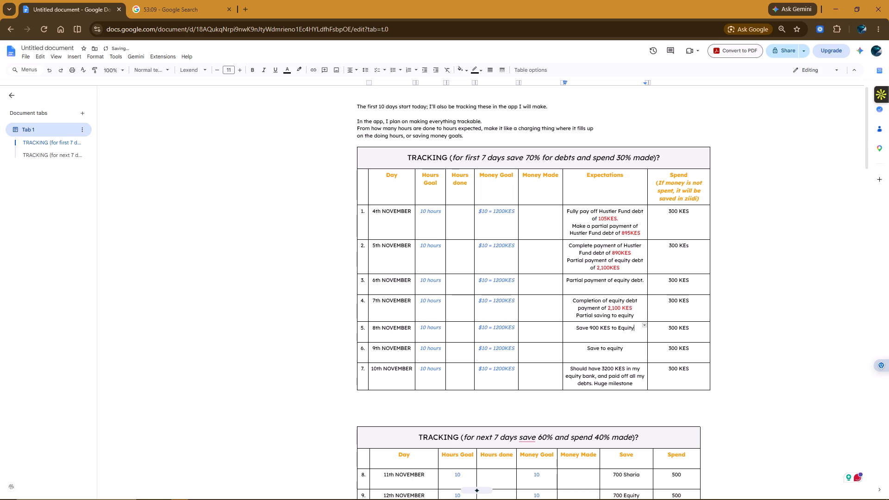
Clear the existing text from the 9th November Expectations cell.
triple_click(629, 351)
key("BackSpace")
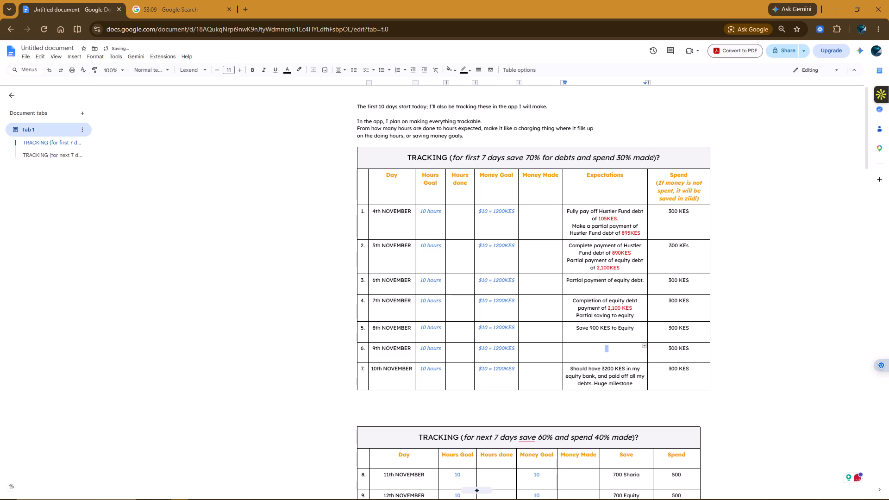
Colour the 900 KES savings amount in the 8th November Expectations green.
double_click(617, 333)
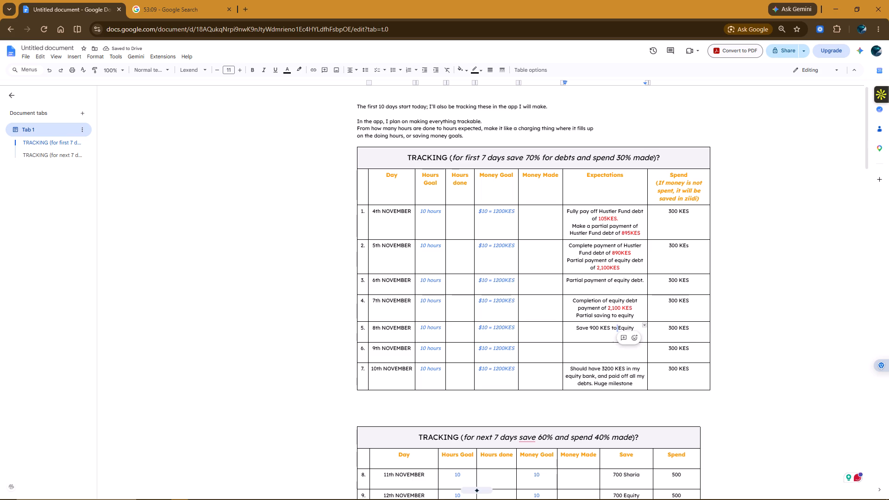
left_click_drag(590, 327, 604, 328)
left_click_drag(604, 328, 609, 328)
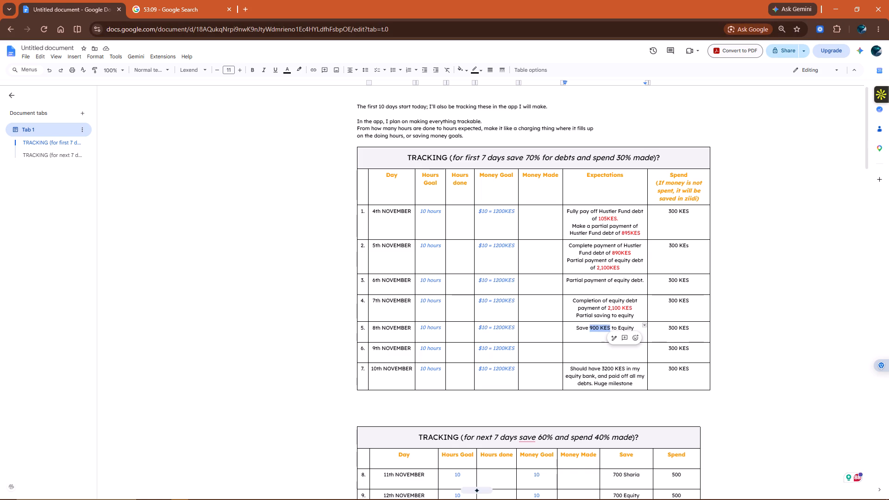
left_click(283, 74)
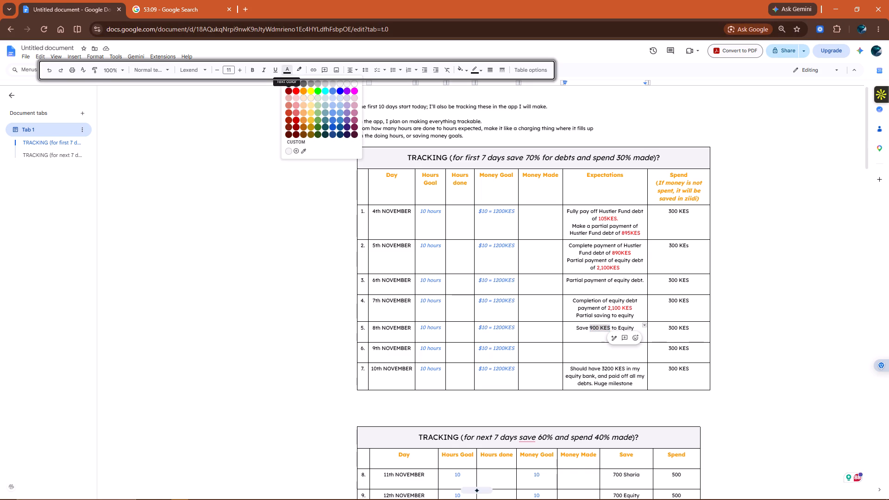
left_click(315, 89)
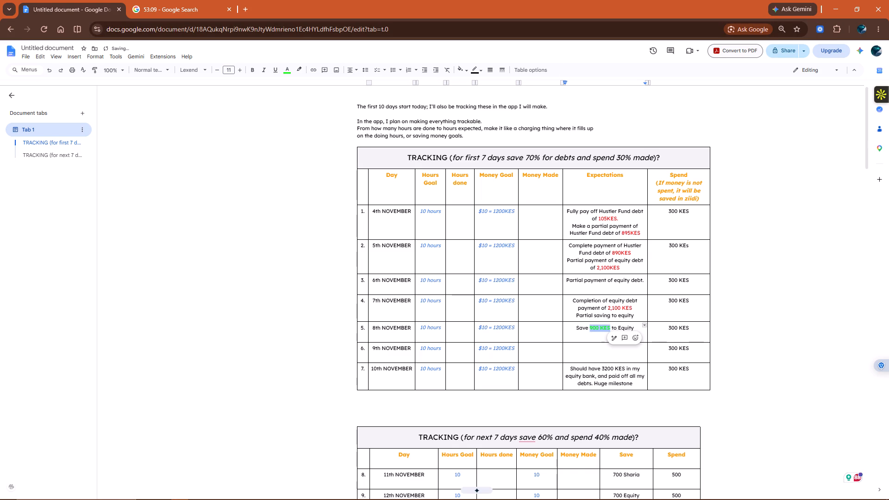
Copy the 8th November Expectations text, with its green amount, into the empty 9th November Expectations cell.
left_click(573, 330)
triple_click(573, 330)
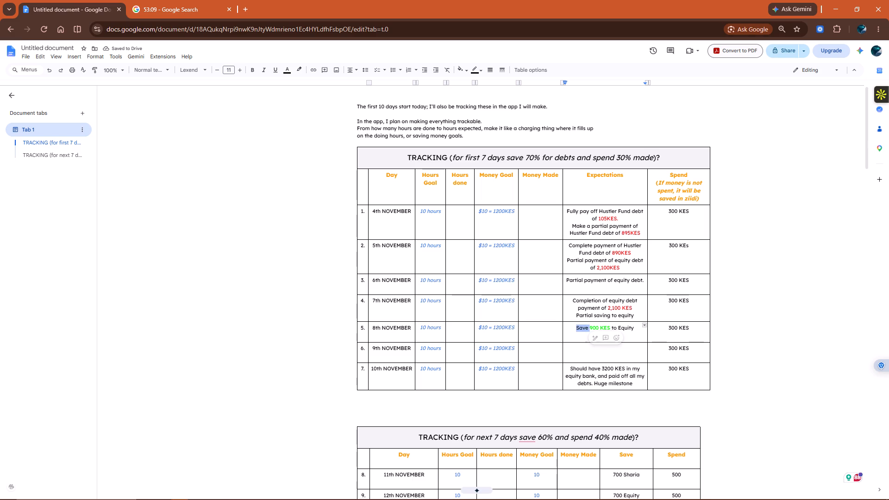
left_click(573, 330)
triple_click(573, 330)
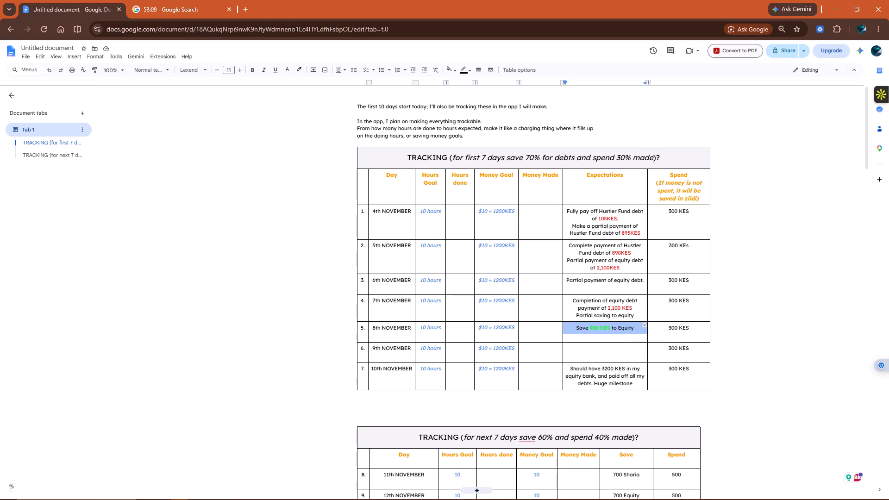
key("ctrl+c")
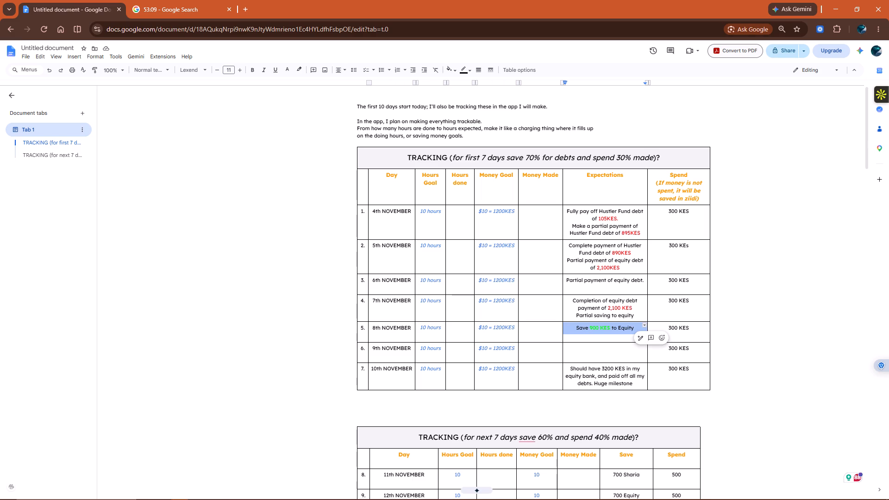
left_click(594, 359)
key("ctrl+v")
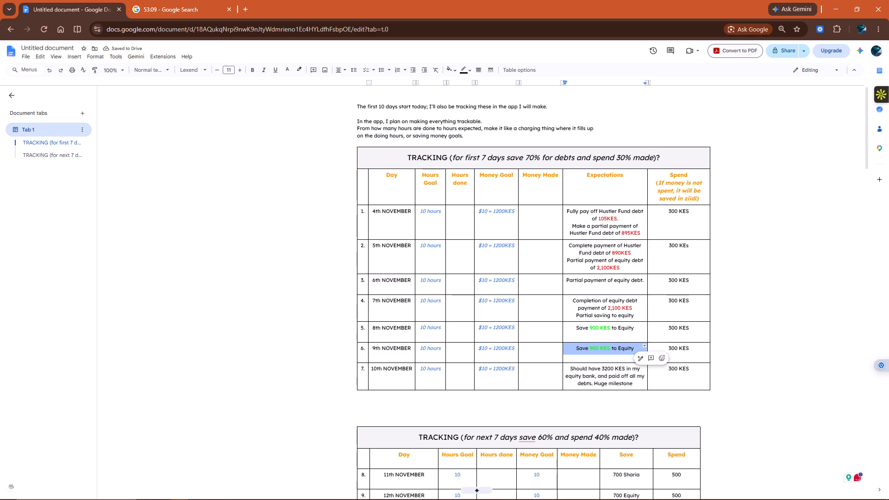
Colour the 3200 KES amount in the 10th November Expectations green.
left_click_drag(601, 368, 608, 369)
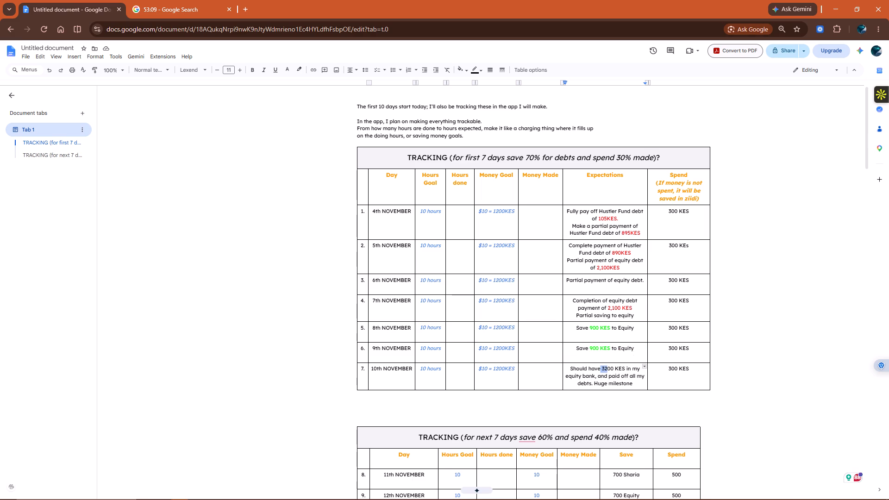
left_click_drag(608, 369, 624, 370)
left_click(288, 69)
left_click(319, 92)
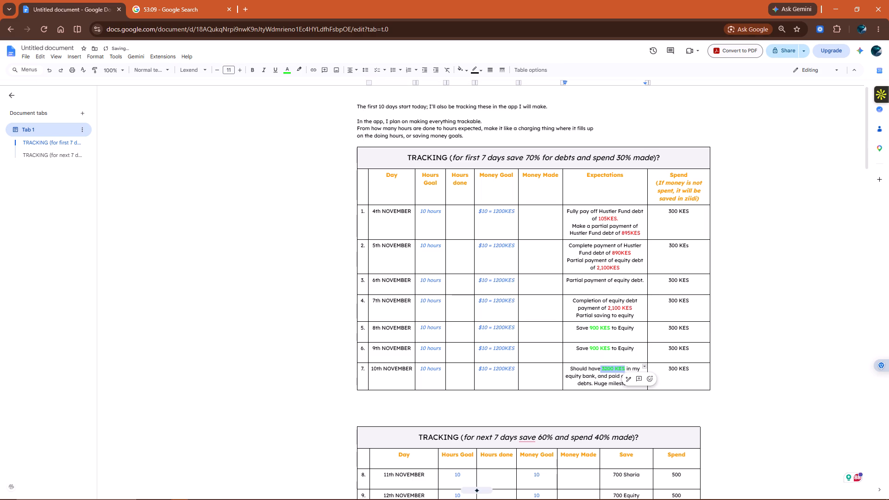
left_click(584, 281)
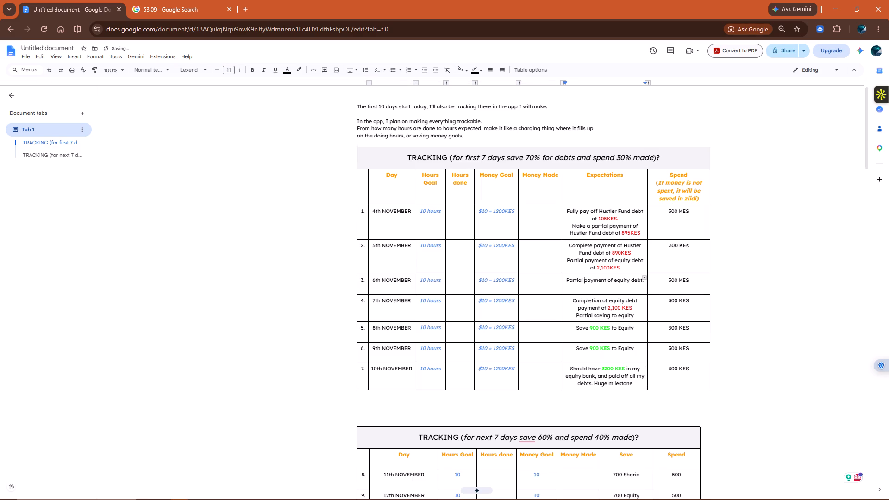
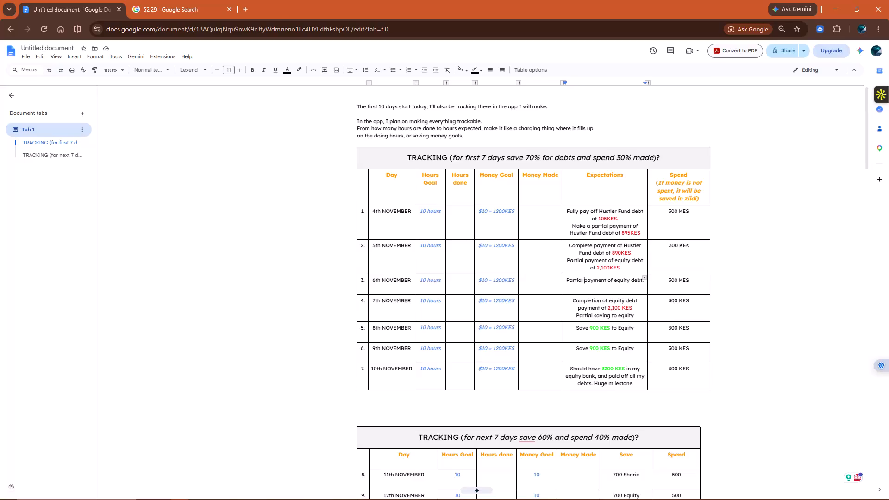
Add "500 KES" after "Partial saving to equity" in the 7th November Expectations cell.
left_click(634, 317)
key("space")
type("500")
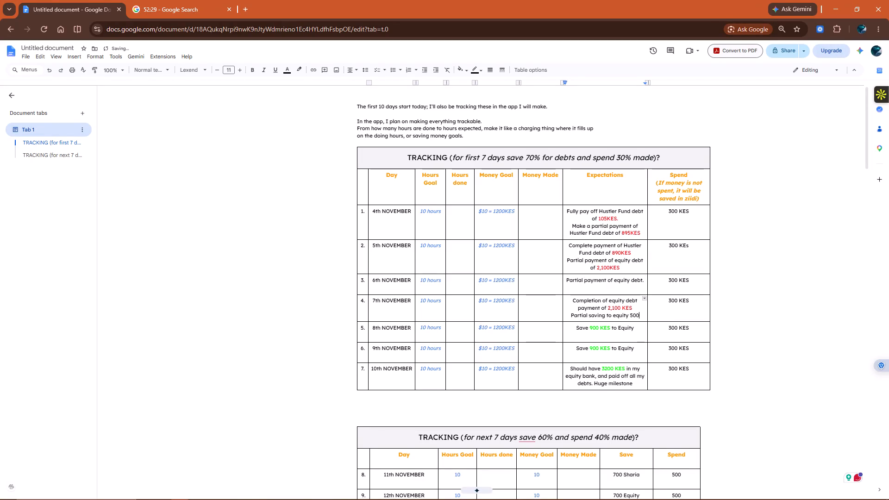
key("space")
type("KEs")
key("BackSpace")
key("shift+s")
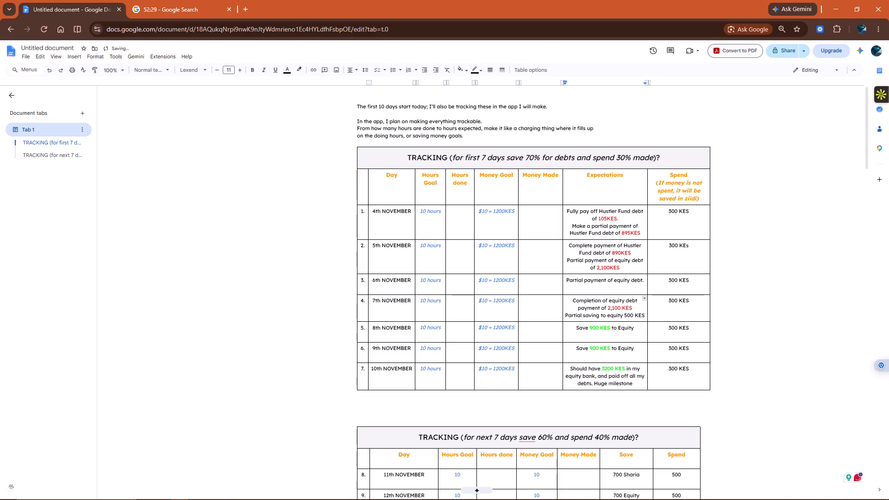
Colour the "500 KES" text in the 7th November Expectations cell bright green.
left_click_drag(624, 316, 646, 316)
left_click(287, 72)
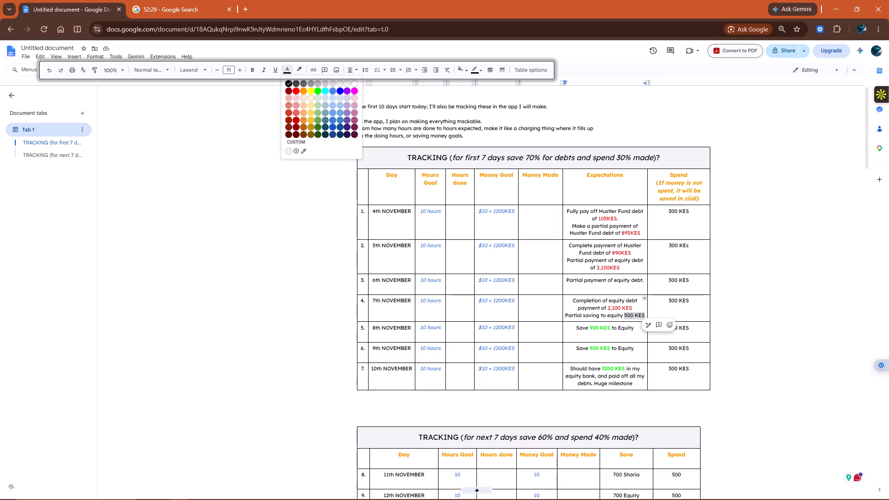
left_click(316, 92)
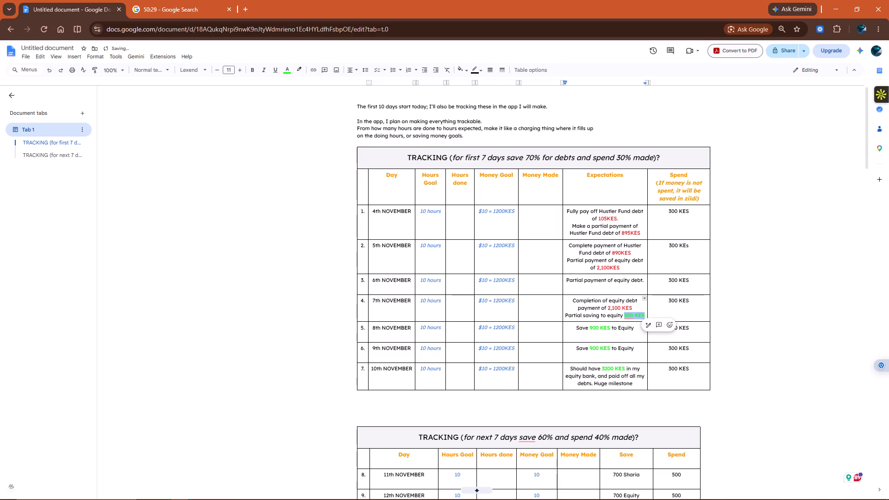
left_click(571, 306)
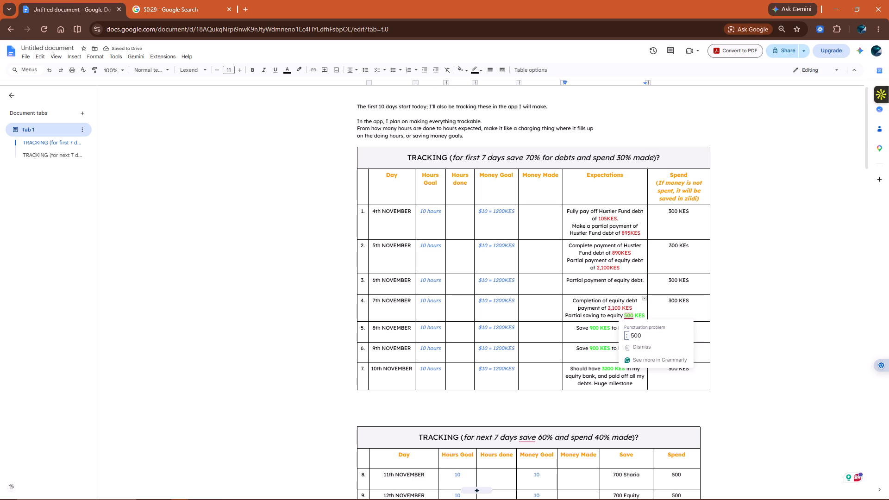
Accept the punctuation suggestion that adds a colon before 500 in the 7th November Expectations cell.
left_click(636, 329)
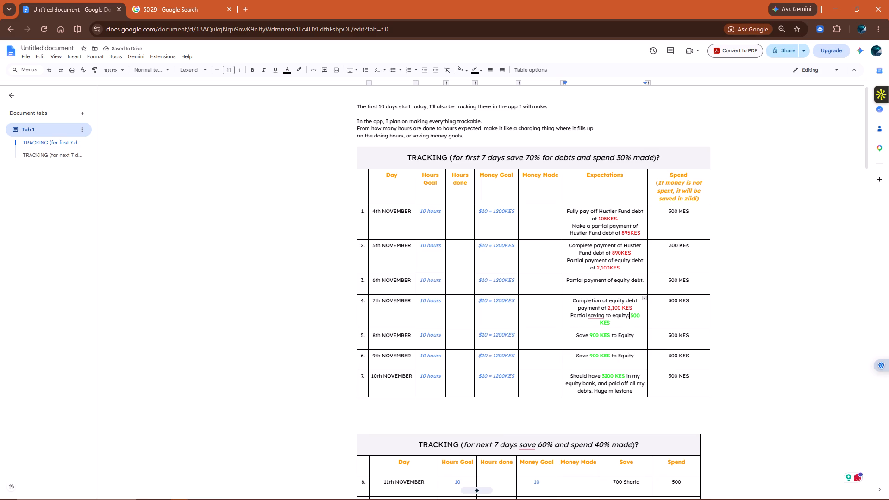
Delete "and paid off all my debts. Huge milestone" from the 10th November Expectations cell.
left_click(638, 390)
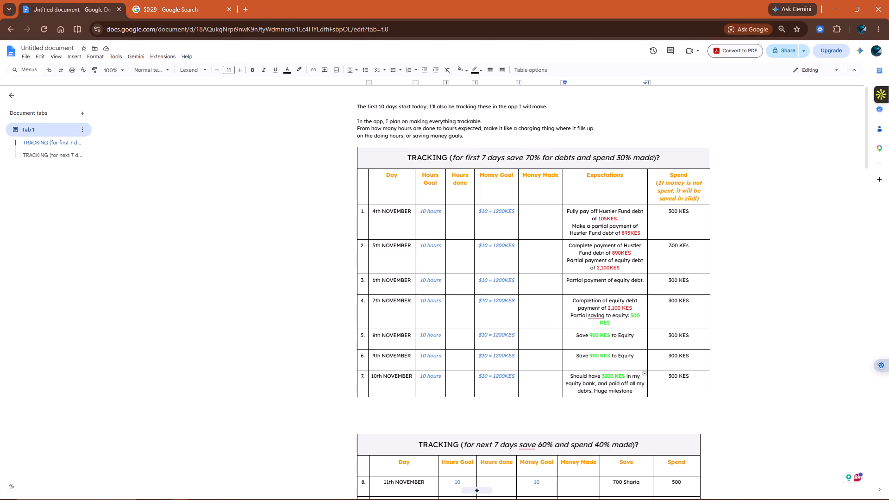
double_click(638, 390)
left_click_drag(599, 385, 619, 391)
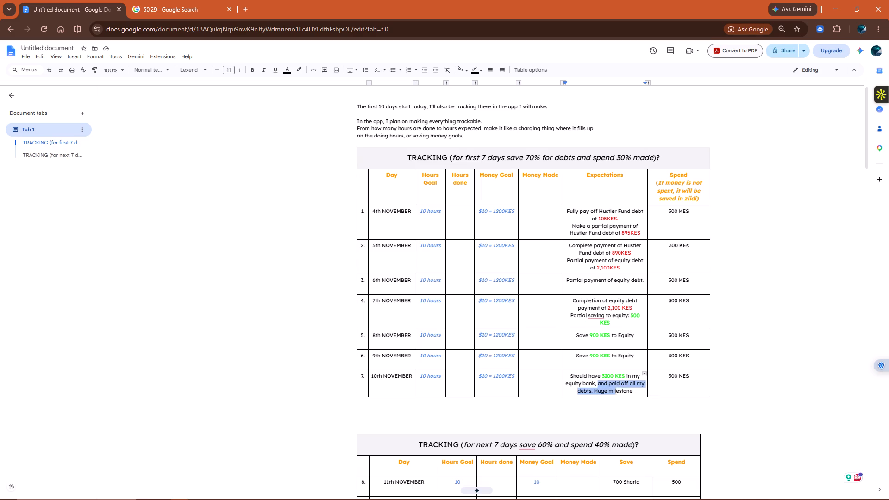
left_click_drag(619, 391, 636, 393)
key("BackSpace")
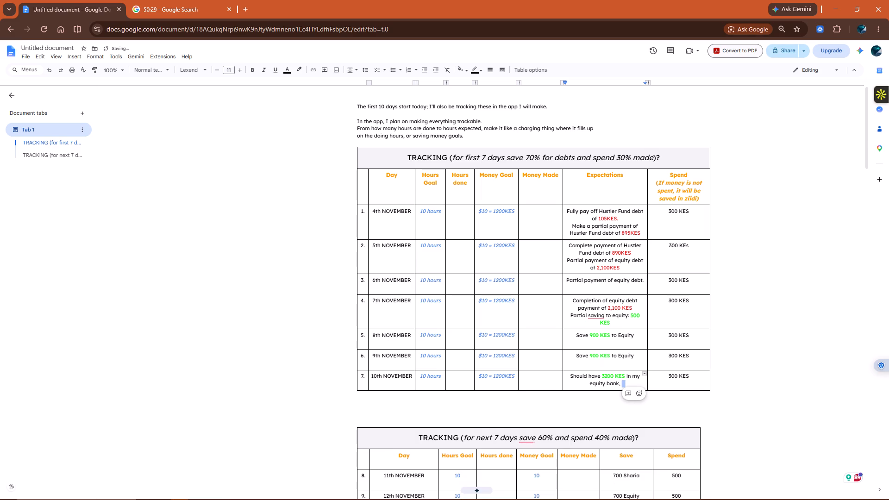
key("BackSpace")
key("BackSpace")
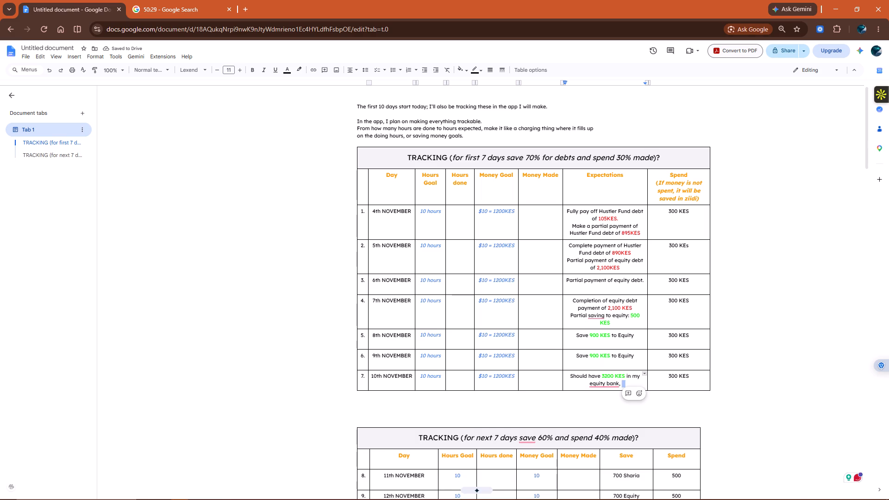
left_click(639, 383)
Accept the suggested capitalisation "Equity Bank" in the 10th November Expectations cell.
left_click(609, 398)
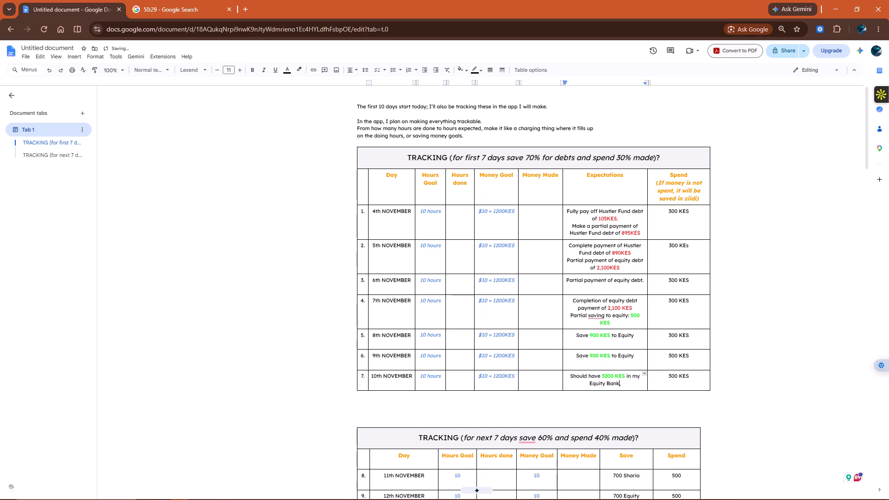
key("Delete")
Reword the 10th November expectation to end with "saved in my Equity Bank account.", dropping the trailing comma.
key("Up")
left_click(628, 375)
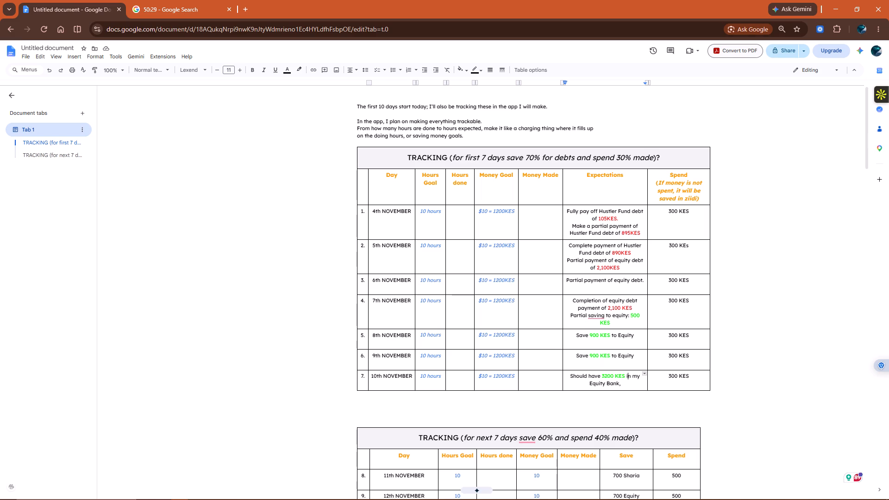
type("saved")
key("space")
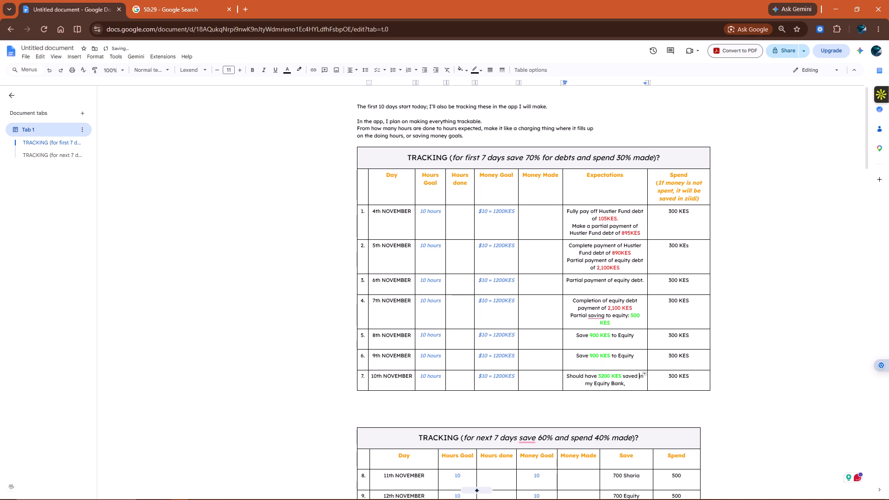
key("Down")
key("BackSpace")
key("BackSpace")
key("period")
key("BackSpace")
key("BackSpace")
type("k account.")
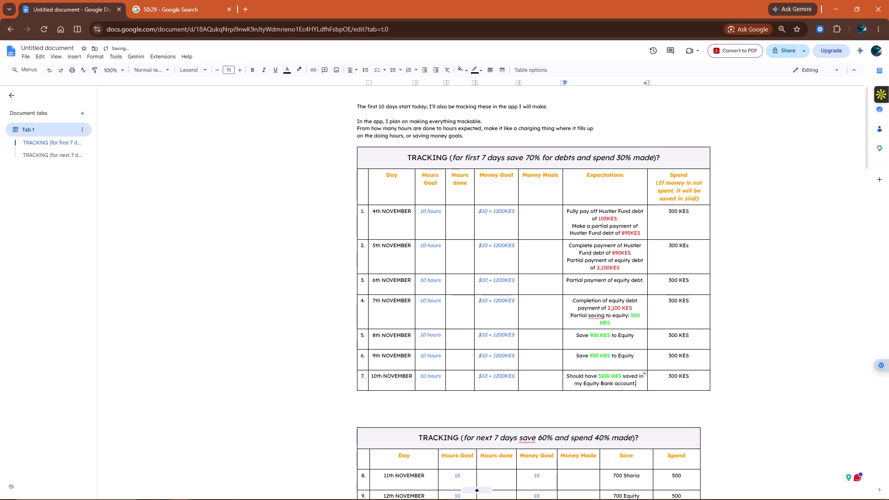
Insert a new row below the 10th November row in the first tracking table.
left_click(664, 400)
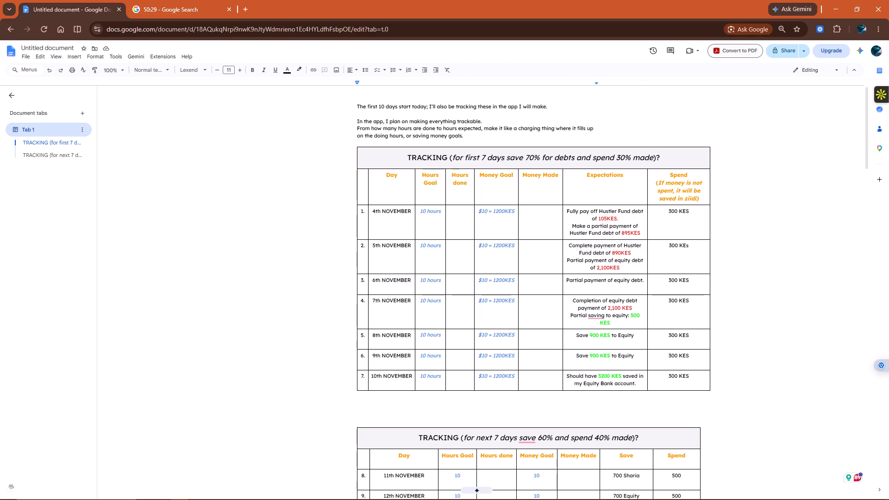
right_click(700, 383)
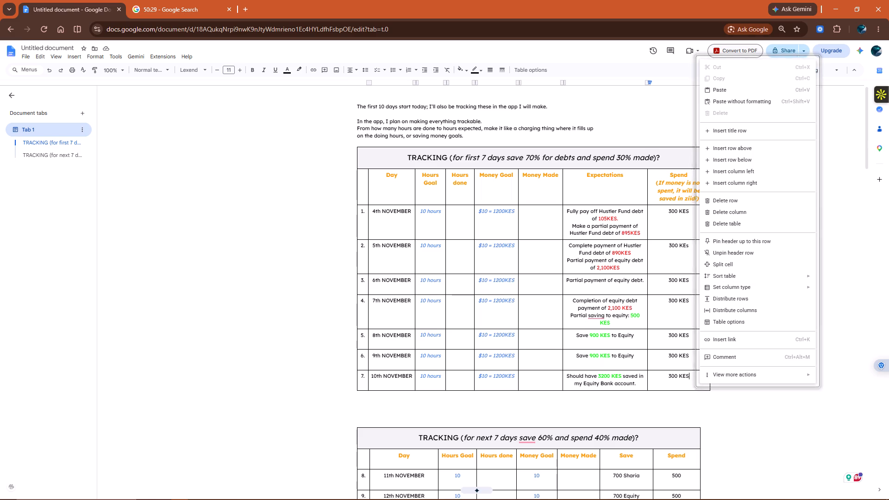
left_click(747, 162)
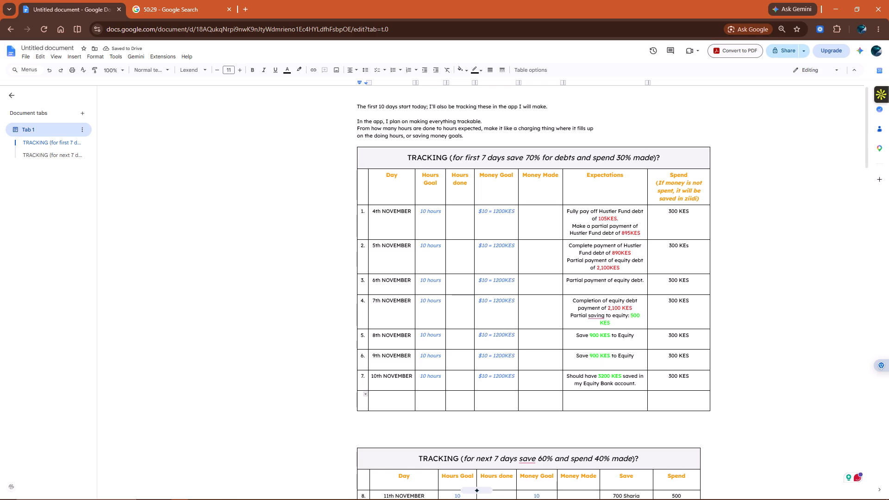
Enter "70 hours" in the Hours Goal cell of the new bottom row.
key("Right")
key("Right")
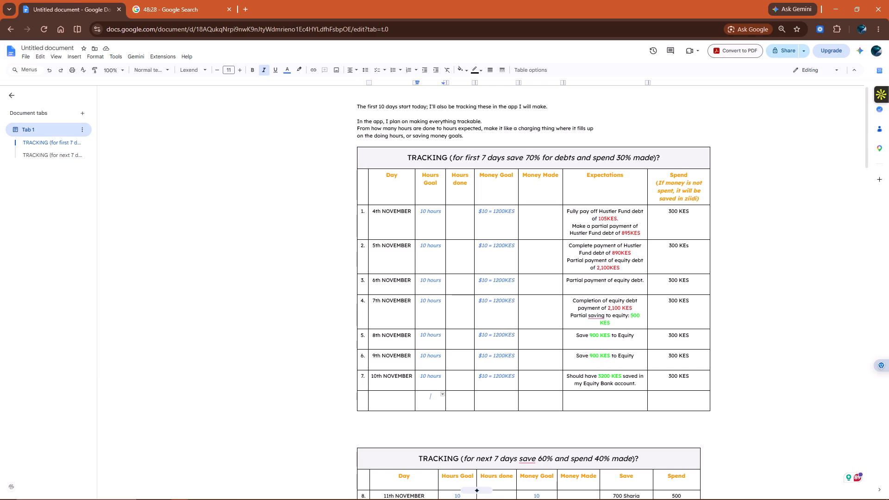
type("70")
key("space")
type("hours")
Label the new bottom row "TOTALS" in its Day cell.
key("Right")
key("Right")
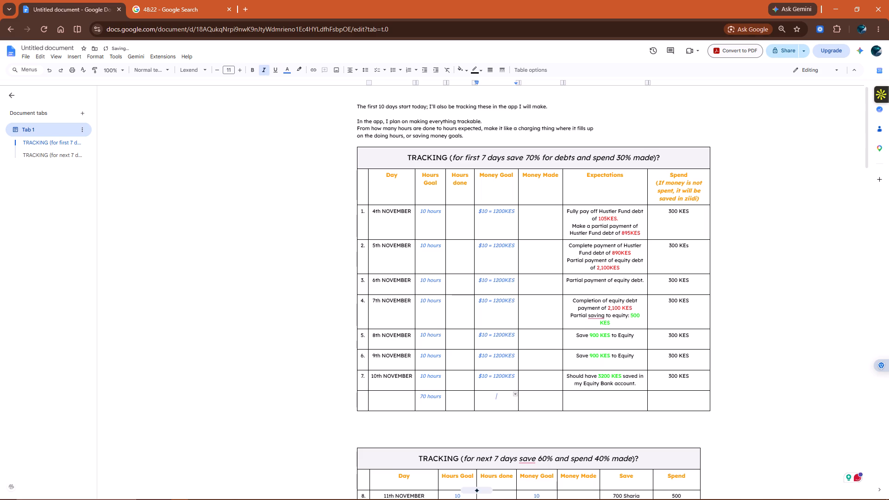
key("Left")
key("Left")
key("Left")
key("Left")
key("Left")
key("Left")
key("Left")
key("Left")
key("Left")
key("ctrl+Left")
key("Left")
key("Left")
key("Right")
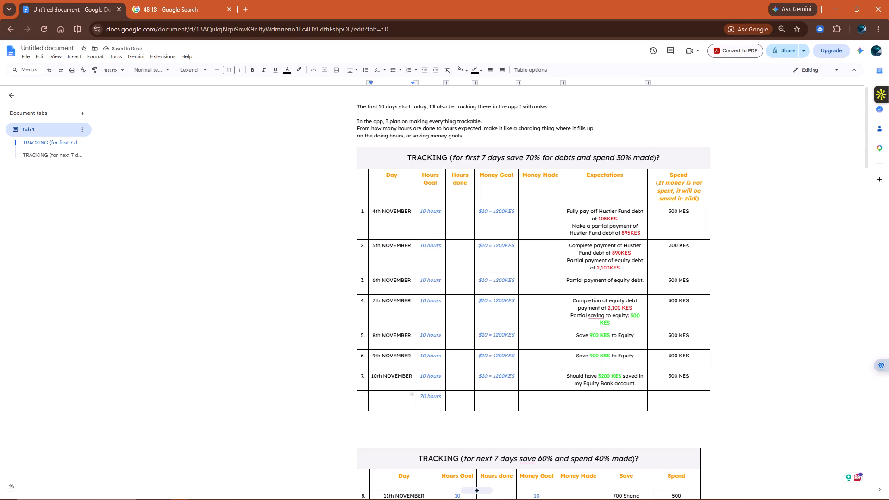
type("TOTALS")
Enter "$70 = 8400KES" in the Money Goal cell of the TOTALS row.
key("Right")
key("Right")
key("Right")
key("Right")
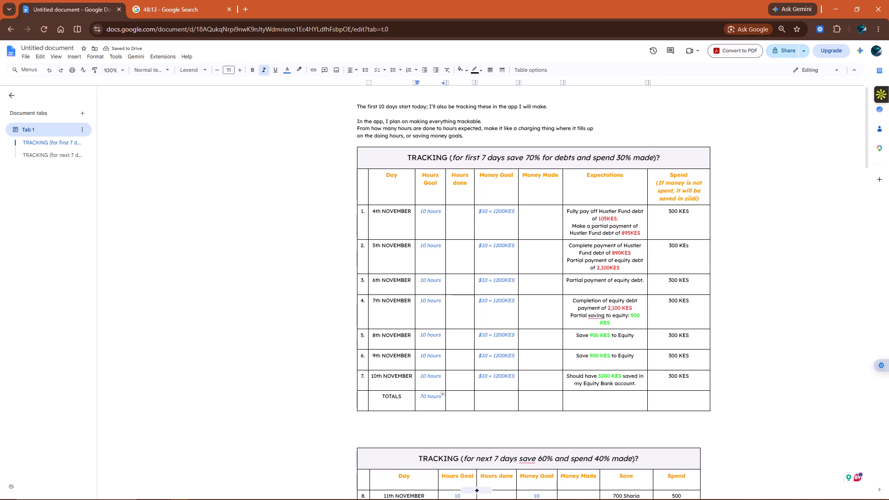
left_click(499, 403)
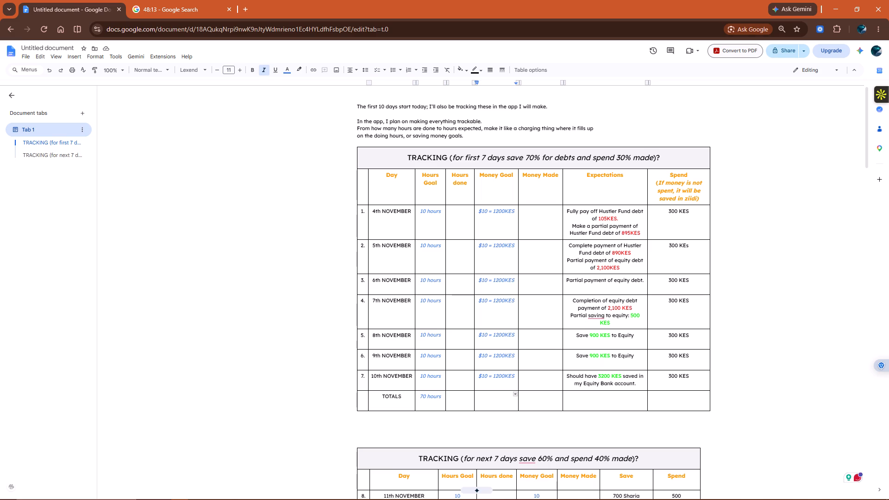
key("shift+dollar")
type("70")
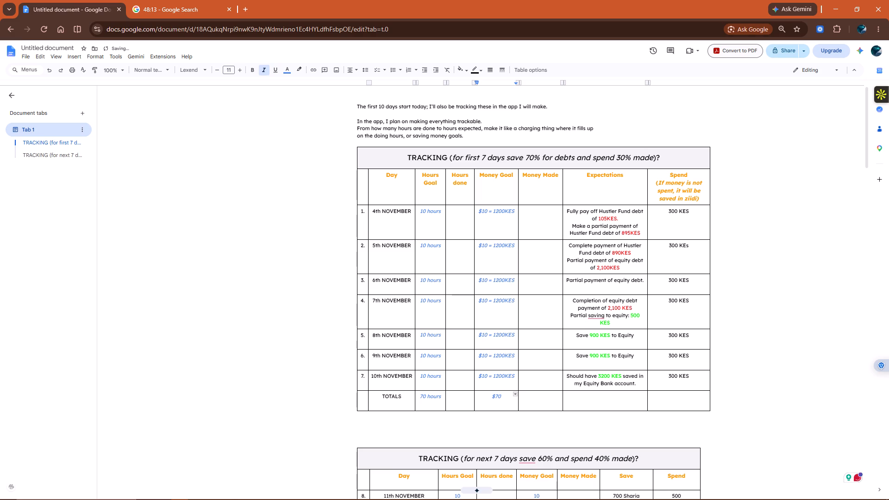
key("space")
type("=")
key("space")
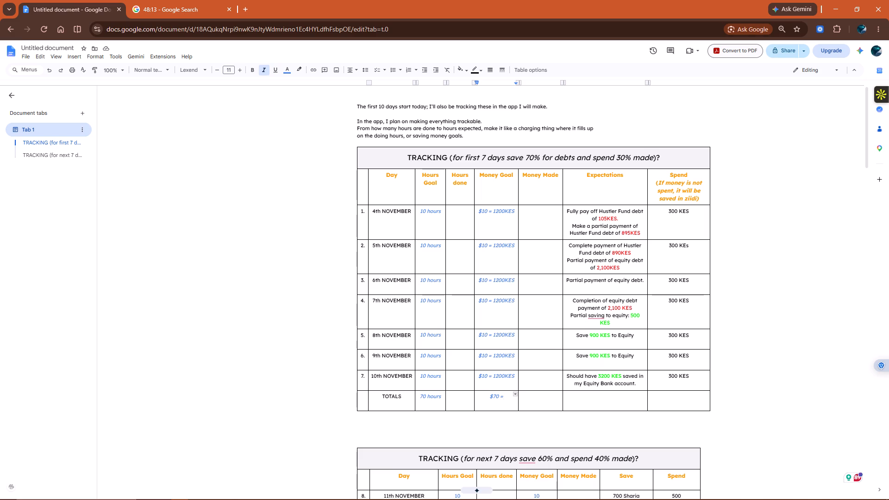
type("8400")
type("kes")
key("BackSpace")
key("BackSpace")
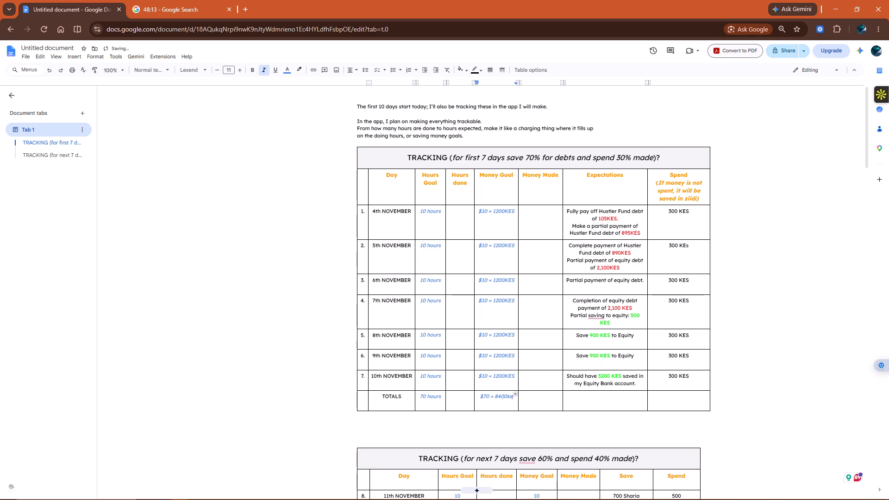
key("BackSpace")
type("es")
key("Left")
key("Left")
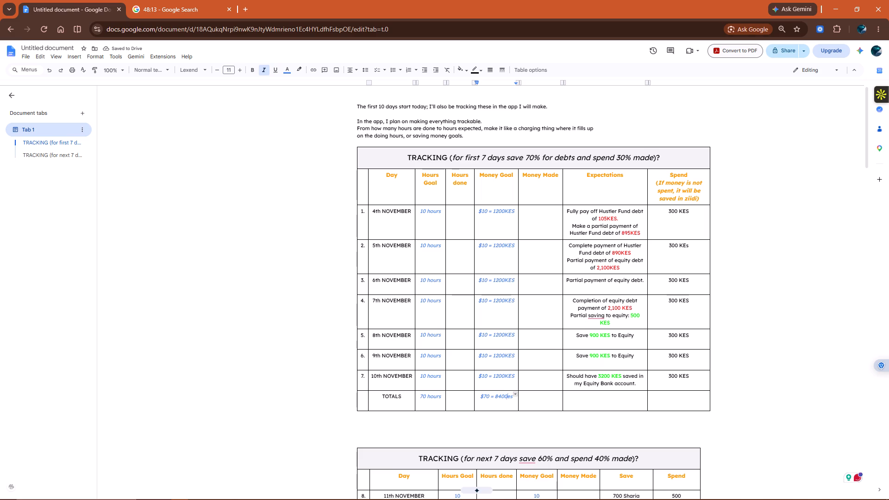
key("Delete")
key("Delete")
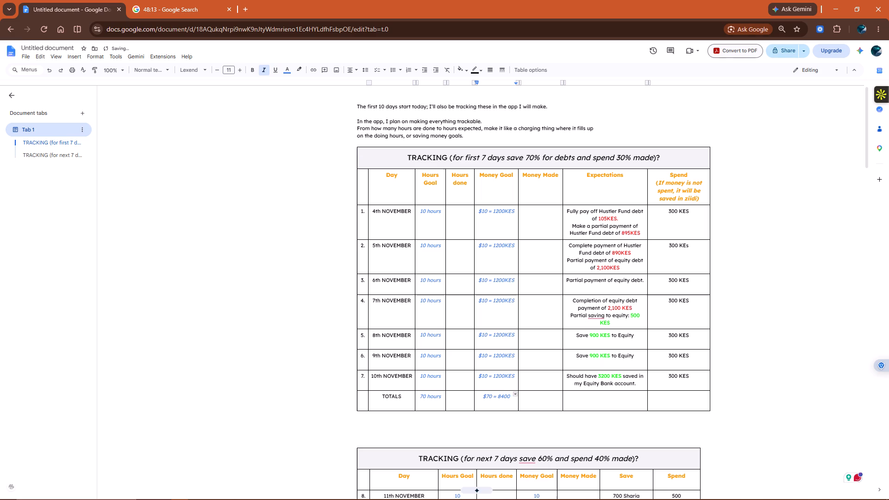
type("KES")
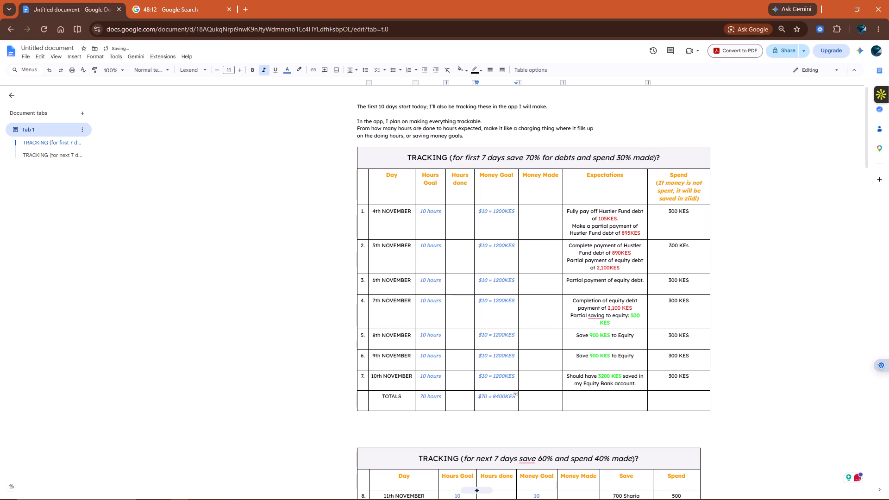
Begin the Expectations cell of the TOTALS row with the text "Paid Equity &".
left_click(582, 402)
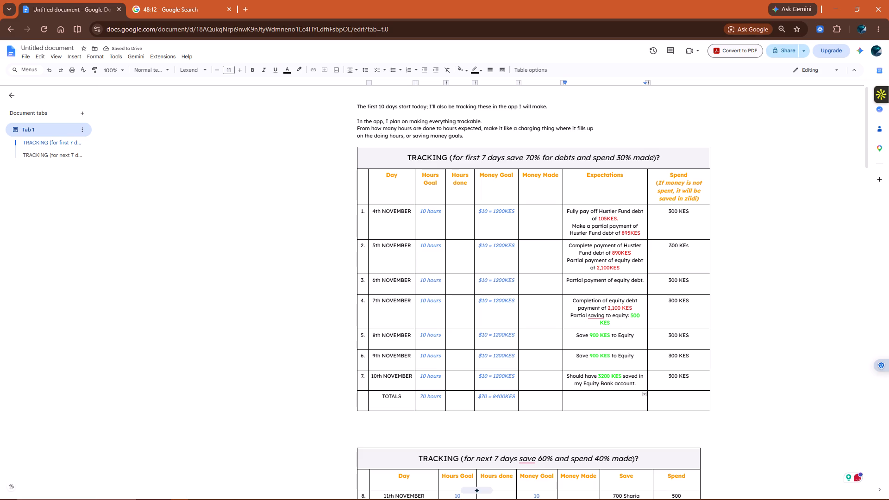
key("shift+p")
type("aid")
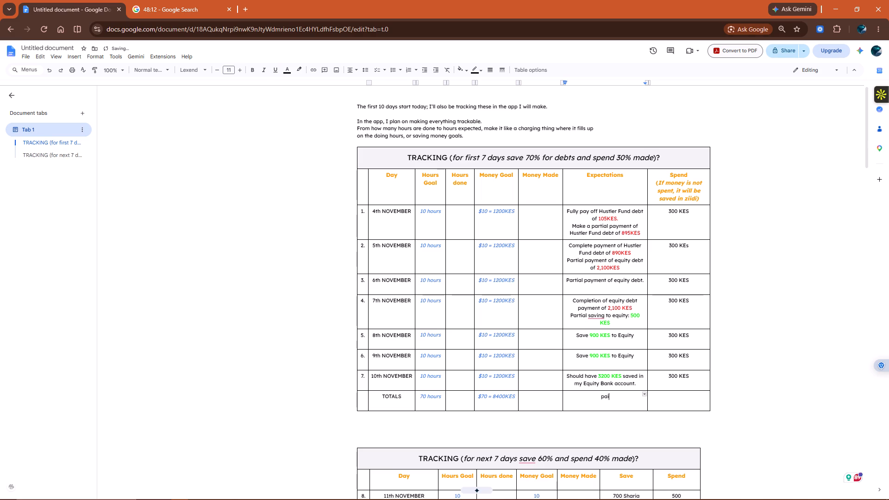
key("space")
type("Equity")
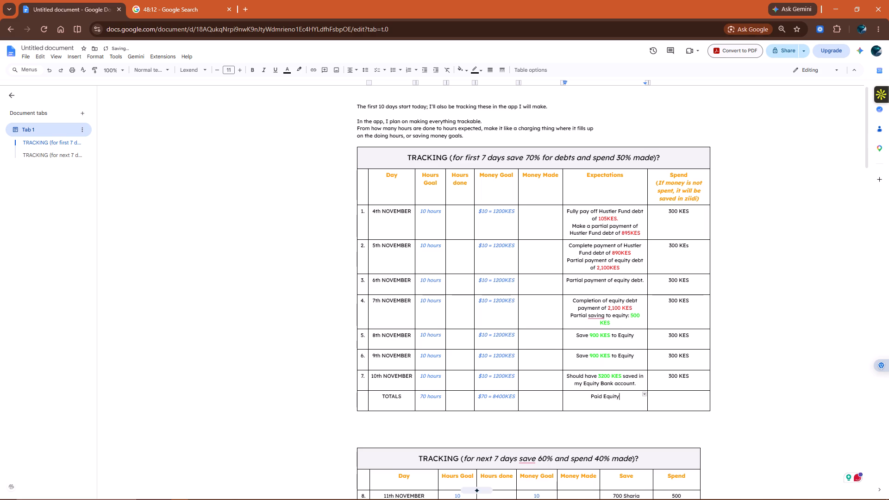
key("comma")
key("BackSpace")
key("BackSpace")
type("y")
key("space")
type("&")
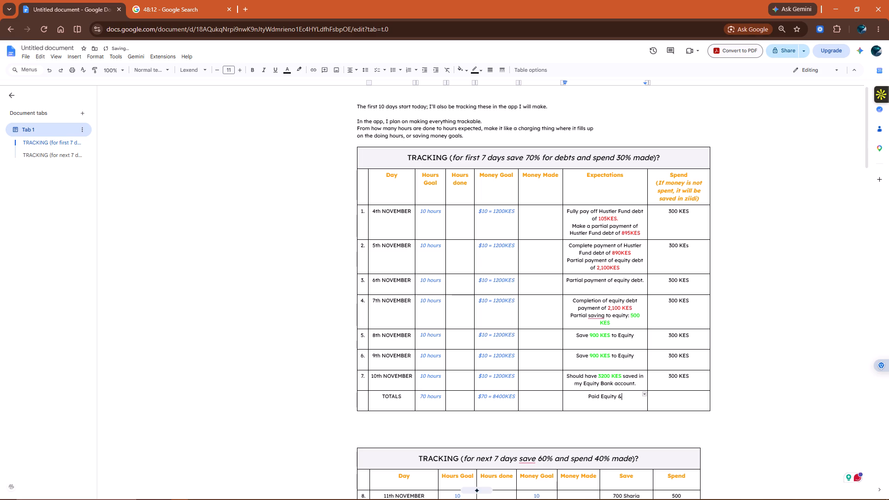
key("space")
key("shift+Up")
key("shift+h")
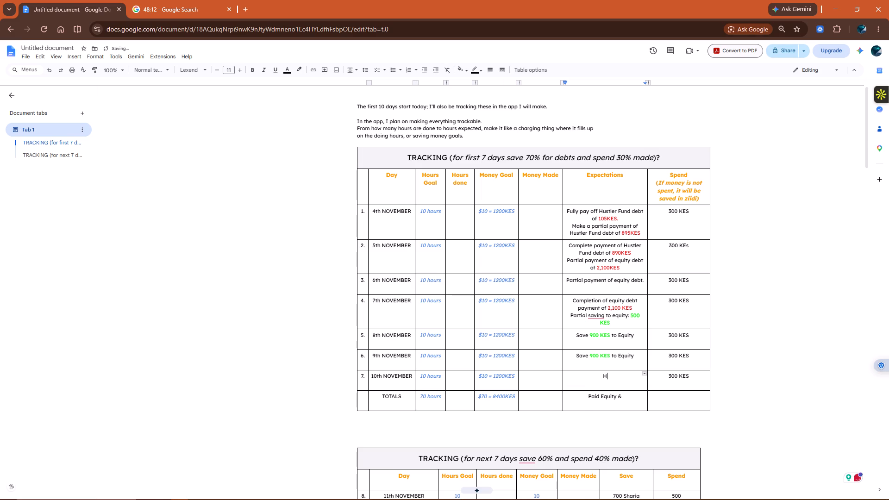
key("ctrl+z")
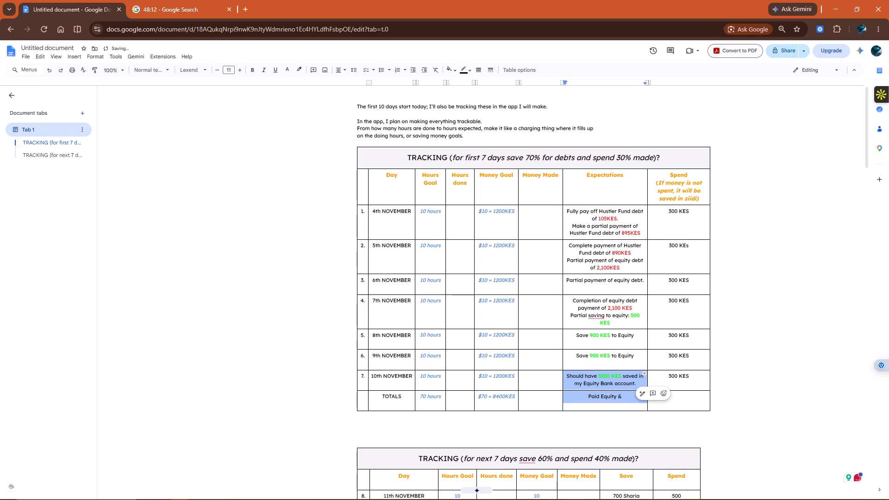
Complete the debt statement in the TOTALS row's Expectations cell with "Hustler Fund debts.".
left_click(623, 404)
type("Hustler Fund")
key("space")
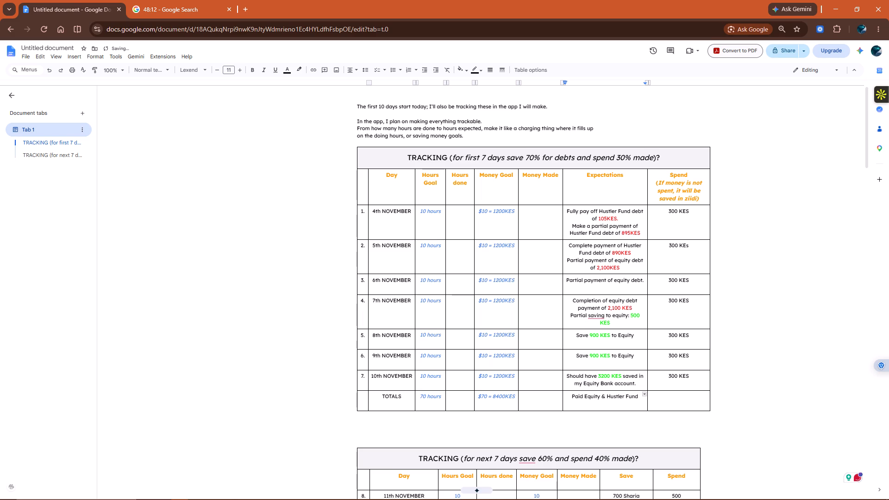
type("debts")
type(",")
key("space")
key("BackSpace")
key("BackSpace")
key("period")
Add a second line reading "Saved up 3,200KES in equity" to the TOTALS row's Expectations cell.
key("Return")
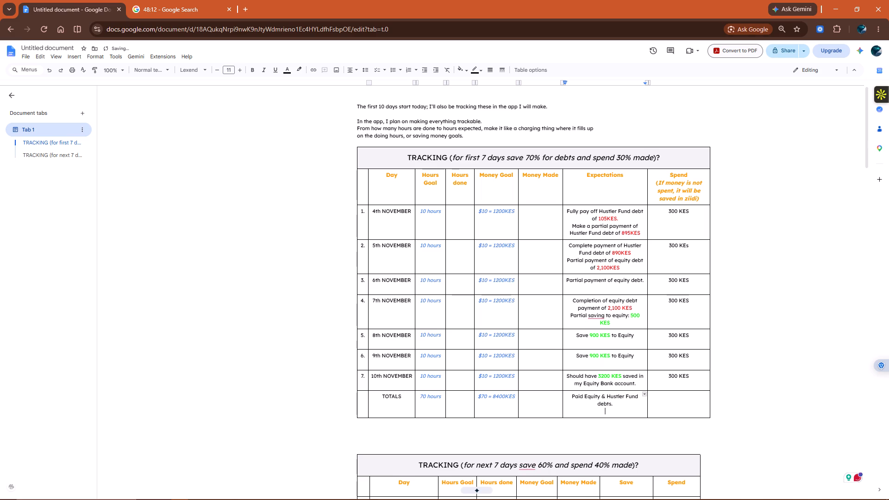
type("Saved up")
key("space")
type("3,")
key("2")
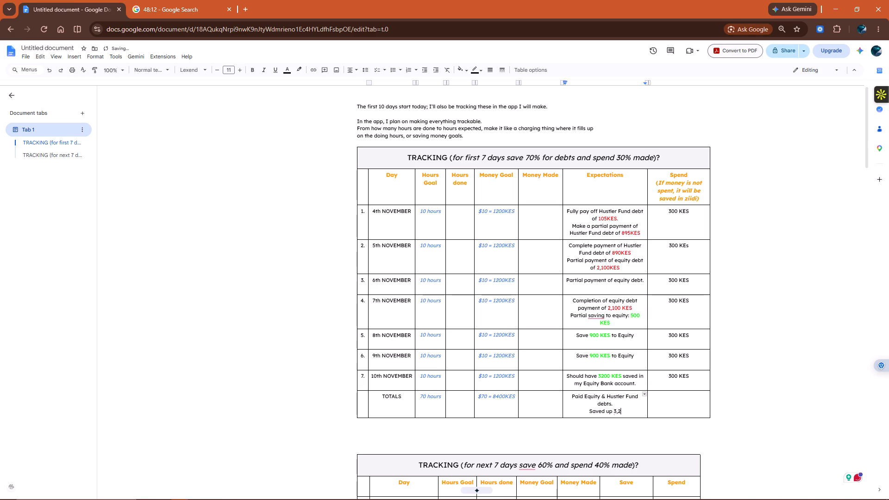
type("00")
type("KES")
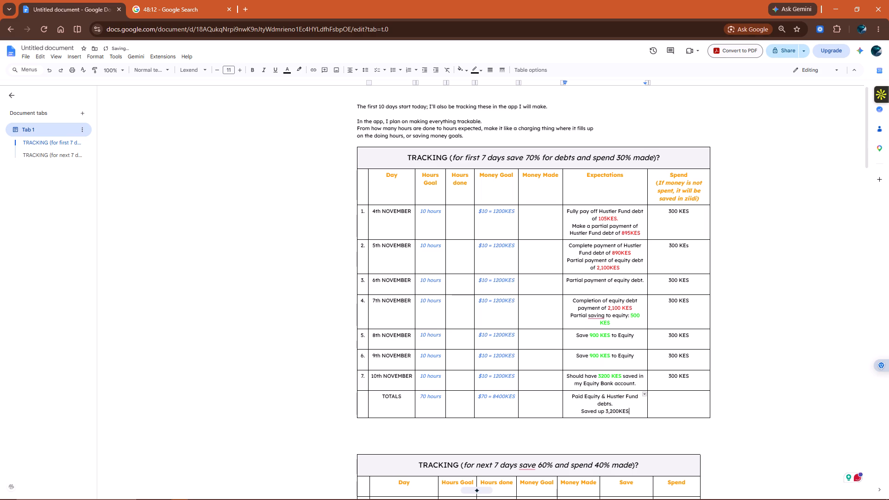
key("space")
type("in equity")
Colour the "3,200KES" amount in the TOTALS row's Expectations cell bright green.
left_click_drag(619, 412, 613, 412)
left_click_drag(613, 412, 594, 412)
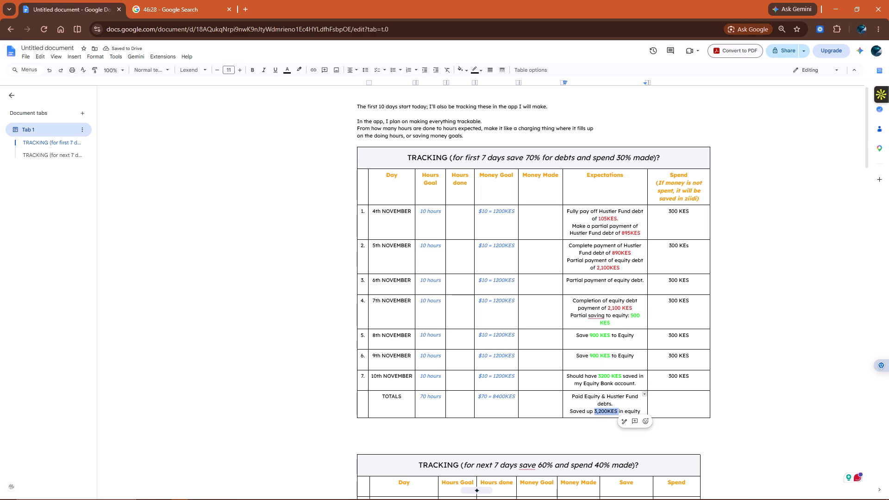
left_click(289, 71)
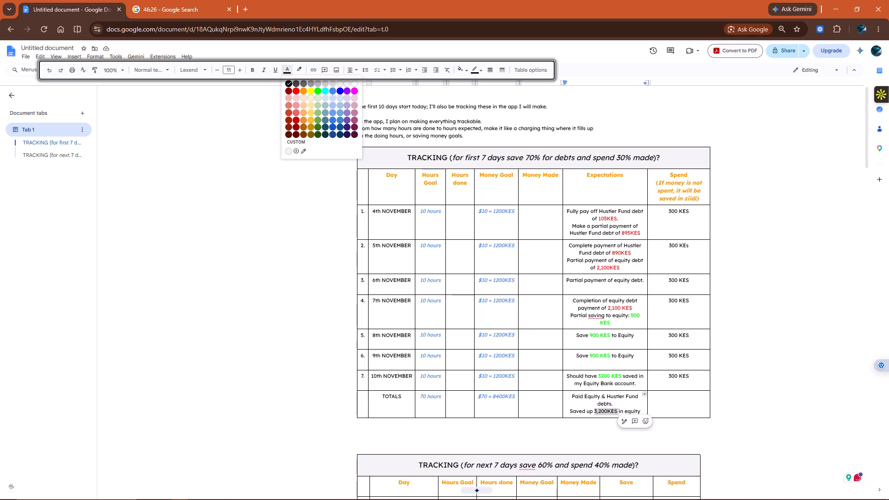
left_click(317, 91)
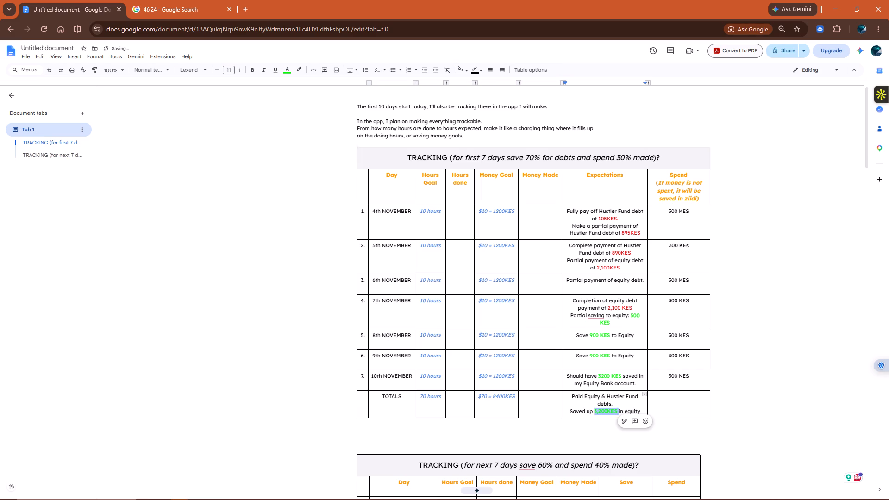
Colour the "Paid Equity & Hustler Fund debts." text in the TOTALS row's Expectations cell yellow.
left_click(617, 403)
left_click_drag(617, 403, 580, 398)
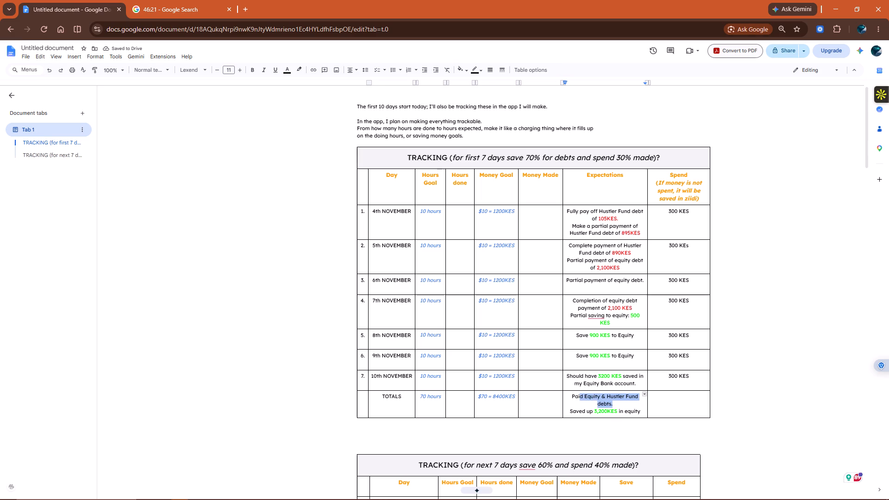
left_click_drag(580, 398, 571, 398)
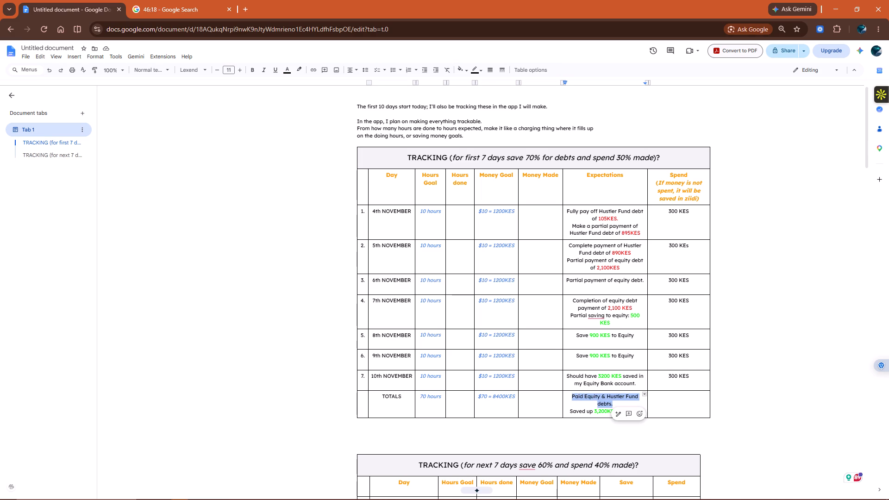
left_click(288, 75)
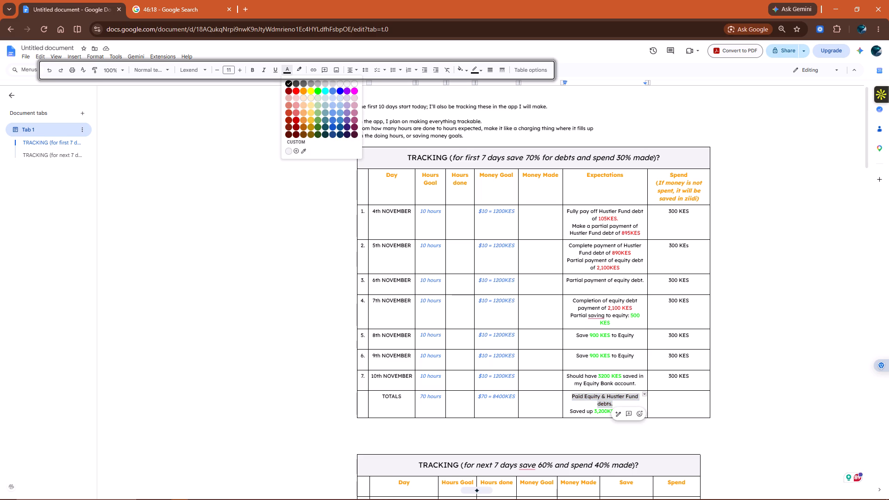
left_click(310, 91)
left_click(607, 249)
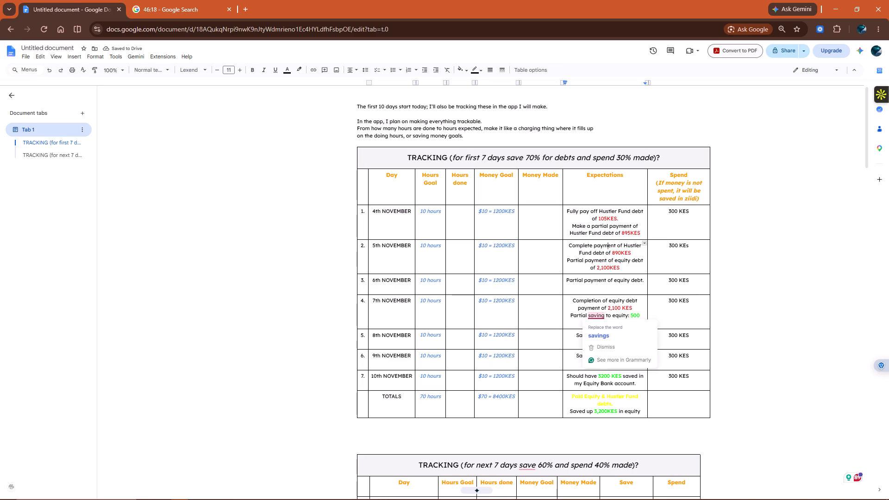
Correct "saving" to "savings" in the 7th November Expectations cell.
left_click(606, 329)
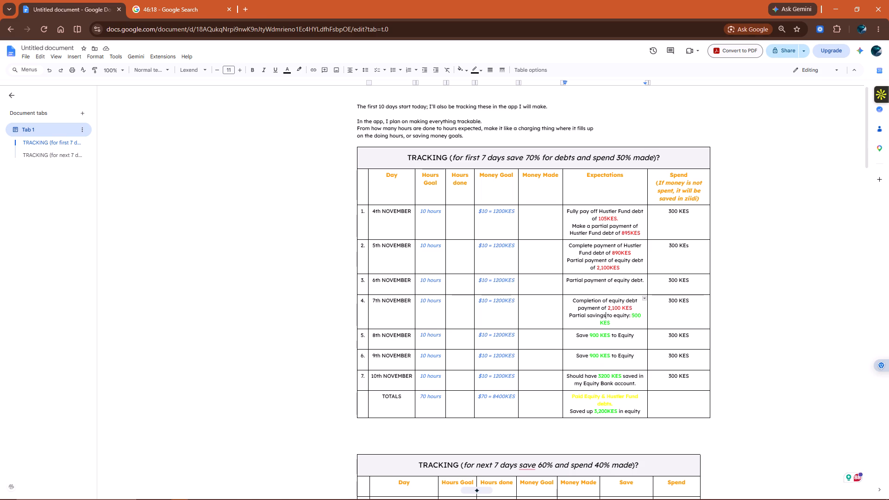
Hide the document tabs and outlines sidebar.
left_click(16, 95)
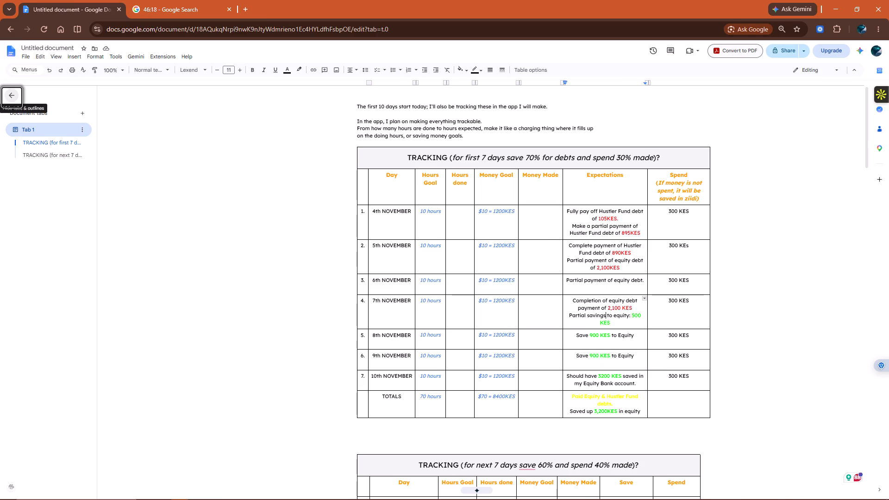
Write "For the next 7 days, my goals are simple" on the blank line above the second tracking table.
scroll(170, 157, "up", 1)
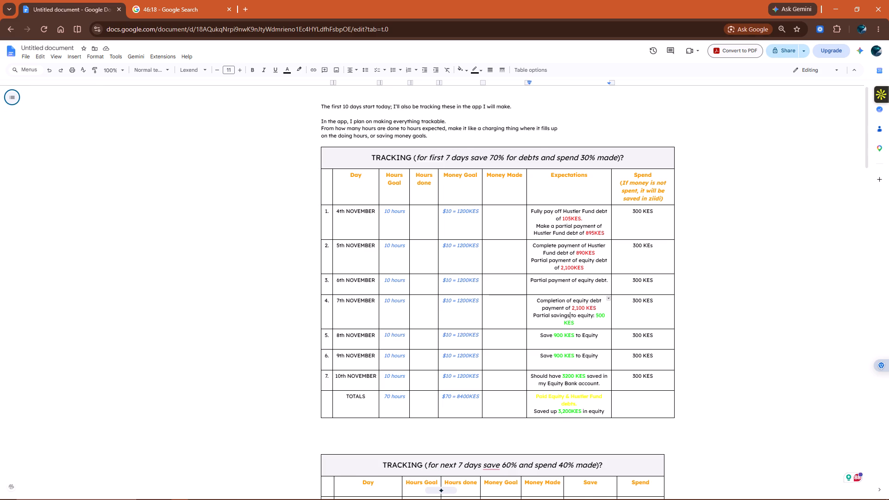
scroll(286, 267, "down", 1)
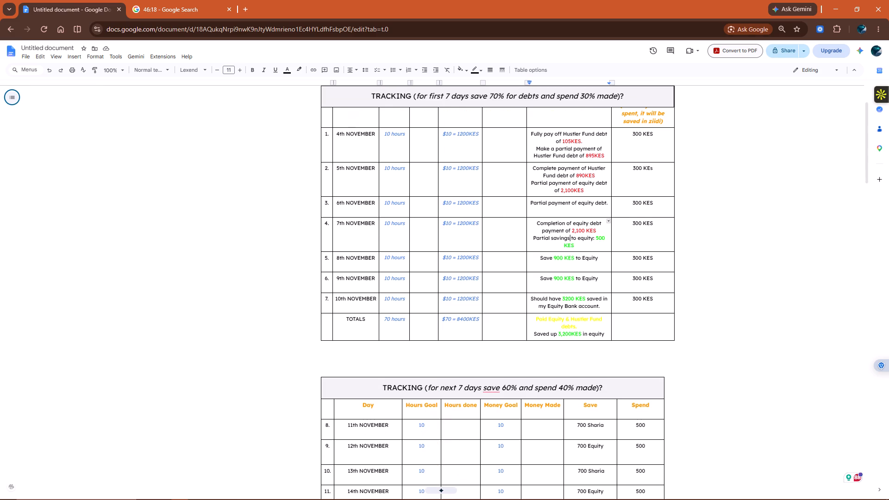
left_click(369, 348)
key("Down")
key("Down")
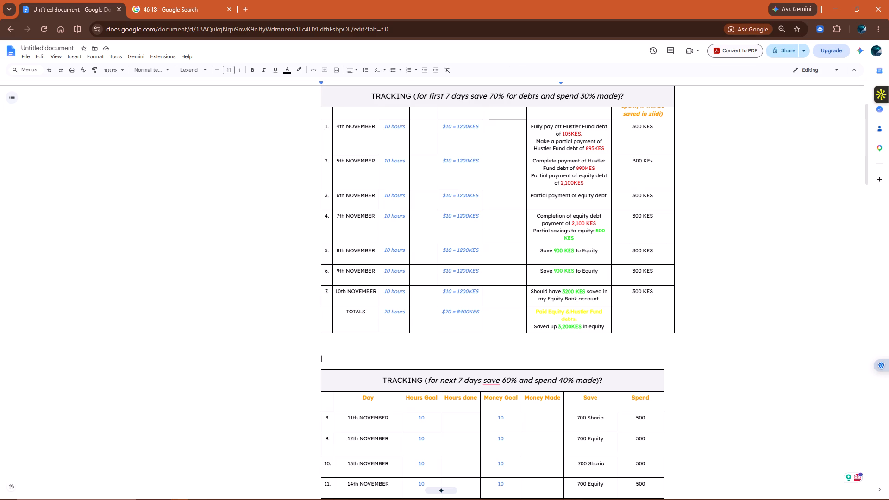
type("For")
key("space")
type("the next")
key("space")
type("7 days")
key("space")
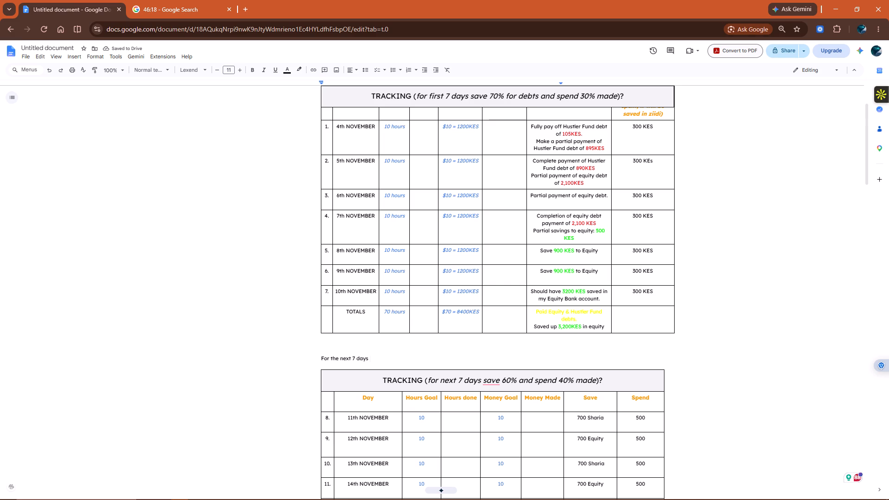
type("My goals are simple")
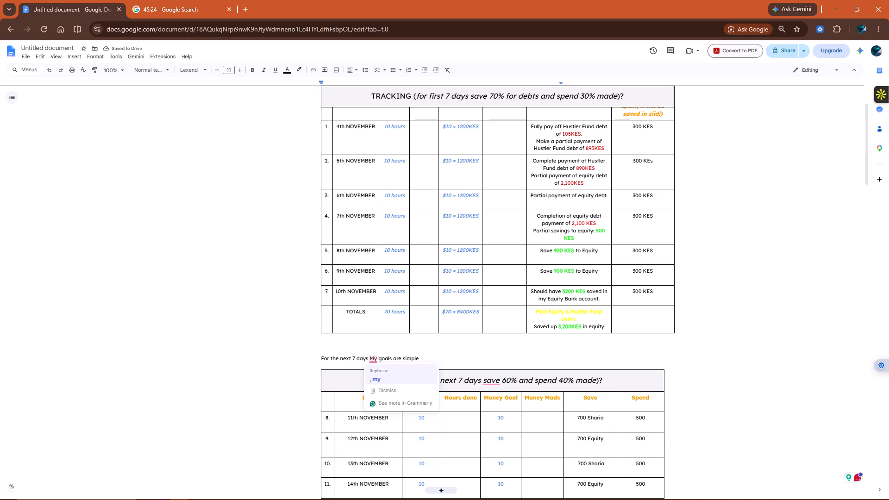
left_click(382, 376)
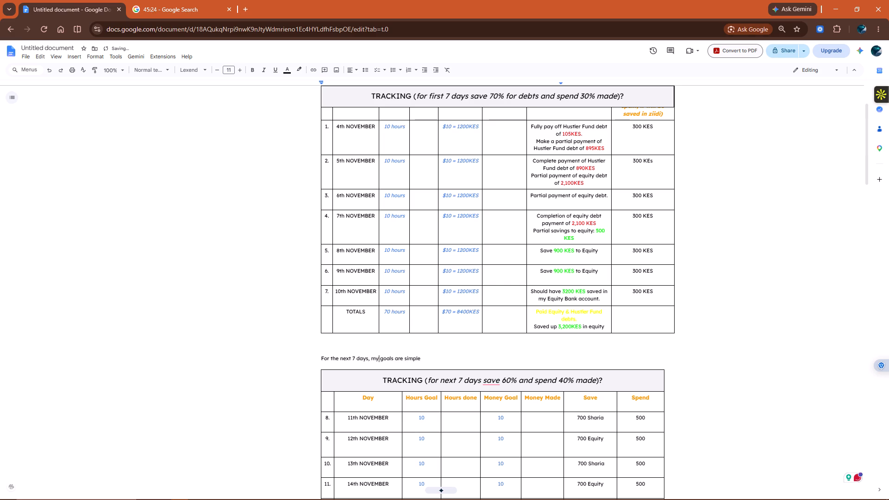
End the intro sentence above the second table with a period and add "Save 60% and spend 40% made.".
left_click(438, 360)
type(". Save 60%")
key("space")
type("and")
key("space")
type("spend 40% madi")
key("BackSpace")
key("e")
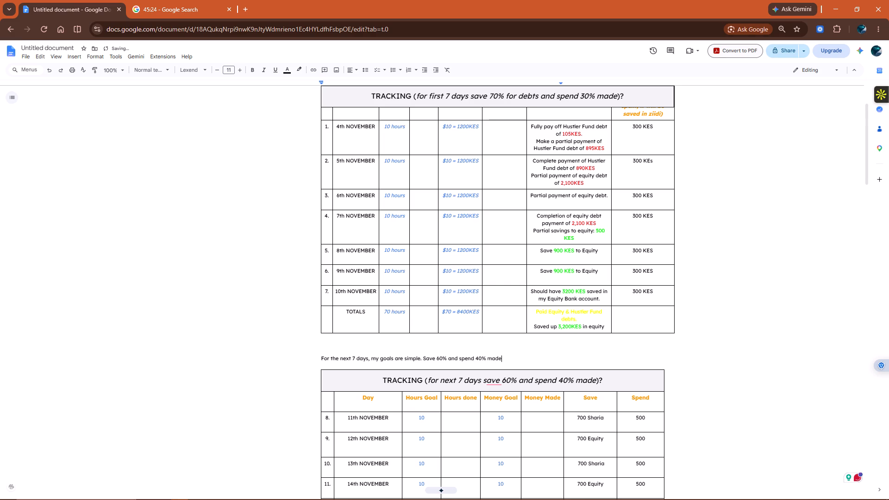
type(".")
key("space")
Add the sentence "If money is not spent at day's end, it is saved in ziidi." to the note above the second table.
type("If money i")
type("s not spent at days end it is saved")
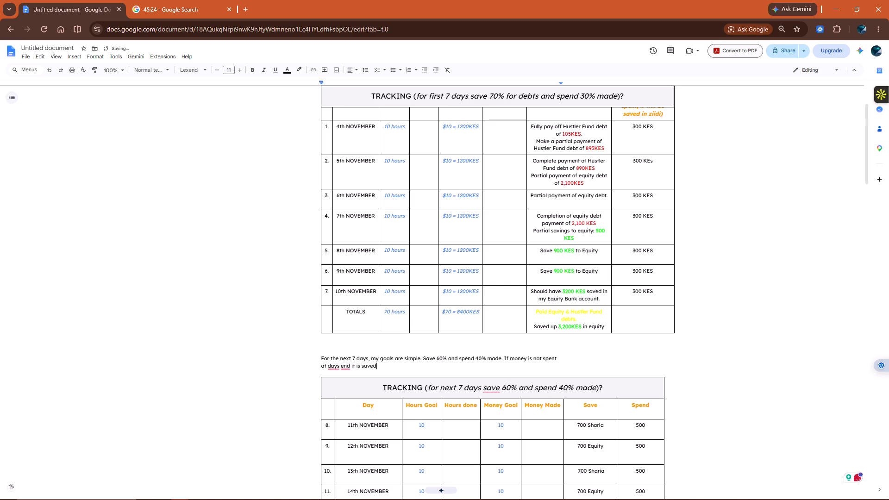
key("space")
type("in ziidi")
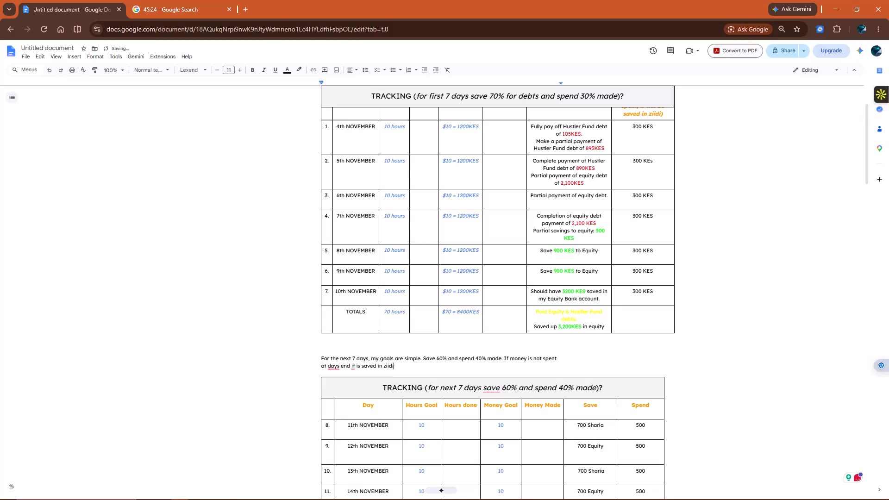
key("period")
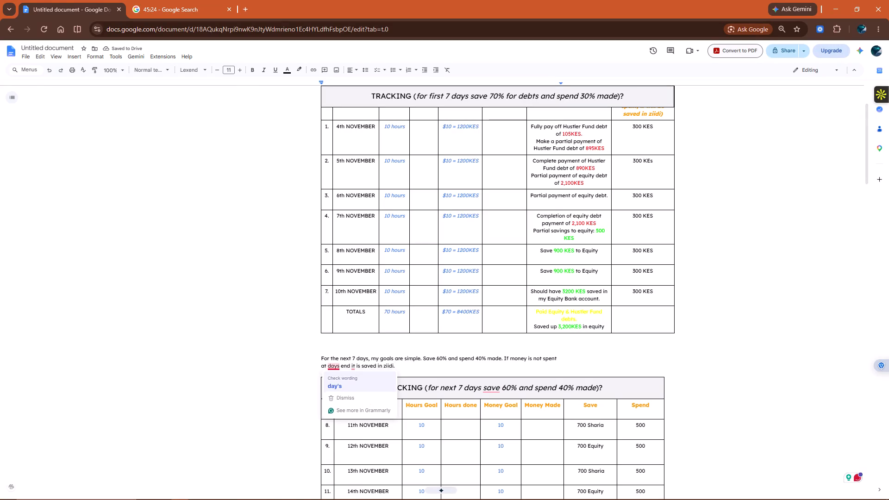
left_click(345, 379)
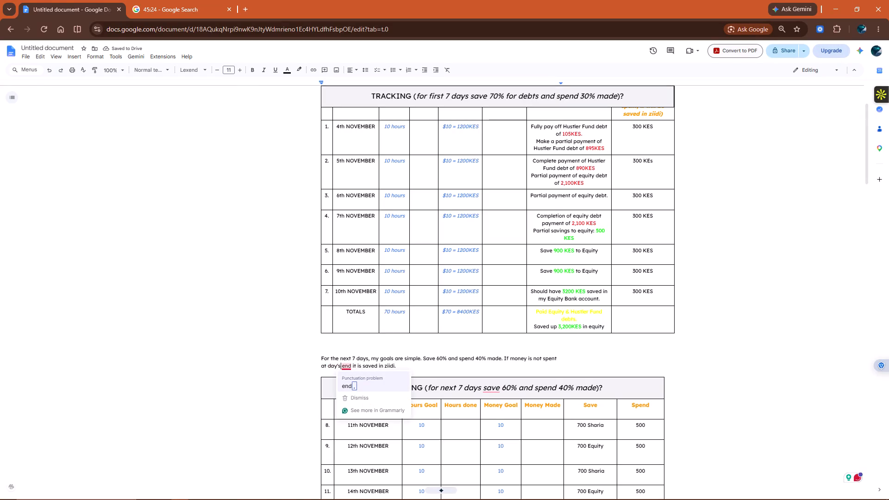
left_click(359, 380)
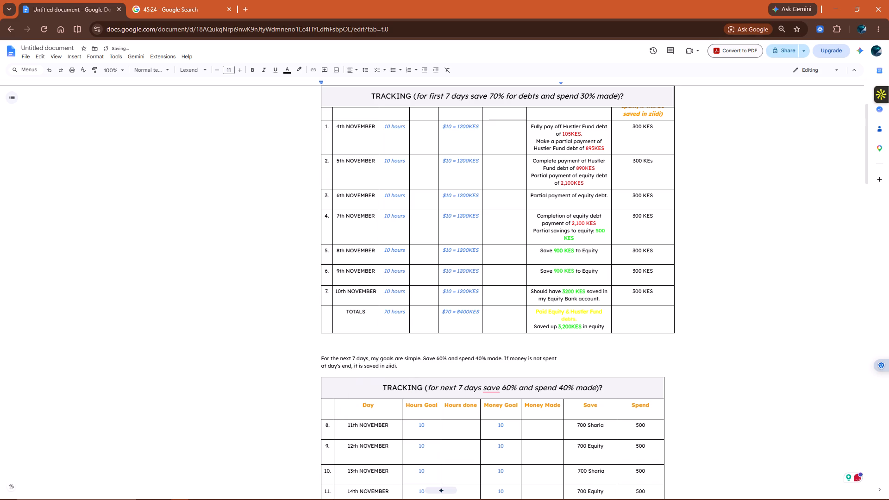
Replace "ziidi" with "Ziidi Sharia" in the first table's Spend header.
scroll(587, 273, "up", 1)
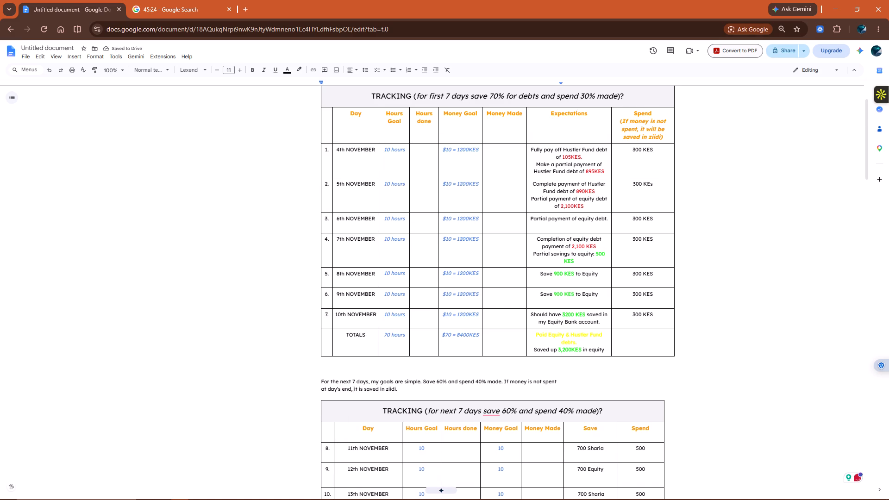
scroll(587, 273, "down", 1)
scroll(587, 273, "up", 1)
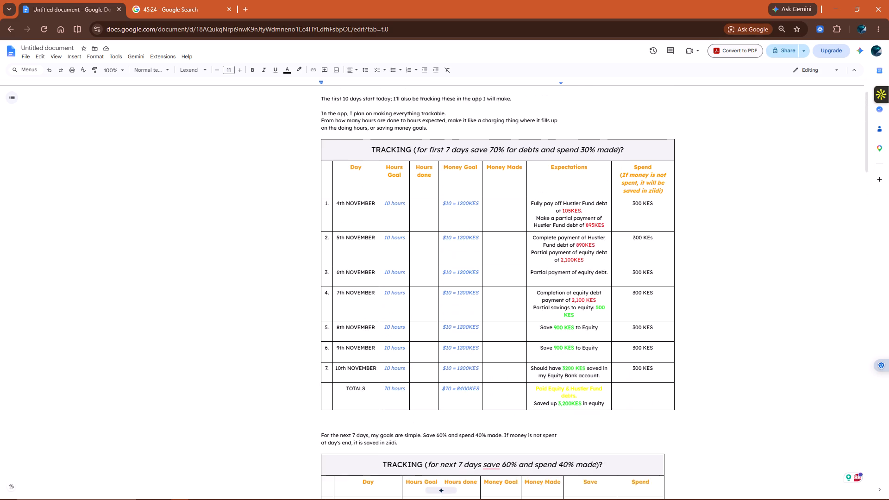
scroll(587, 273, "up", 1)
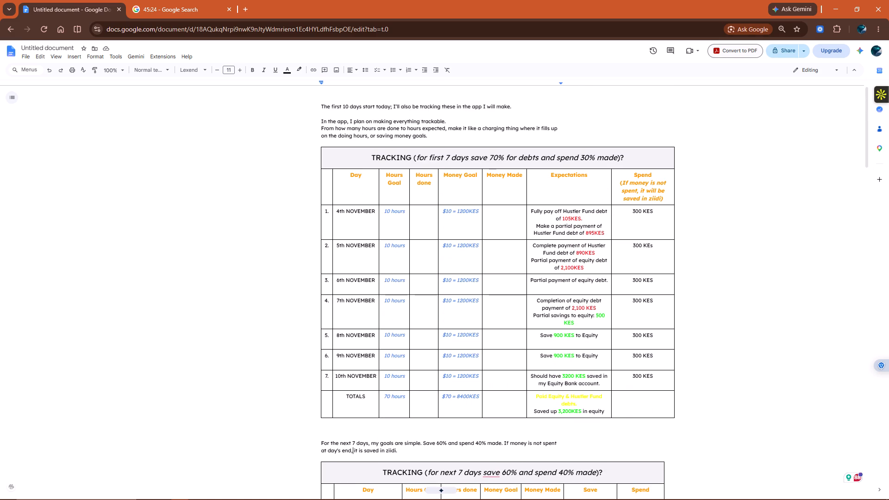
left_click(654, 200)
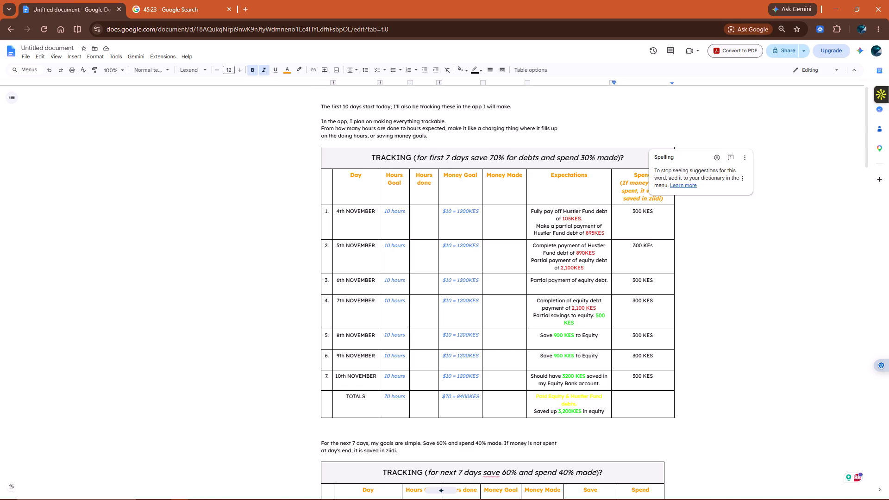
double_click(654, 200)
type("Sharia")
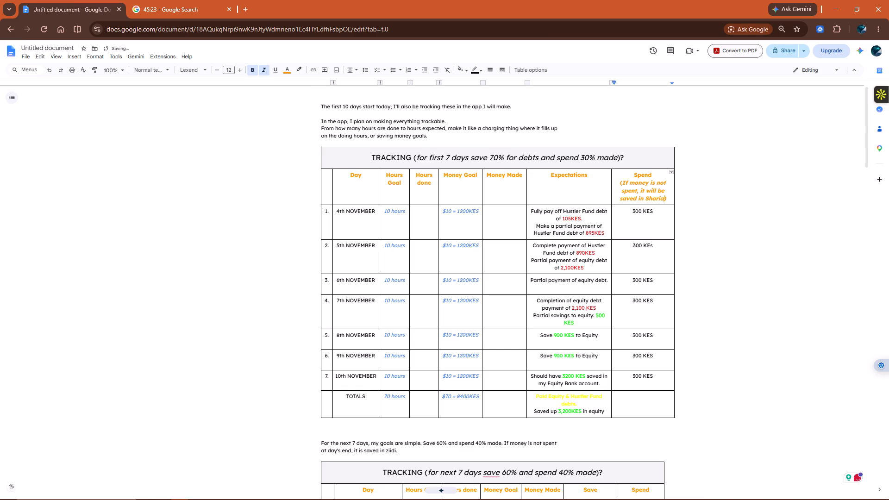
key("ctrl+Left")
type("iidi")
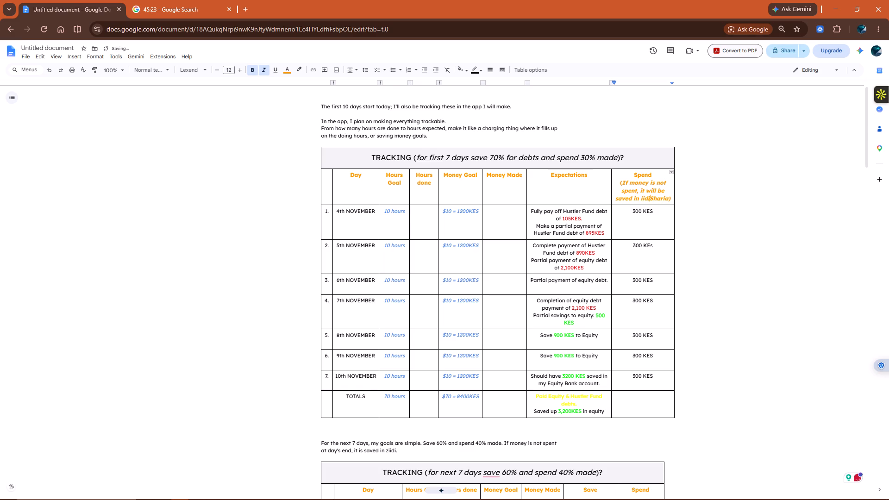
key("space")
key("ctrl+Left")
key("shift+z")
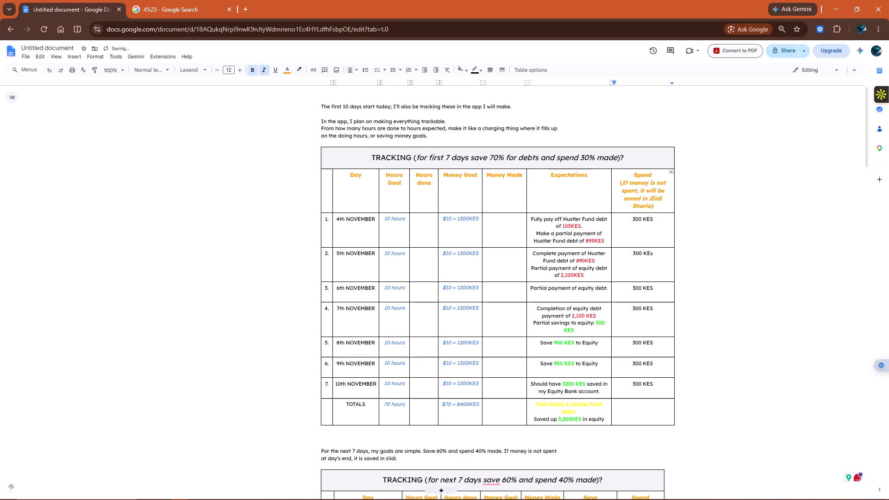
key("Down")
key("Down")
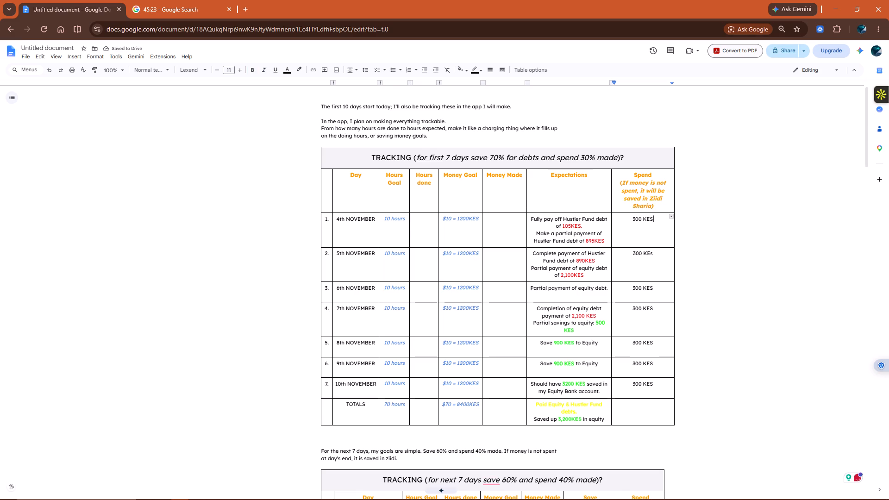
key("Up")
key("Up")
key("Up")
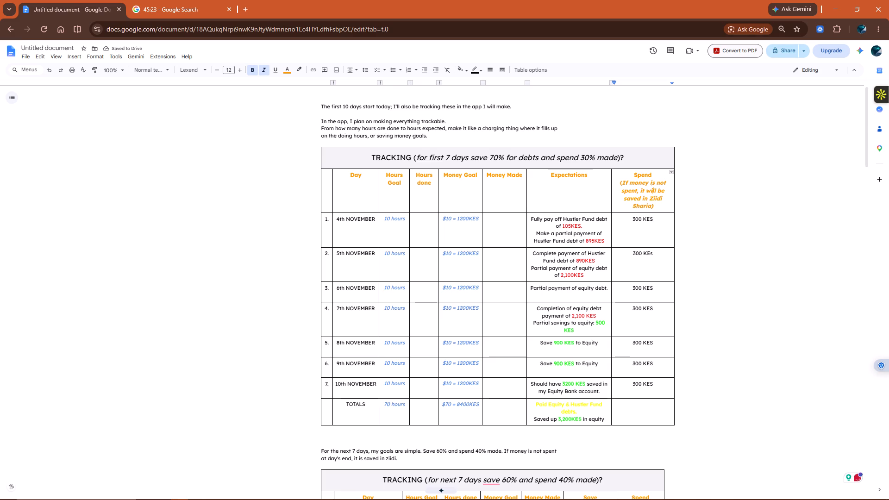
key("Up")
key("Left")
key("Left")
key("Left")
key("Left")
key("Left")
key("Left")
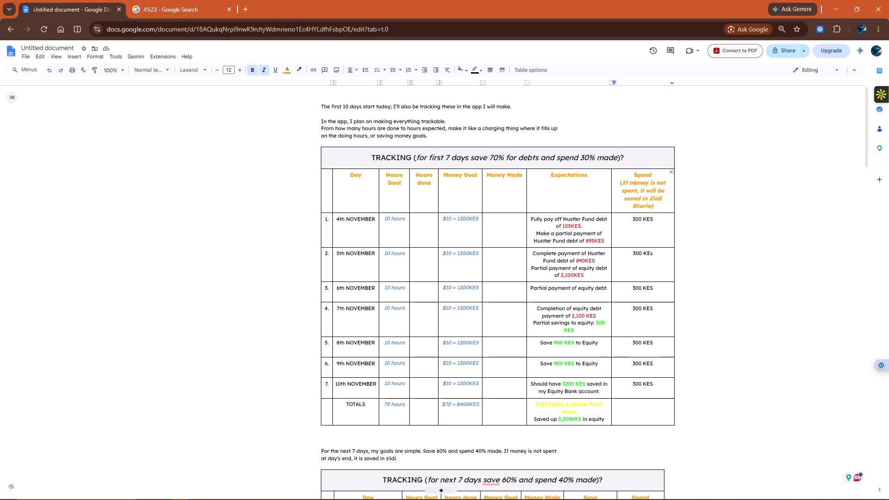
Reword the start of the note in the first table's Spend header from "If money is not spent" to "Money not spent".
key("Left")
key("ctrl+BackSpace")
key("Delete")
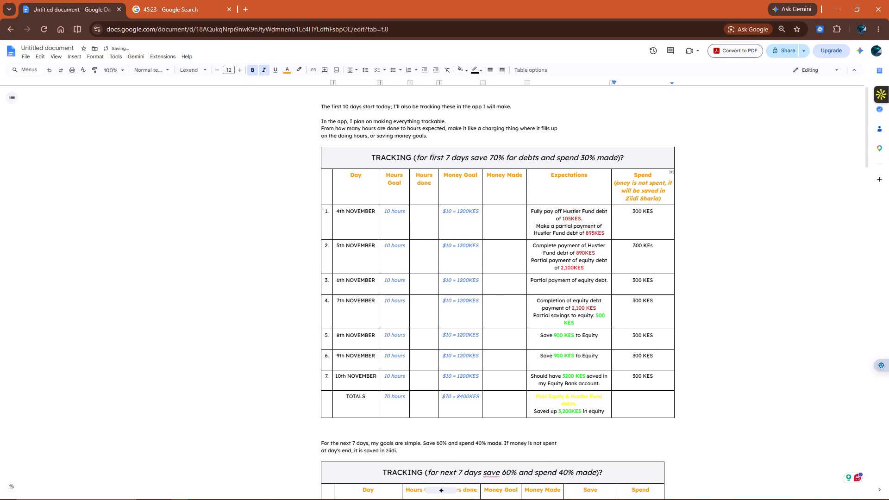
key("shift+m")
key("ctrl+Right")
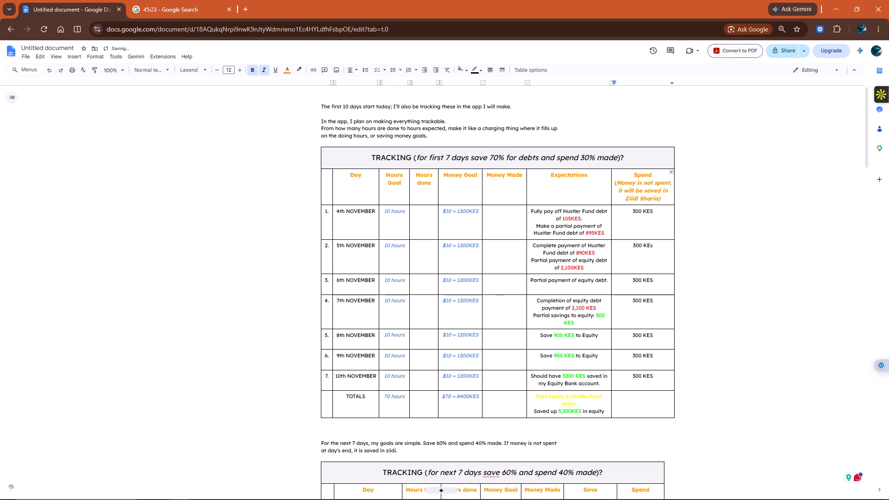
key("ctrl+Delete")
key("ctrl+BackSpace")
key("ctrl+z")
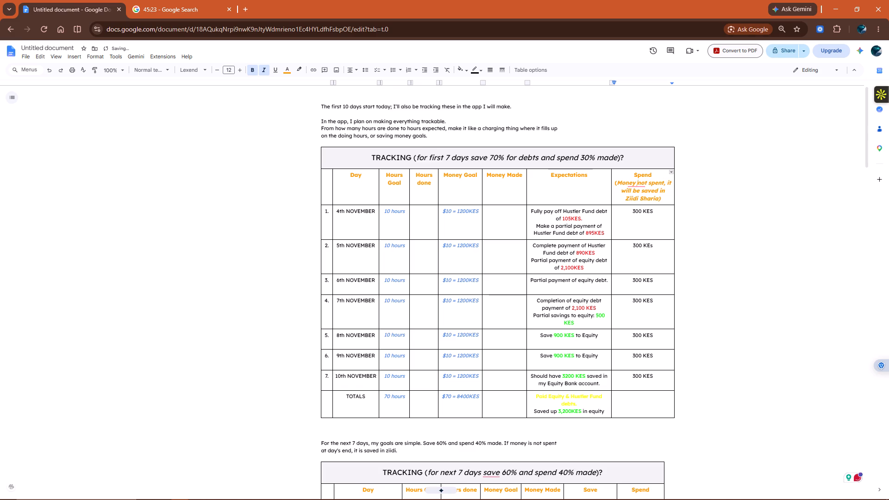
Remove the comma and the word "it" before "will be saved in Ziidi Sharia" in the Spend header note.
key("ctrl+Right")
key("Right")
key("ctrl+Right")
key("ctrl+Right")
key("Left")
key("BackSpace")
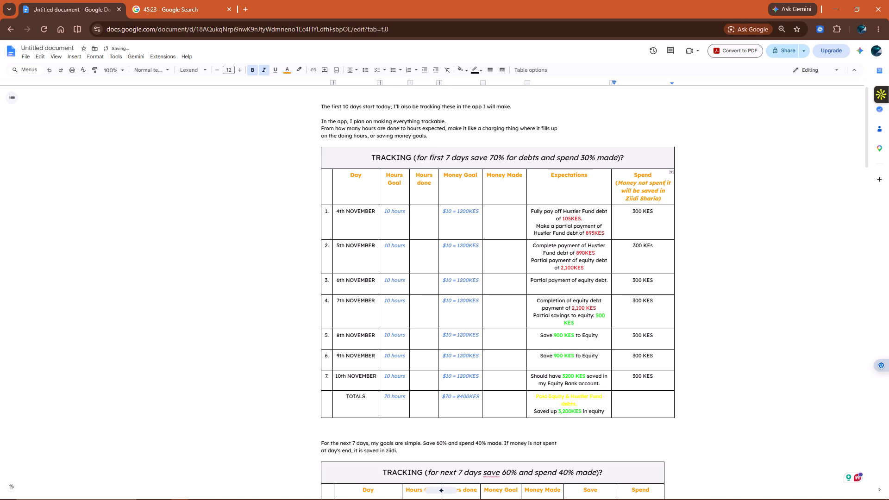
key("Right")
key("Right")
key("ctrl+Delete")
key("BackSpace")
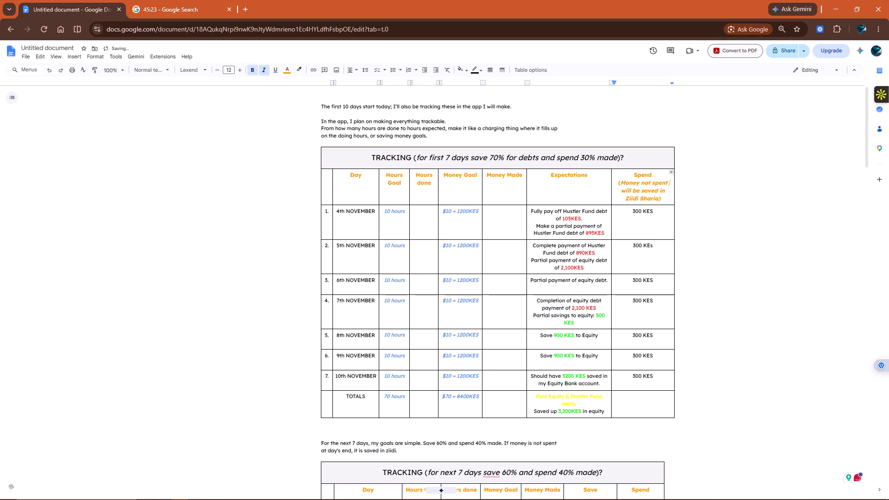
key("BackSpace")
key("Right")
key("Right")
key("Right")
key("Right")
key("Right")
Enter "2,100KES" in the Spend cell of the first table's TOTALS row.
left_click(642, 404)
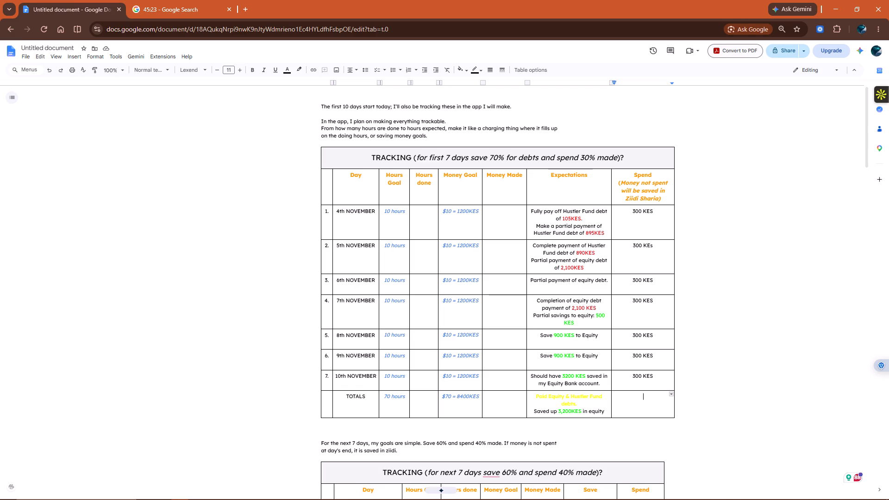
type("2,100")
type("KES")
Correct the currency capitalisation in the 5th November Spend cell so it reads "300 KES".
left_click(665, 250)
key("BackSpace")
key("shift+s")
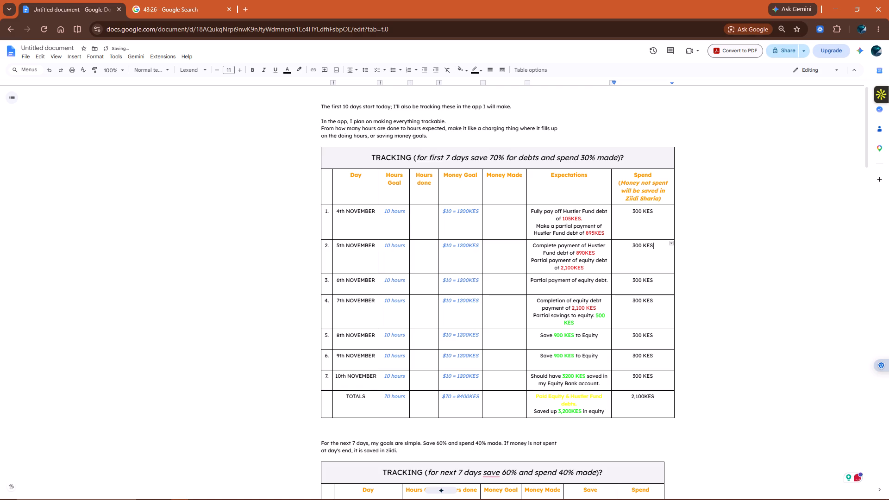
Add "sharia" after "ziidi" in the note above the second tracking table.
scroll(714, 342, "down", 1)
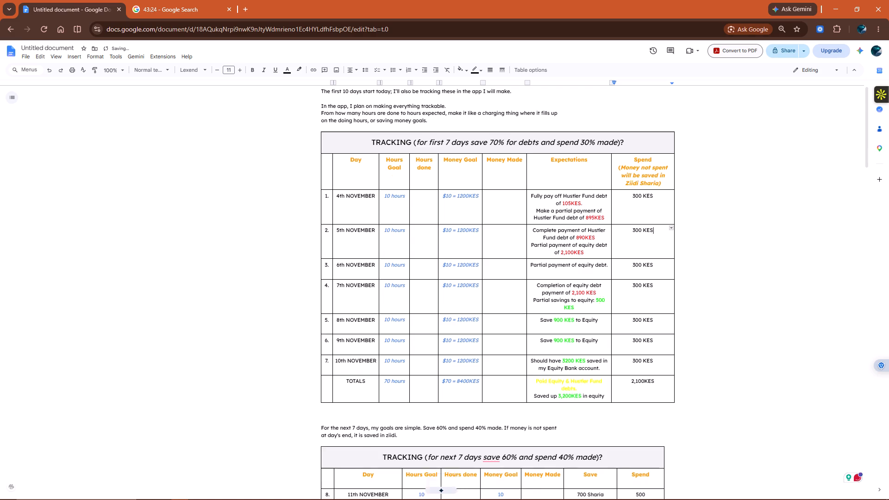
scroll(714, 342, "down", 1)
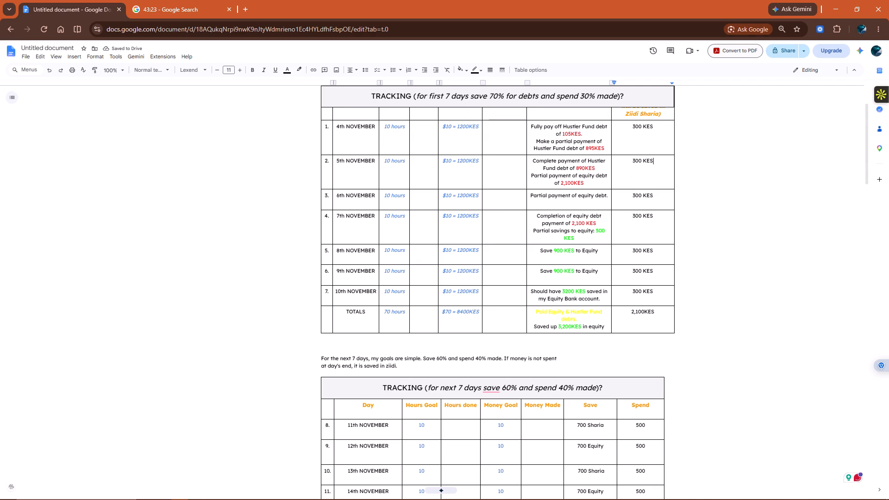
left_click(491, 373)
key("Left")
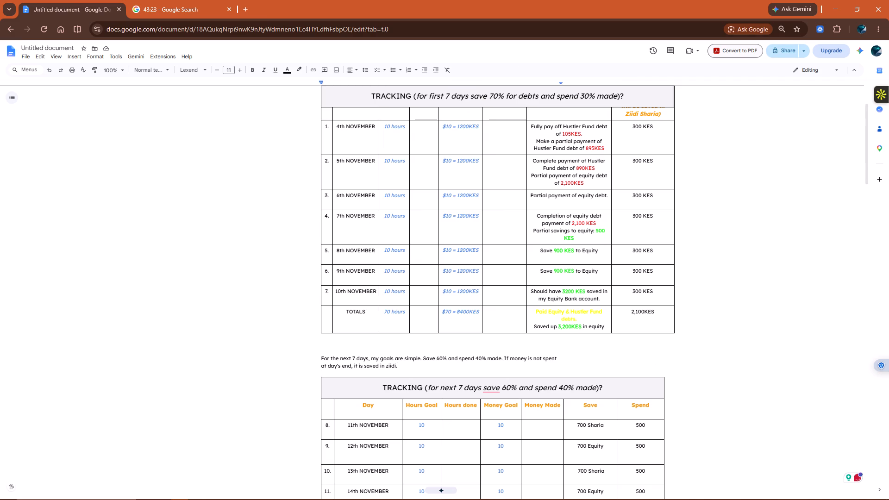
key("Left")
key("space")
type("sharia")
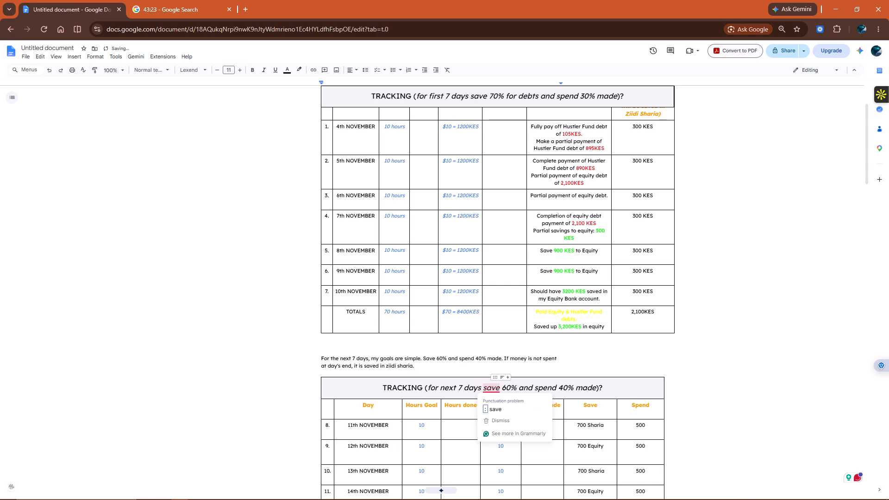
Accept the punctuation suggestion that adds a colon after "for next 7 days" in the second table's title.
left_click(501, 403)
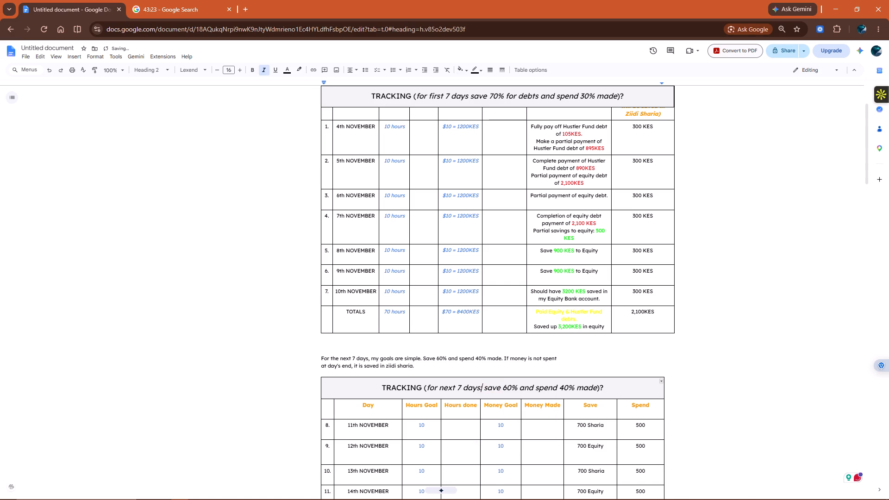
Narrow the second table's Day column so that each date wraps onto two lines.
scroll(501, 403, "down", 2)
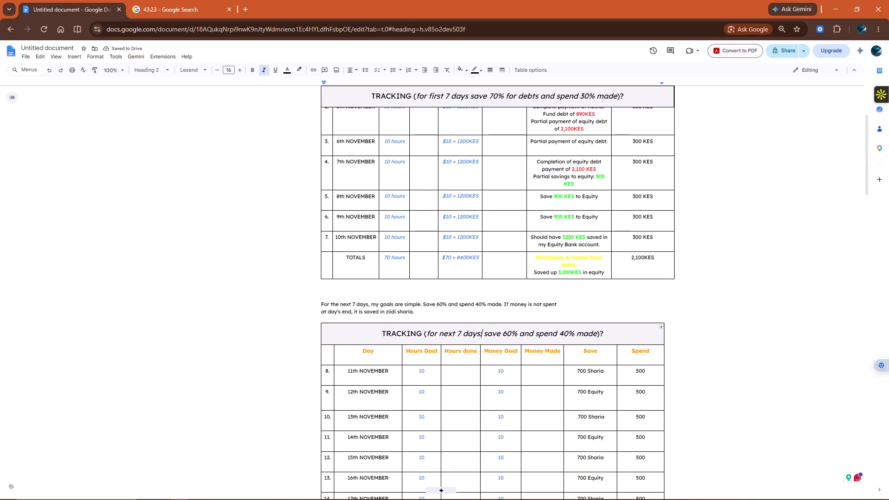
scroll(501, 403, "down", 1)
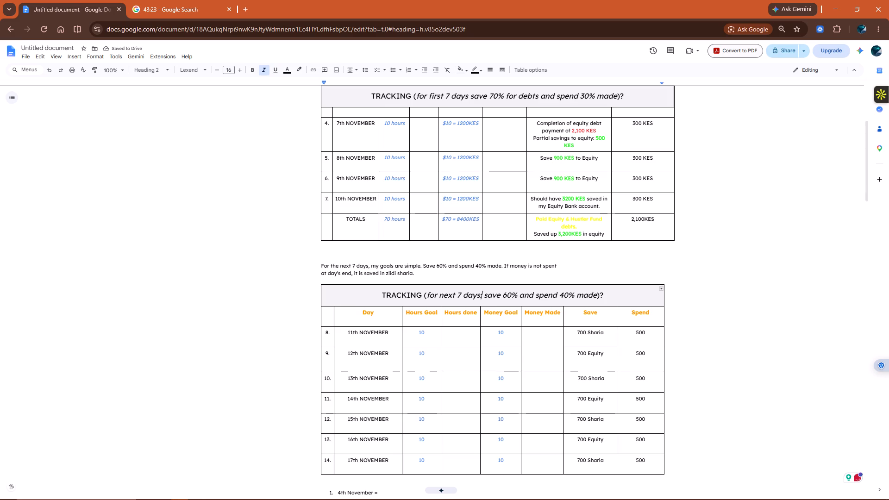
left_click_drag(402, 344, 379, 342)
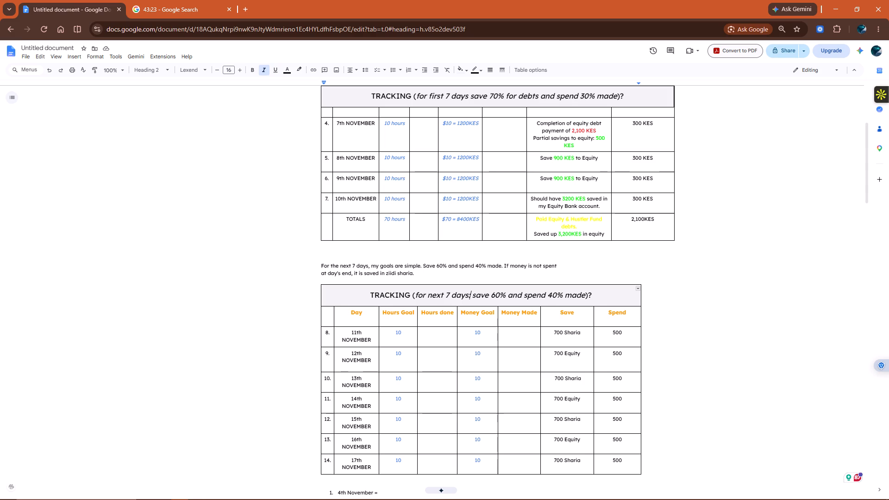
Narrow the first table's Day column so that each date wraps onto two lines.
scroll(379, 342, "up", 1)
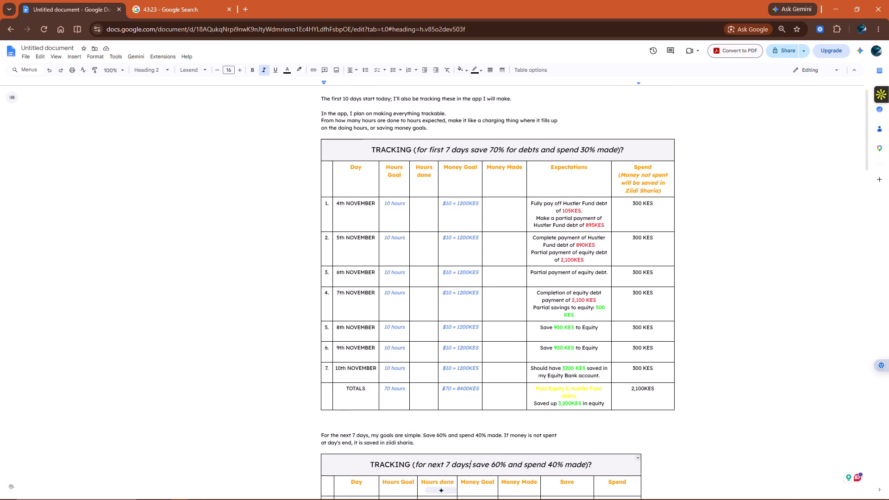
left_click_drag(379, 327, 370, 327)
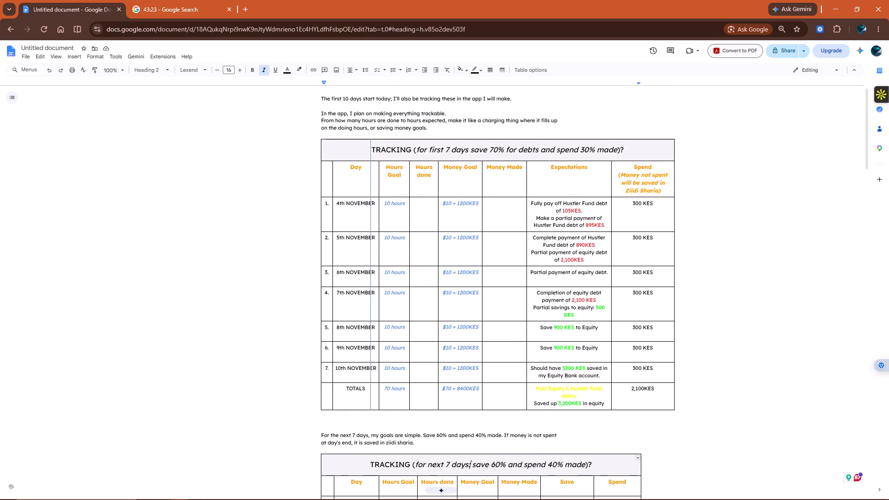
left_click_drag(370, 327, 370, 327)
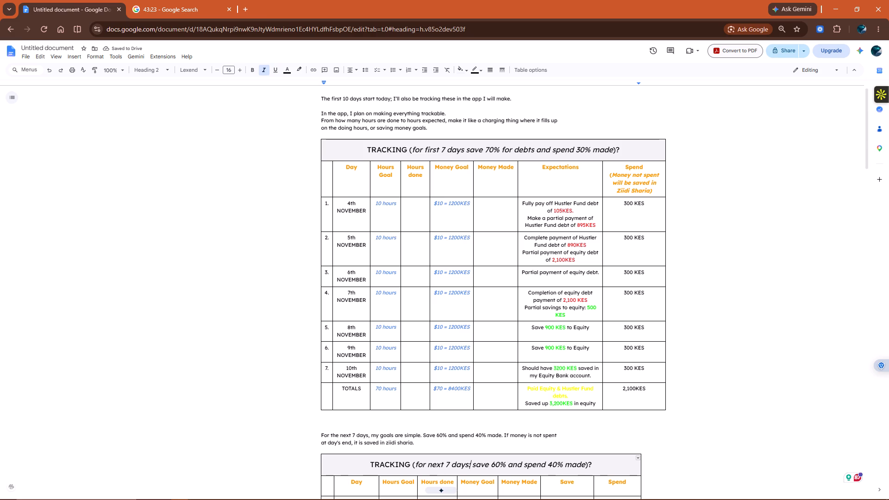
left_click_drag(370, 318, 383, 318)
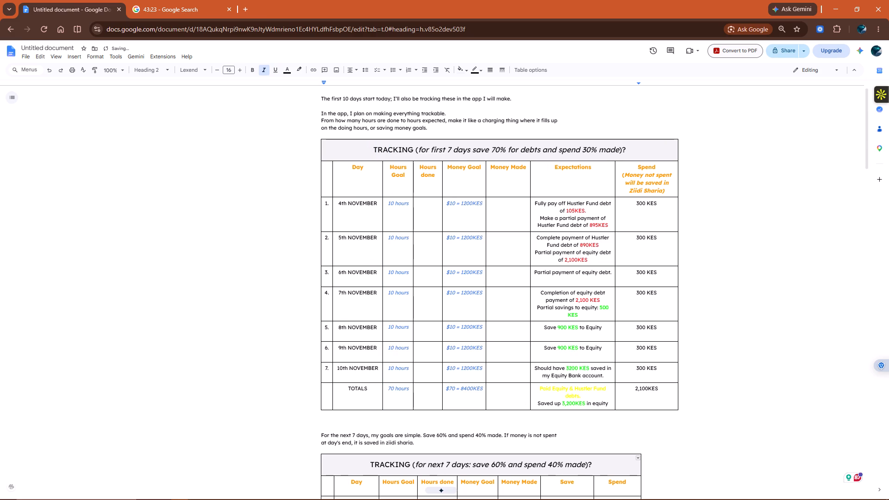
left_click_drag(383, 318, 380, 317)
left_click_drag(380, 317, 370, 316)
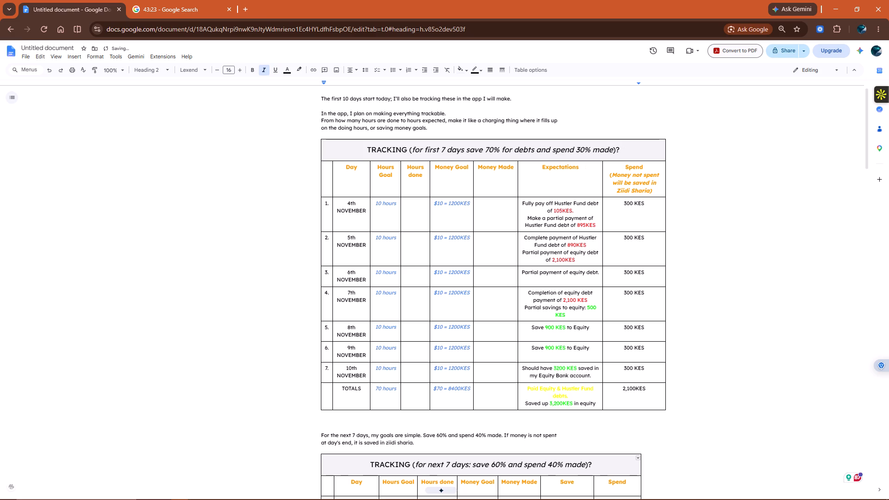
left_click(370, 316)
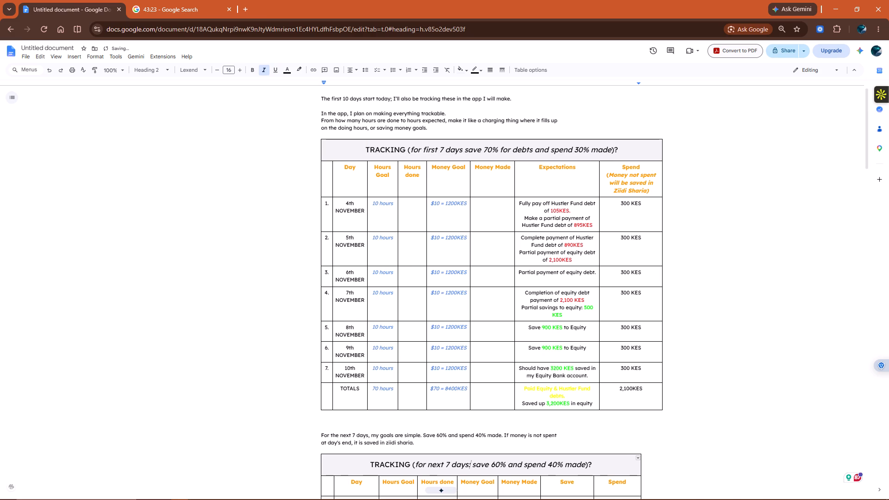
Slightly narrow the first table's Hours done and Spend columns.
left_click(398, 302)
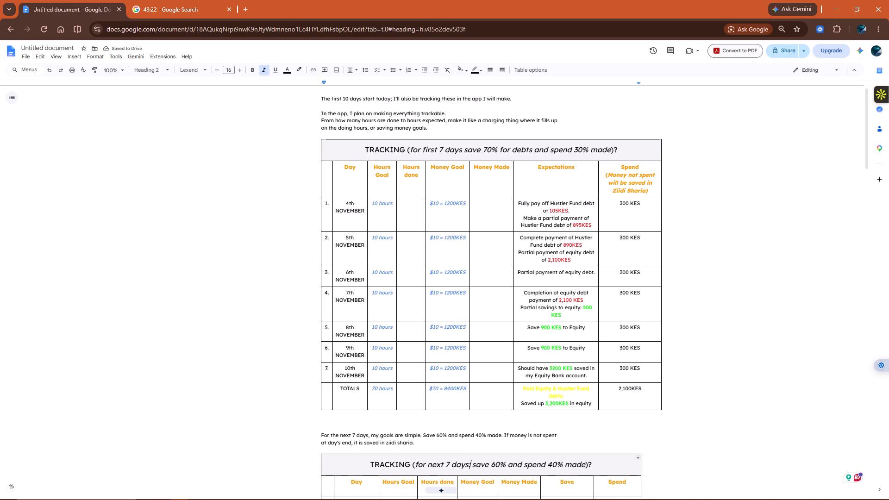
left_click_drag(661, 264, 655, 264)
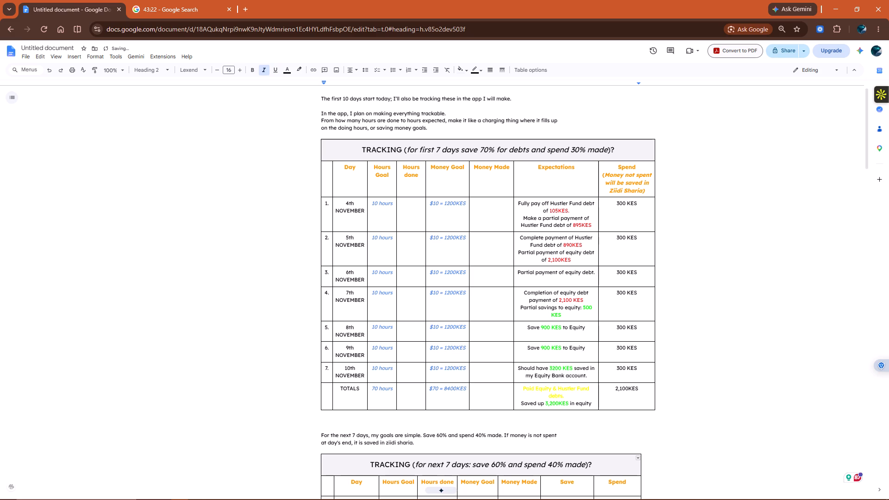
Set all the text in the first table's TOTALS row to black, leaving it without any highlight.
scroll(689, 270, "down", 1)
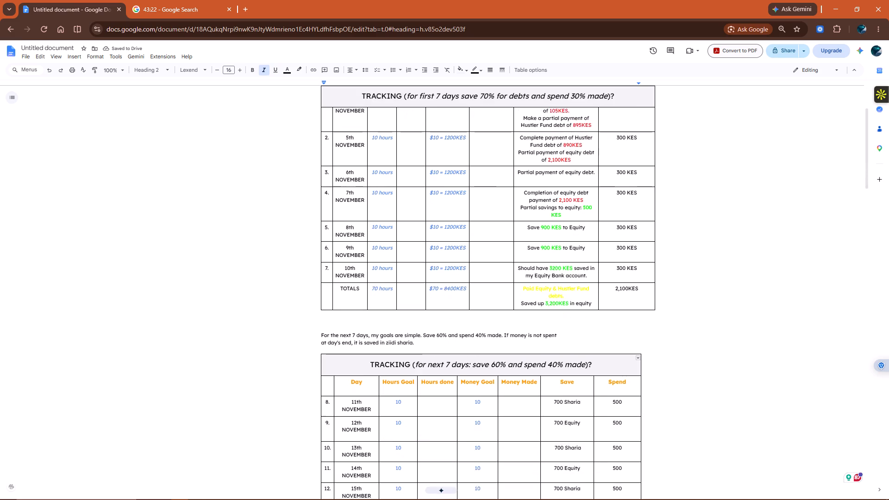
scroll(689, 270, "down", 1)
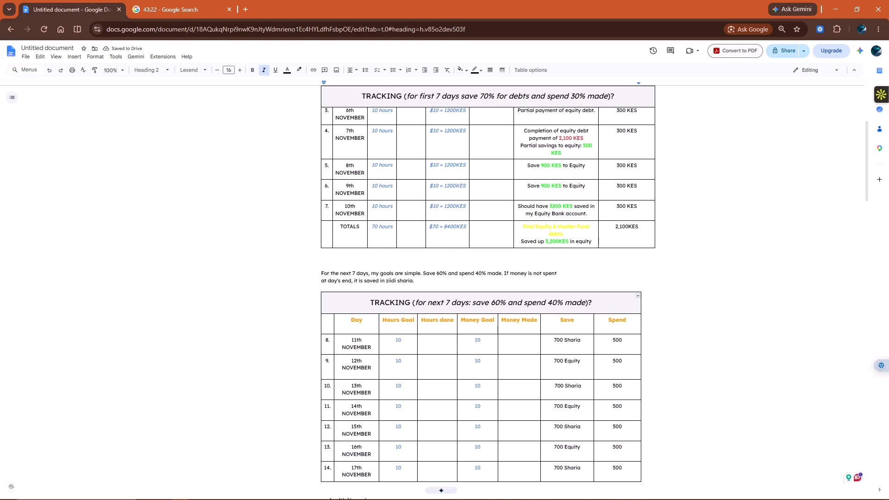
left_click_drag(663, 242, 548, 242)
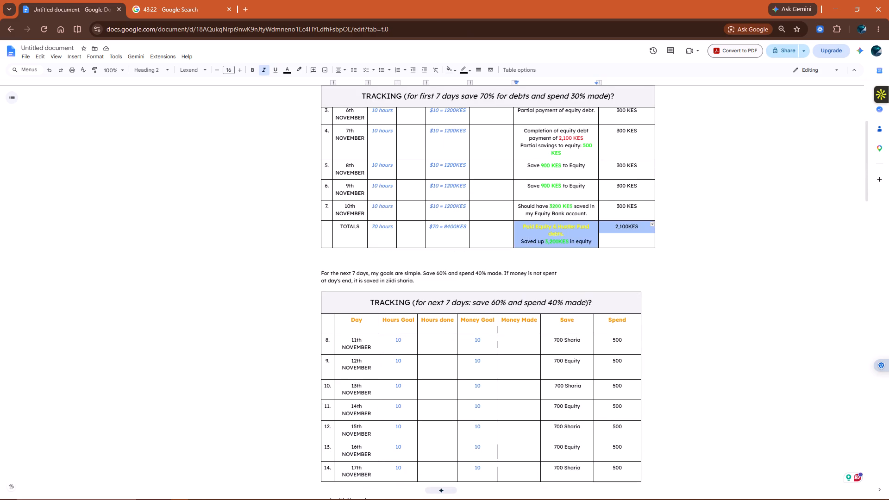
left_click_drag(548, 242, 373, 239)
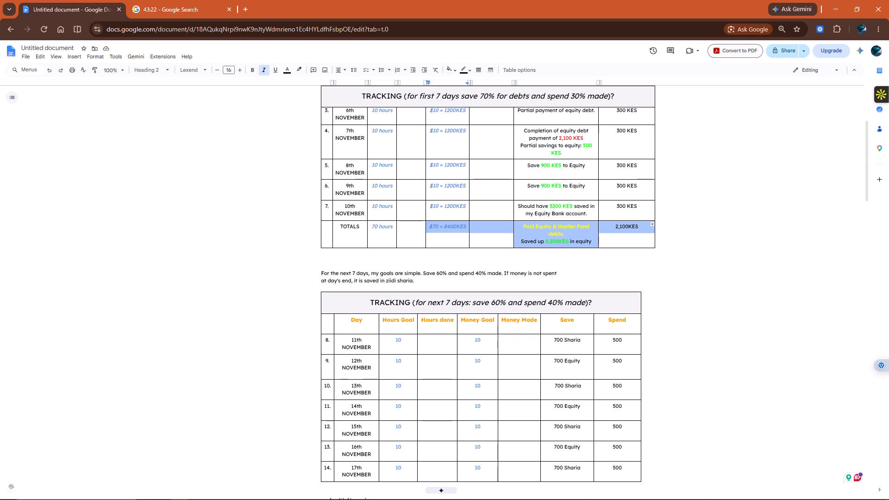
left_click_drag(373, 239, 327, 236)
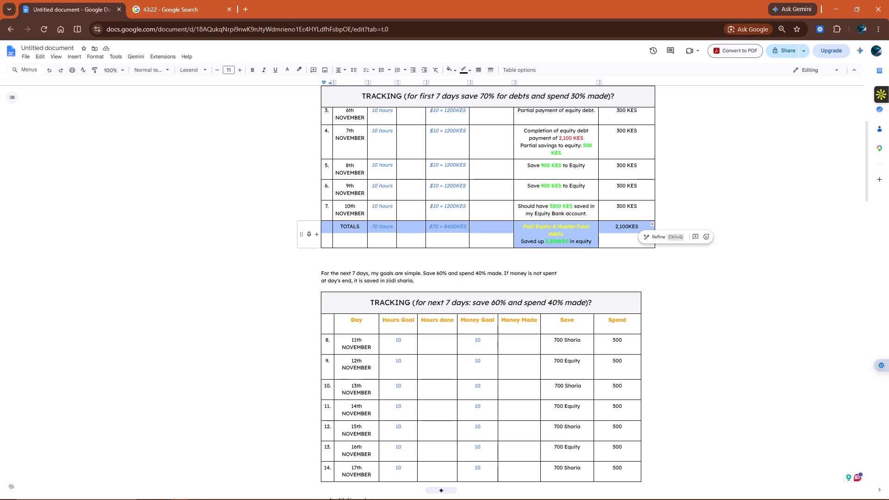
left_click(295, 70)
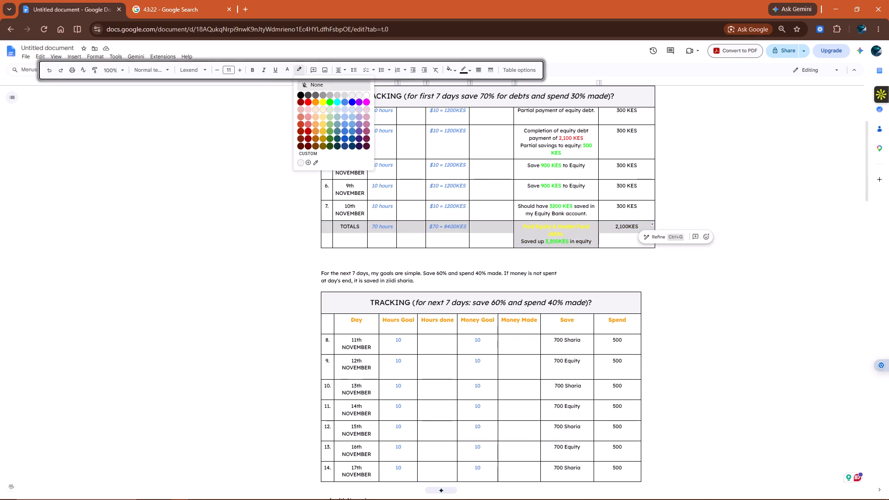
left_click(300, 93)
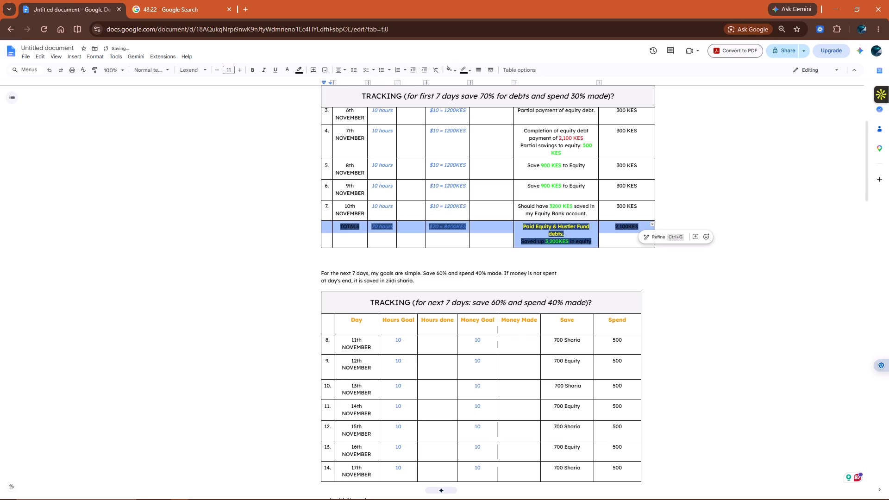
left_click(298, 72)
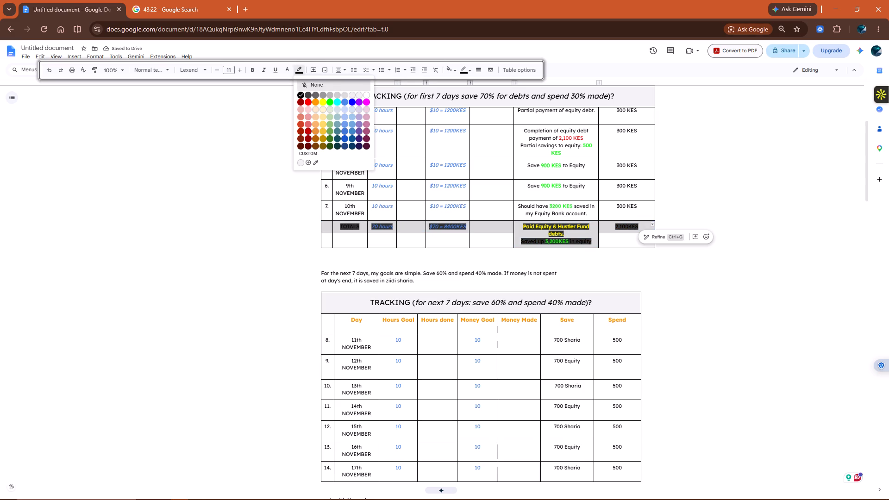
left_click(317, 85)
left_click(286, 69)
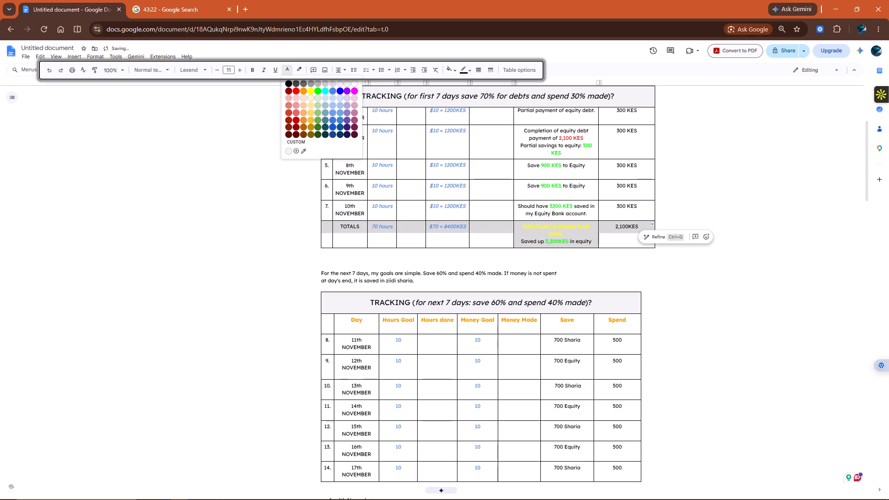
left_click(288, 84)
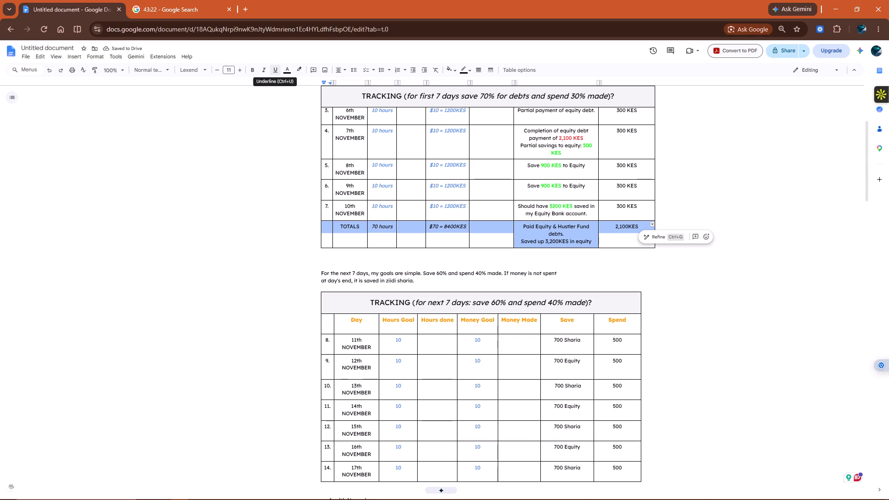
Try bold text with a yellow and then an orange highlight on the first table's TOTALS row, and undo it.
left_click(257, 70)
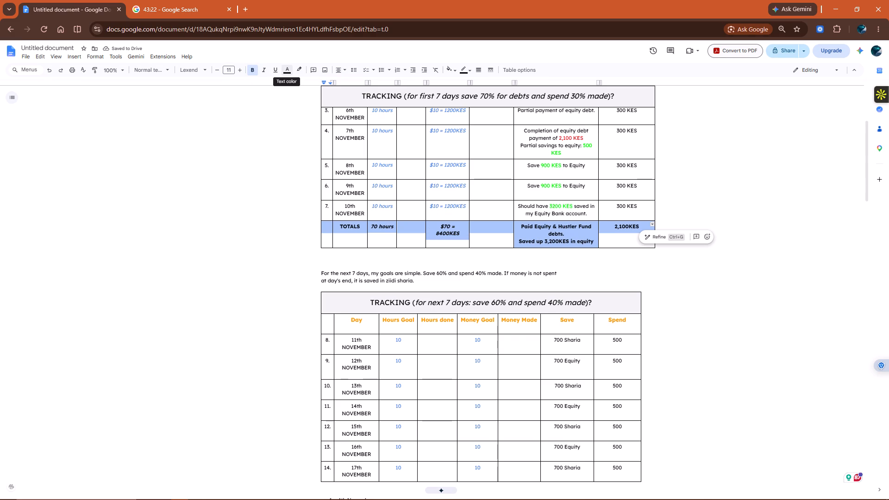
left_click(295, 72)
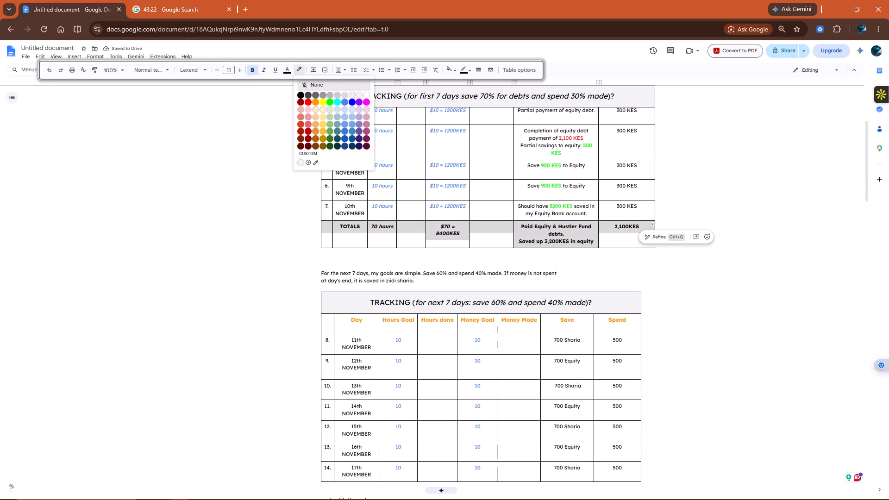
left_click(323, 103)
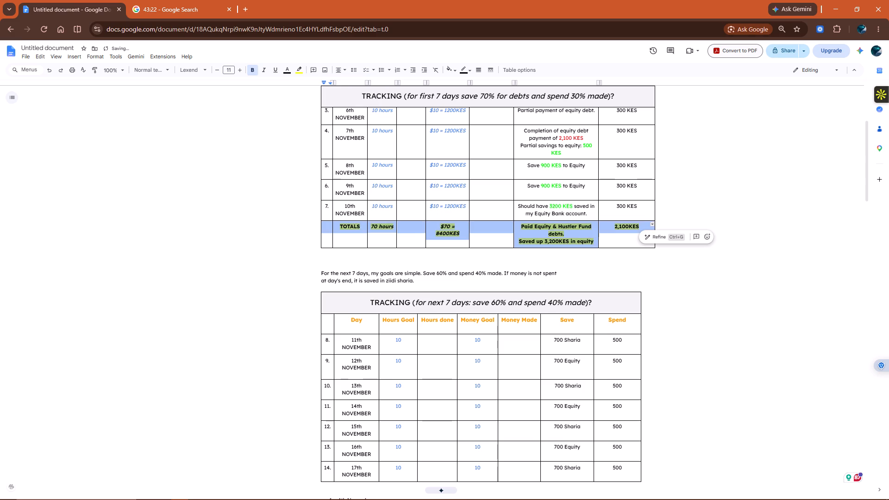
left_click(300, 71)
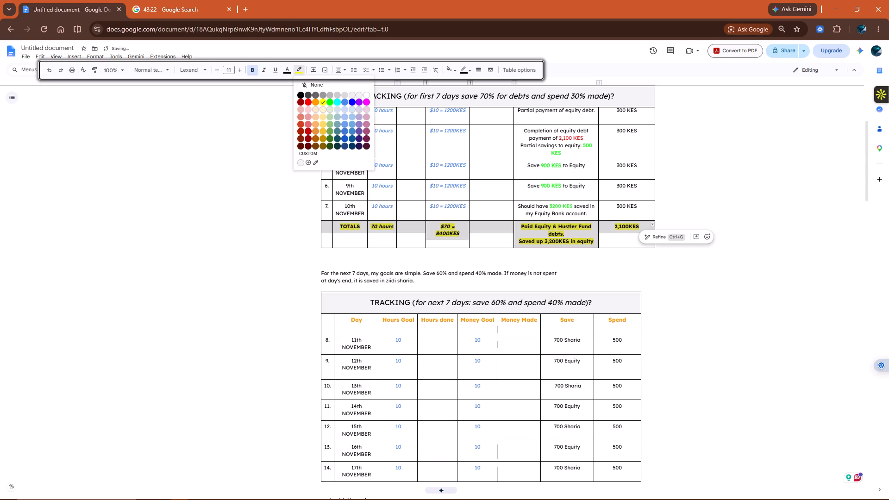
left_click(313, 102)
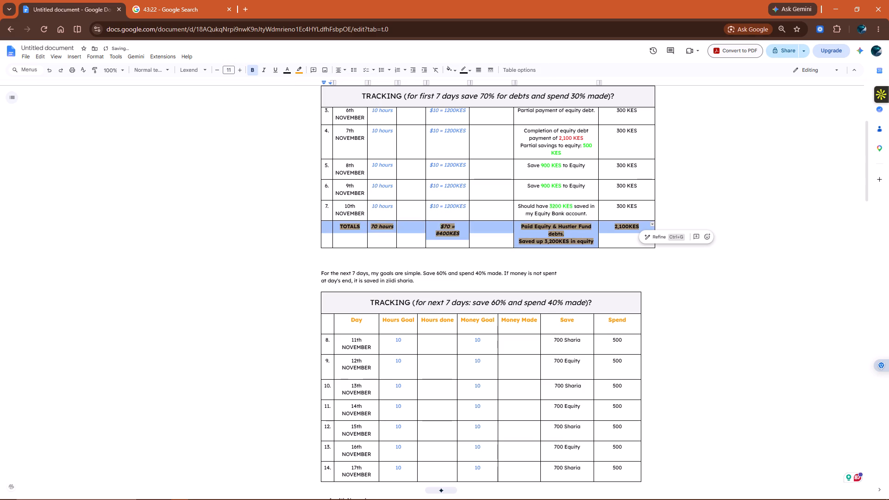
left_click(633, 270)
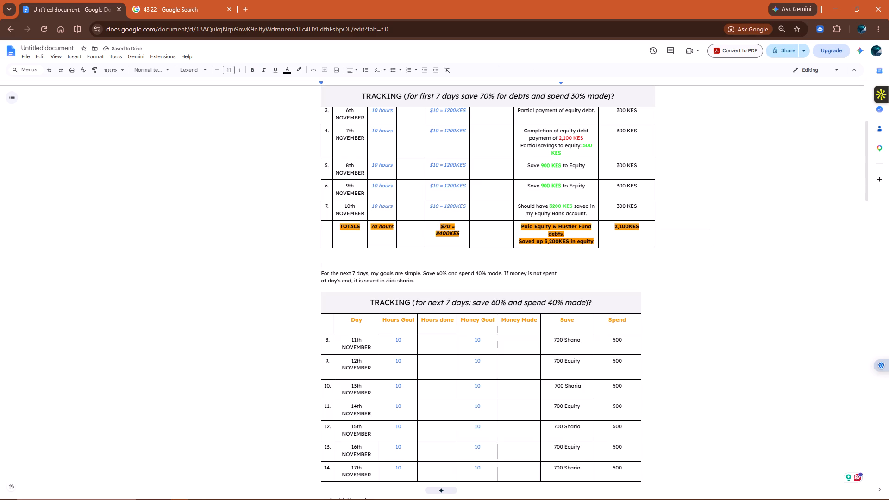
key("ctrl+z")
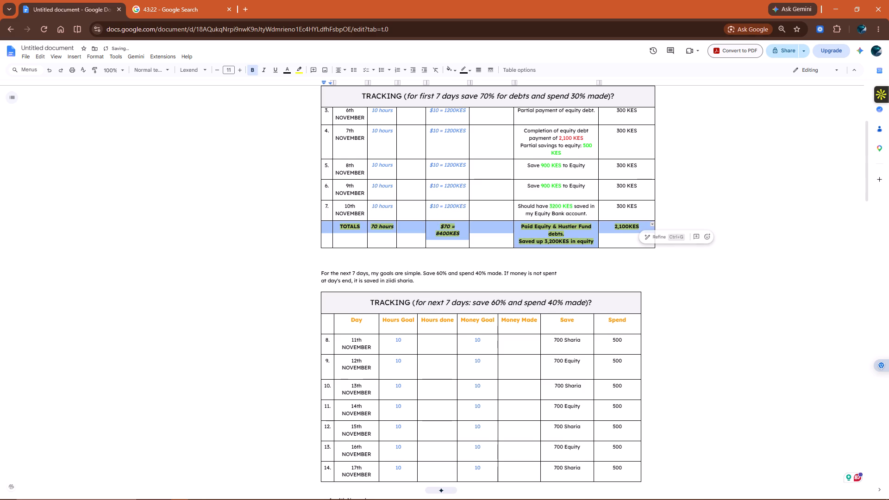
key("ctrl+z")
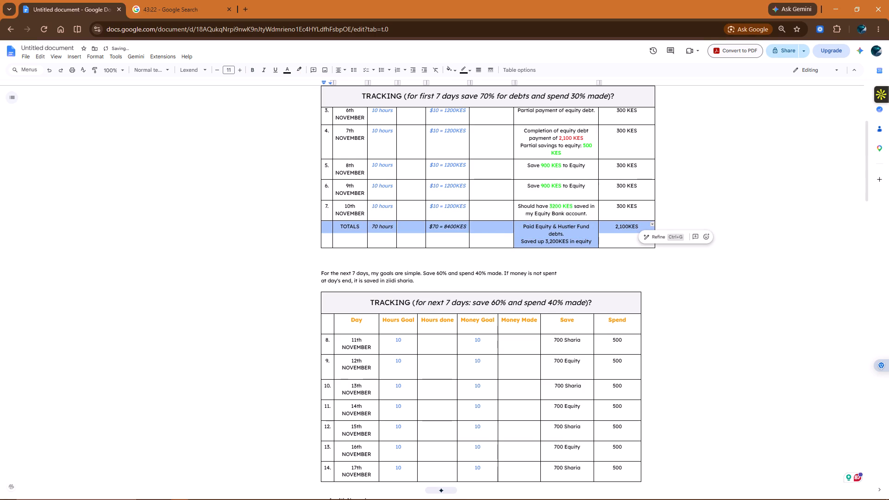
Bold the text across the first table's TOTALS row.
key("ctrl+b")
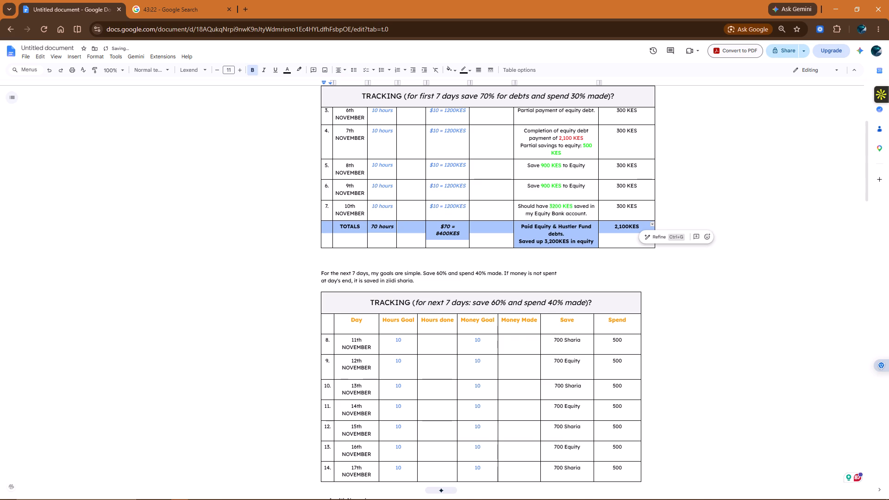
left_click(614, 237)
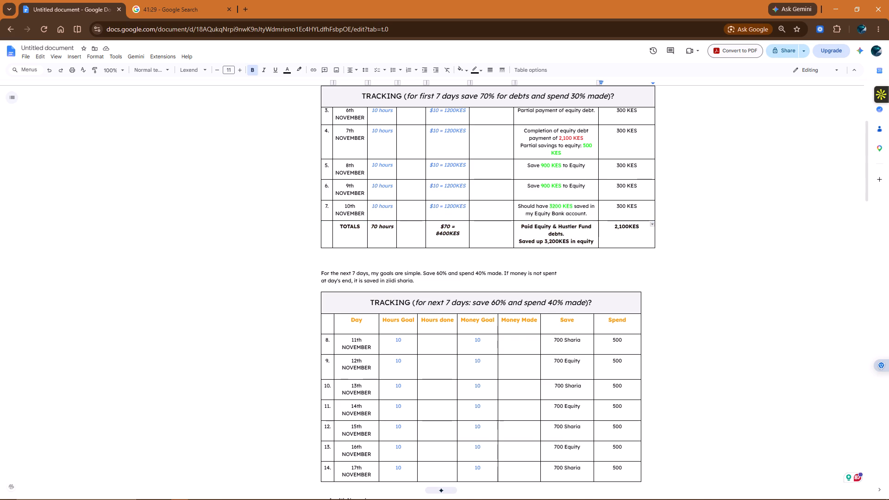
Replace the 11th November Hours Goal in the second table with "10 hours" copied from the first table.
scroll(506, 247, "down", 1)
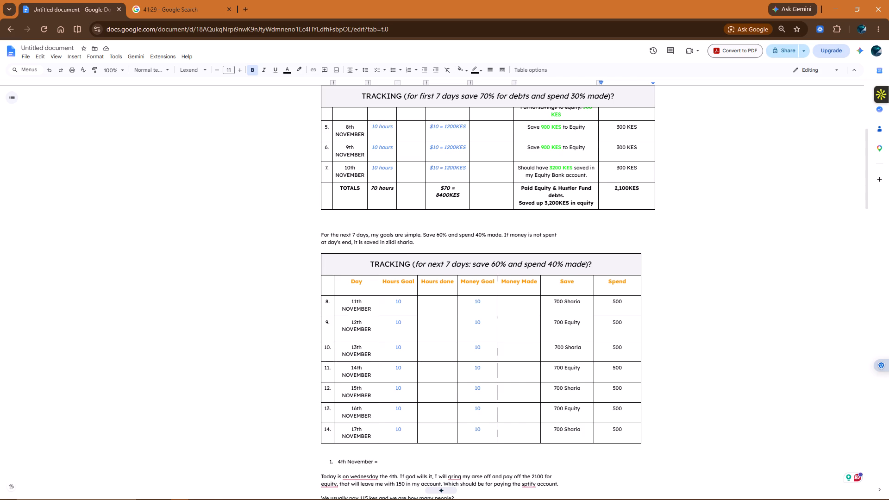
scroll(448, 303, "up", 2)
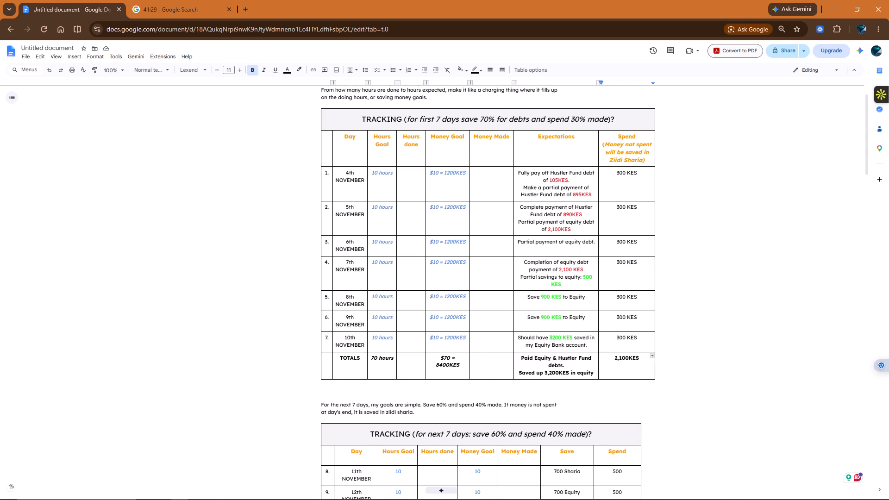
scroll(448, 303, "down", 1)
scroll(448, 303, "up", 1)
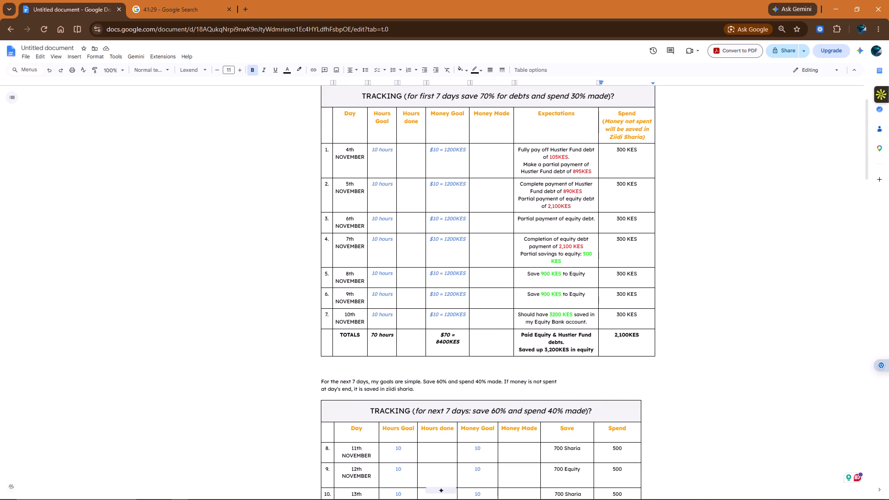
triple_click(394, 151)
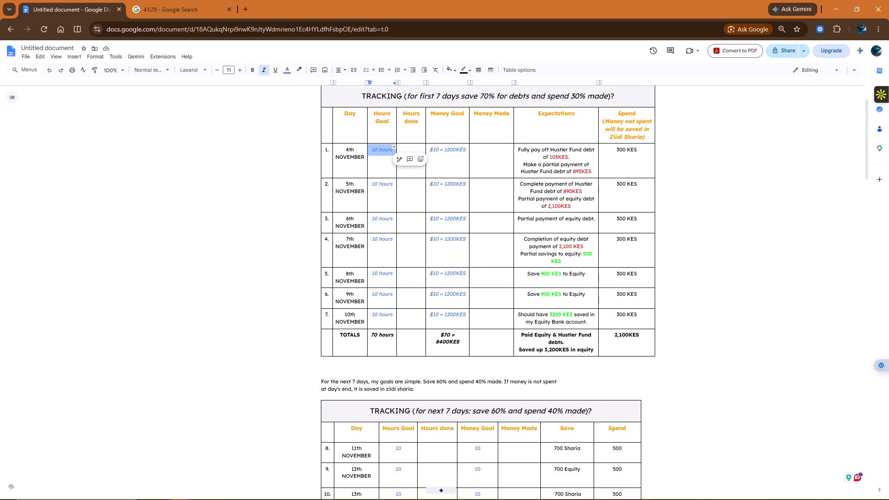
key("ctrl+c")
left_click(398, 447)
key("BackSpace")
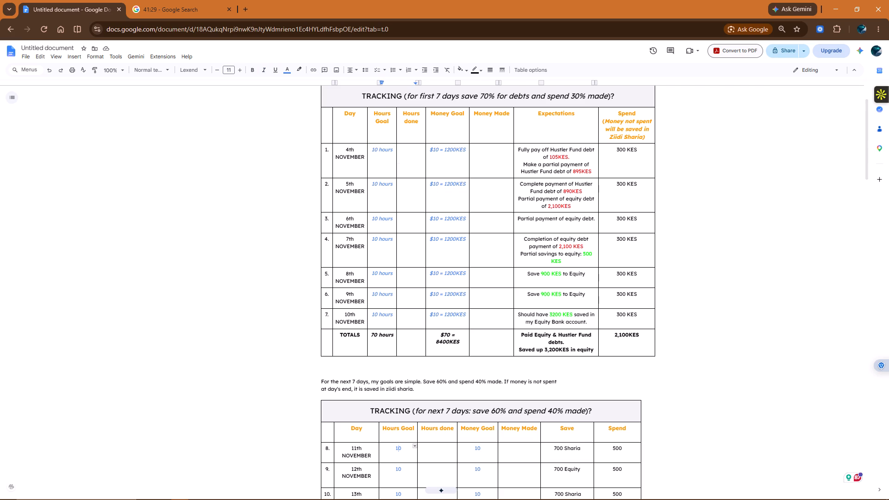
key("Delete")
key("ctrl+v")
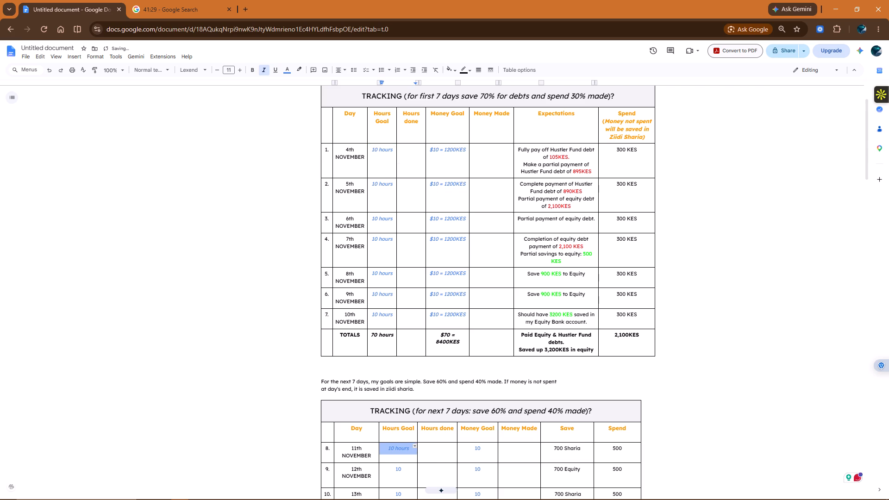
Replace the 11th November Money Goal in the second table with "$10 = 1200KES" copied from the first table.
triple_click(443, 293)
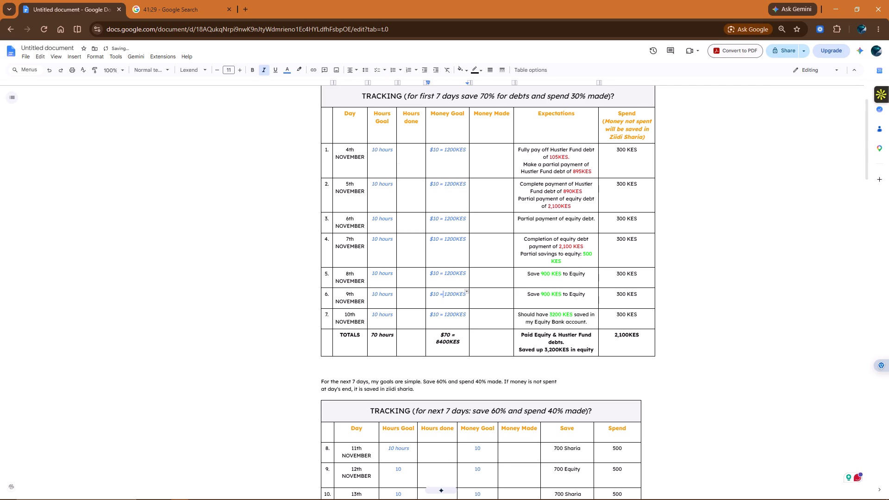
key("ctrl+c")
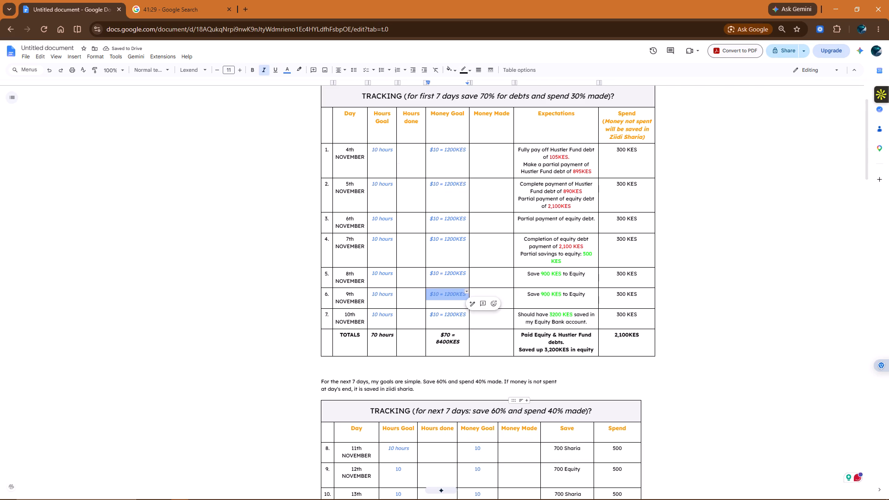
left_click(485, 450)
key("ctrl+BackSpace")
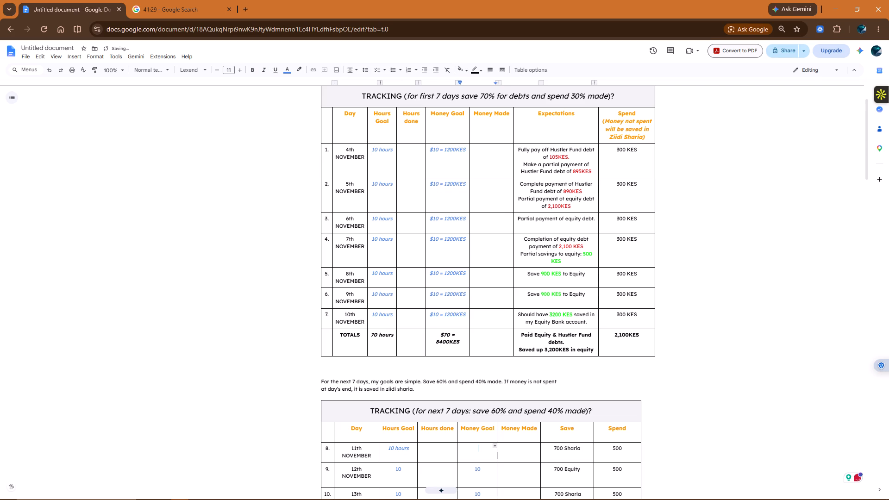
key("ctrl+v")
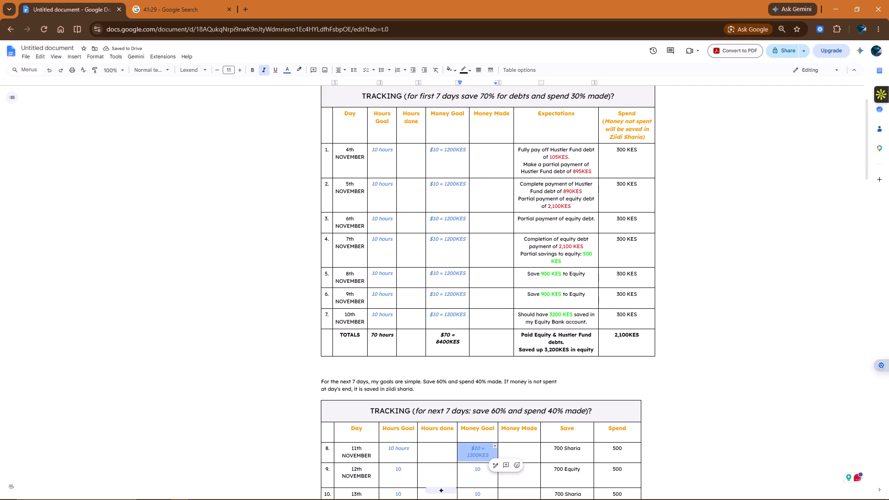
left_click(689, 382)
Slightly narrow the second table's Hours Goal column so that its header wraps onto two lines.
scroll(689, 382, "down", 1)
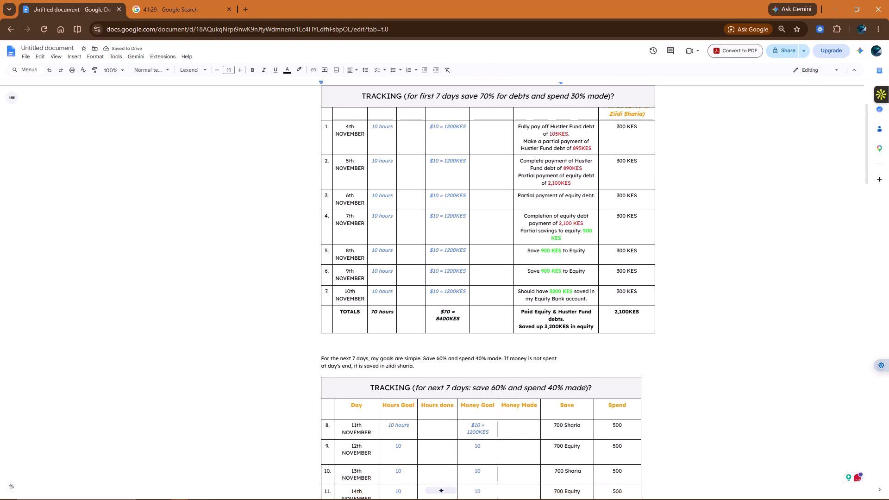
scroll(689, 382, "down", 1)
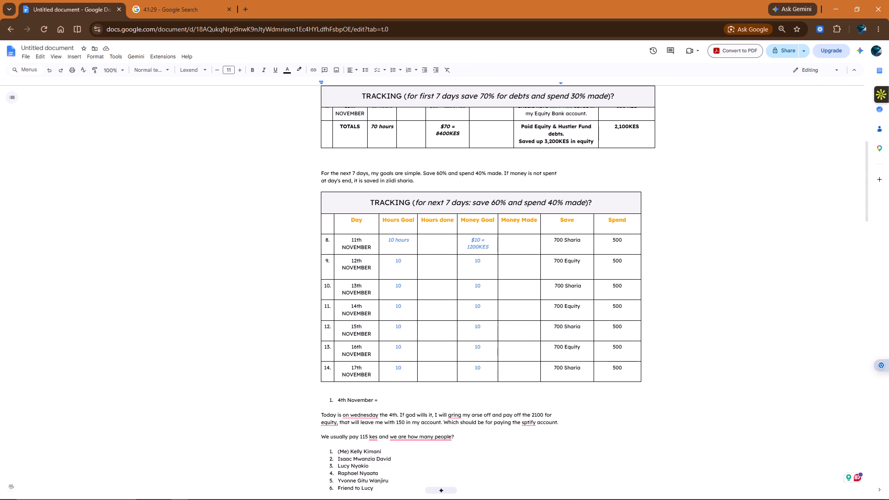
left_click(417, 246)
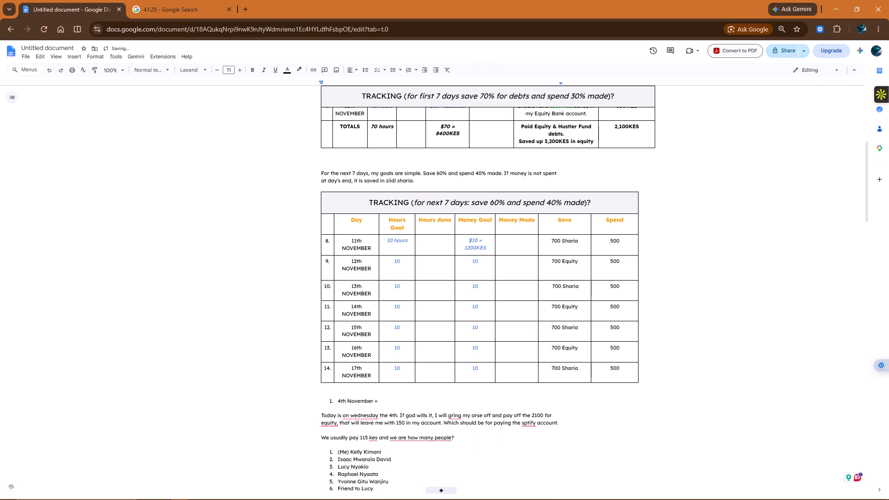
Clear the 12th November Hours Goal entry in the second table.
left_click(402, 261)
key("ctrl+BackSpace")
key("ctrl+v")
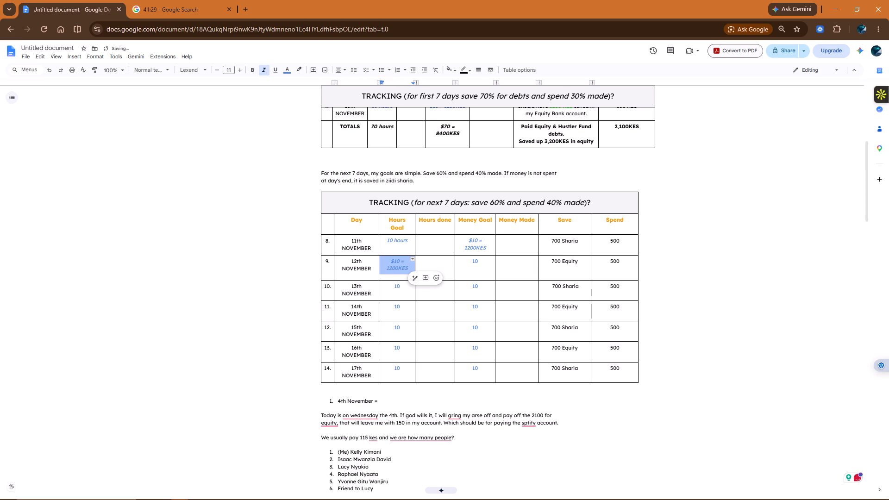
key("ctrl+z")
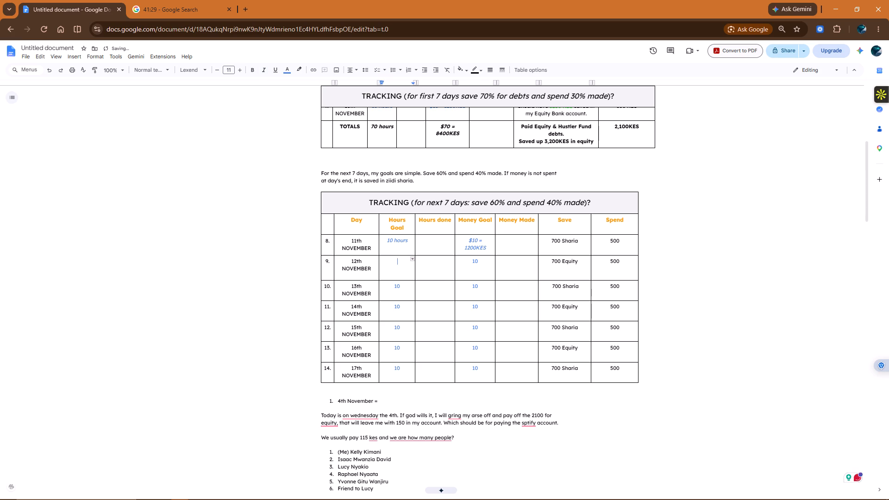
Replace the Money Goal entries for 12th to 14th November in the second table with the copied "$10 = 1200KES".
left_click(471, 269)
key("ctrl+Delete")
key("ctrl+v")
key("Down")
key("ctrl+BackSpace")
key("ctrl+v")
key("Down")
key("ctrl+BackSpace")
key("ctrl+v")
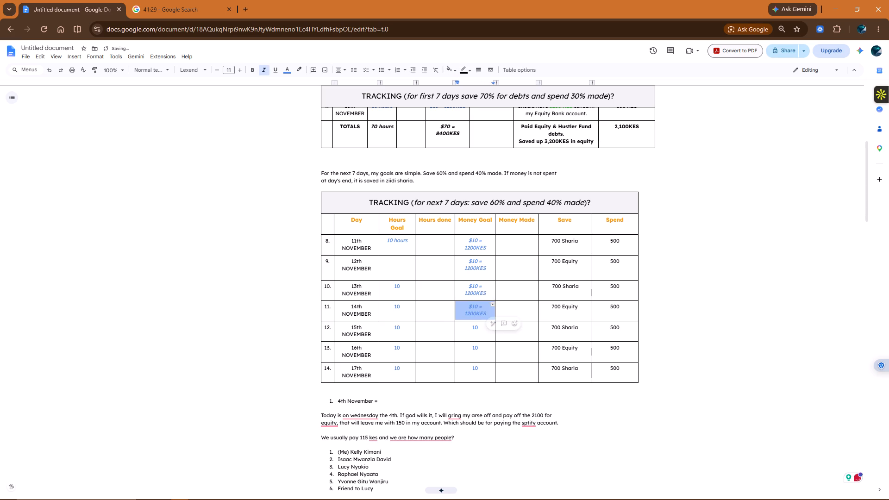
Replace the Money Goal entries for 15th to 17th November in the second table with "$10 = 1200KES".
key("Down")
key("ctrl+BackSpace")
key("ctrl+v")
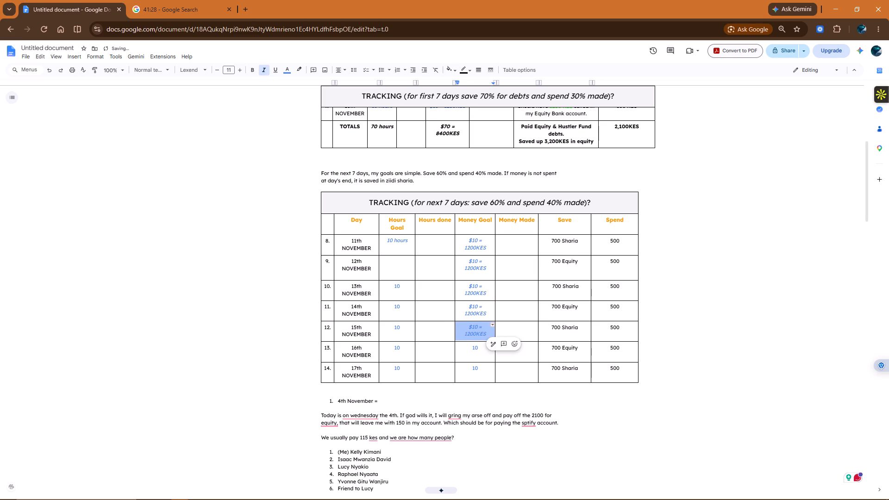
key("Down")
key("ctrl+BackSpace")
key("ctrl+v")
key("Down")
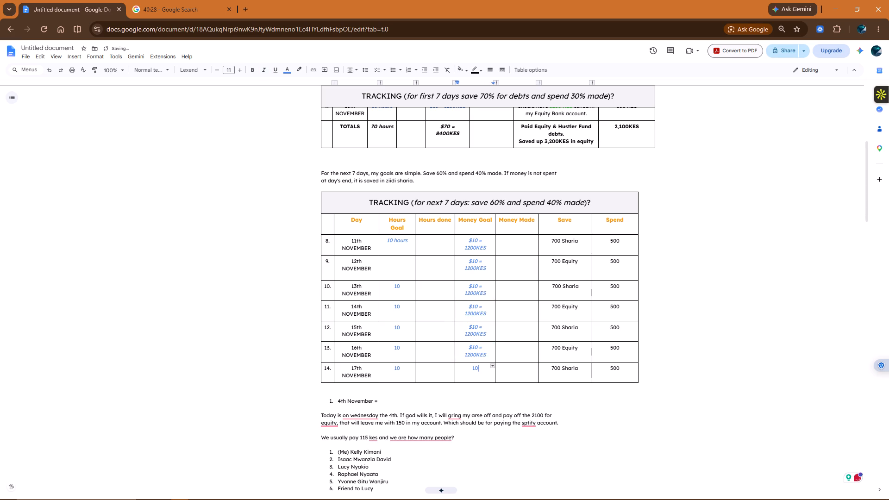
key("ctrl+BackSpace")
key("ctrl+v")
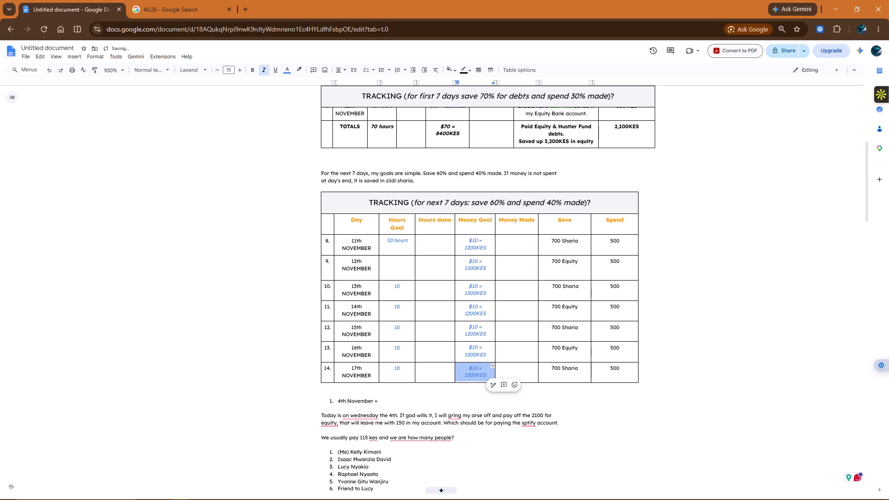
Copy "10 hours" from the 11th November Hours Goal into the 13th and 12th November Hours Goal cells.
left_click(401, 266)
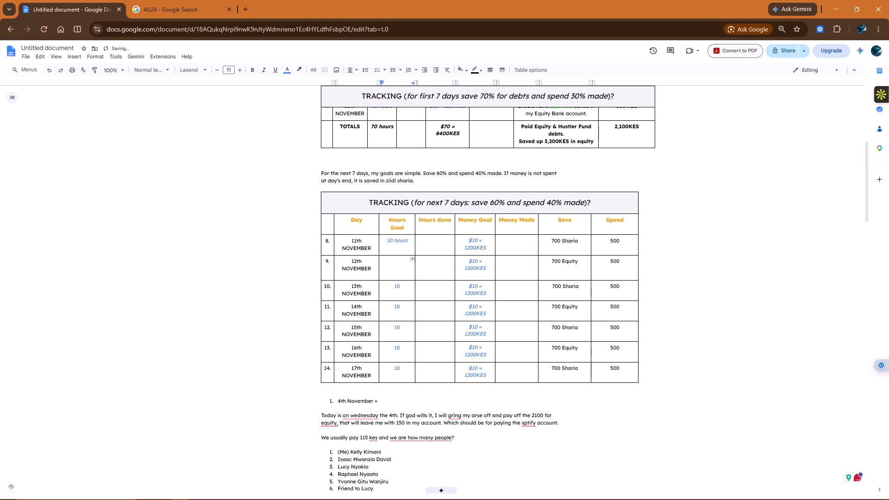
left_click(394, 244)
double_click(394, 244)
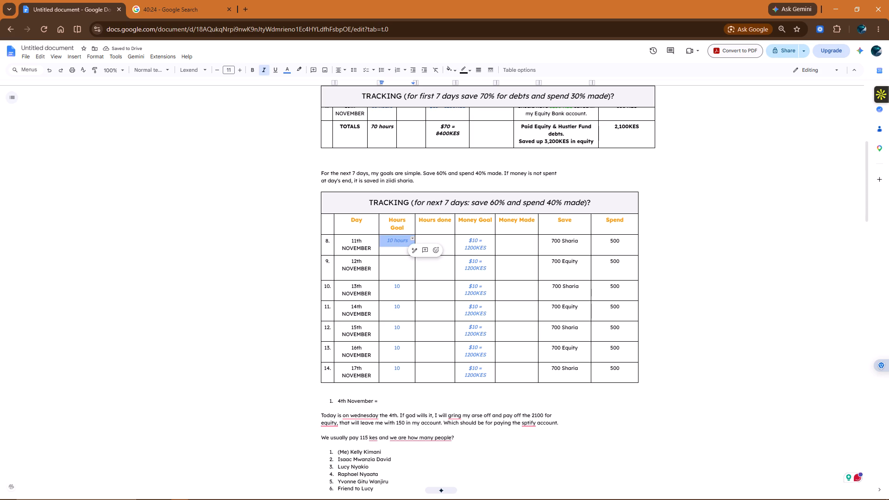
key("ctrl+c")
left_click(400, 289)
key("ctrl+BackSpace")
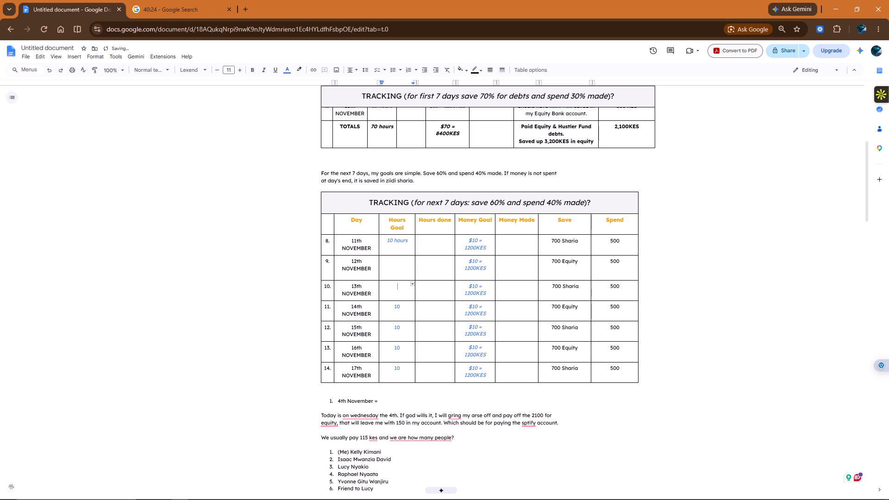
key("ctrl+v")
key("ctrl+Up")
key("Up")
key("Right")
key("Right")
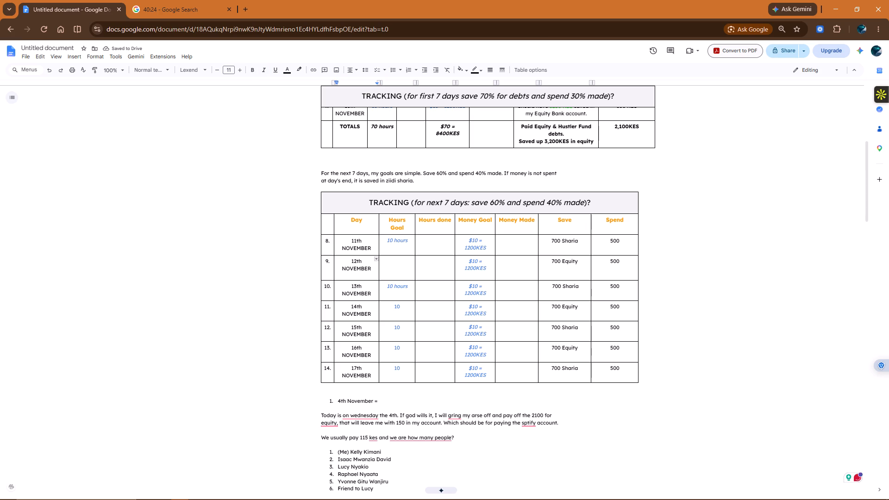
left_click(396, 275)
key("ctrl+v")
Replace the Hours Goal entries for 14th to 17th November in the second table with "10 hours".
key("Down")
key("Down")
key("Down")
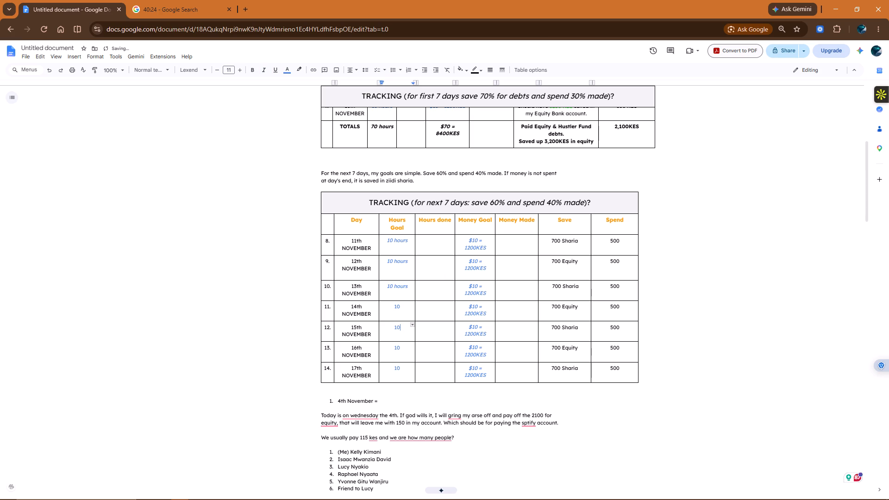
key("ctrl+BackSpace")
key("ctrl+v")
key("Up")
key("ctrl+Delete")
key("ctrl+v")
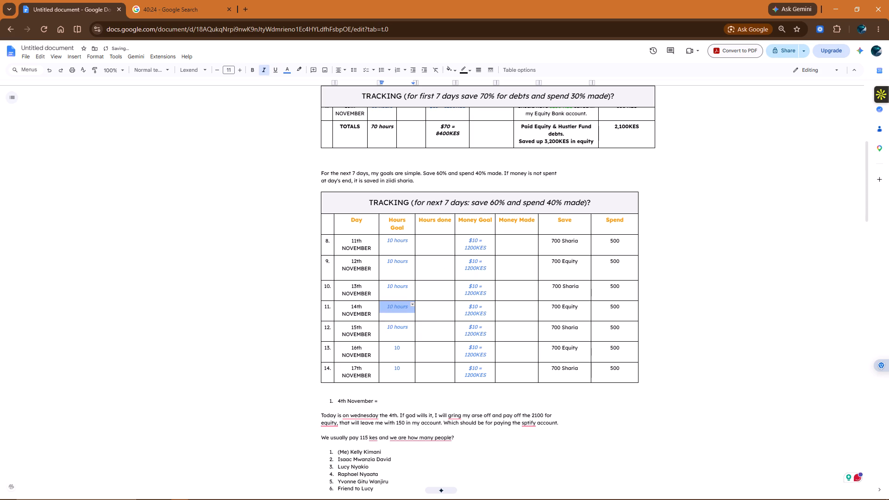
key("Down")
key("Down")
key("ctrl+BackSpace")
key("ctrl+v")
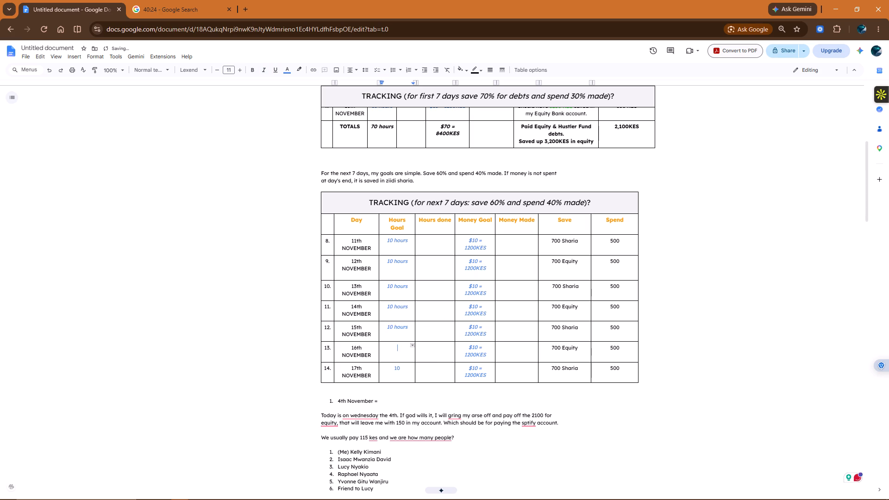
key("Down")
key("ctrl+BackSpace")
key("ctrl+v")
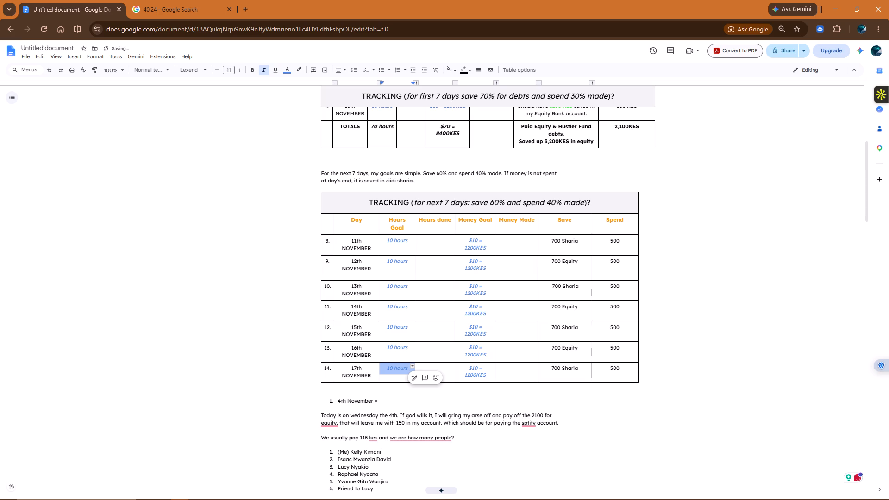
Slightly narrow the second table's Hours done column so that its header wraps onto two lines.
left_click_drag(453, 233, 449, 232)
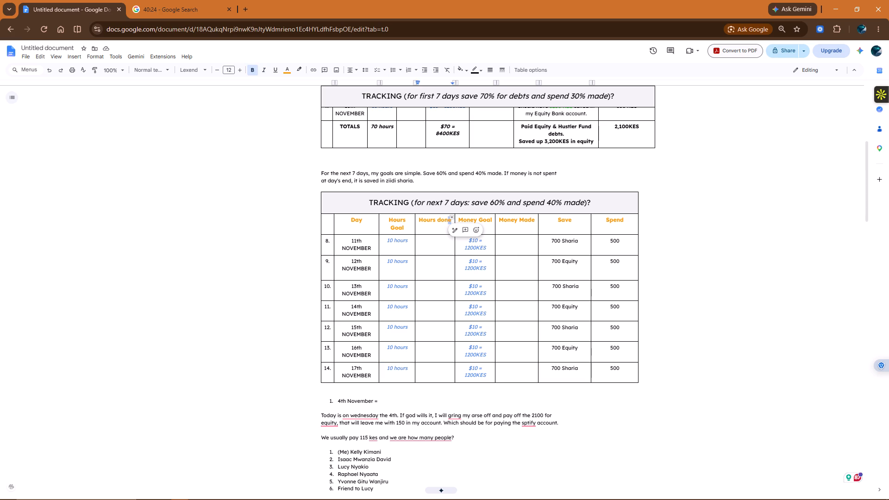
left_click_drag(455, 241, 449, 241)
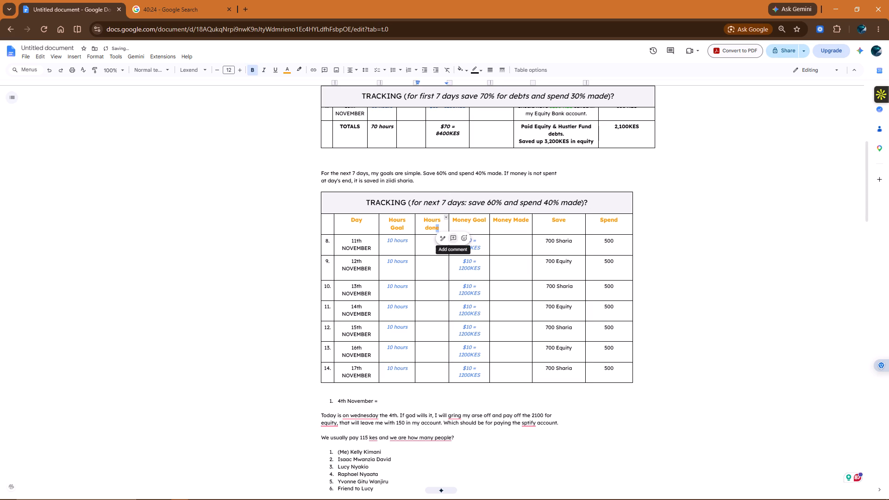
Widen the second table's Money Goal column so that "$10 = 1200KES" fits on one line.
left_click_drag(491, 232, 498, 232)
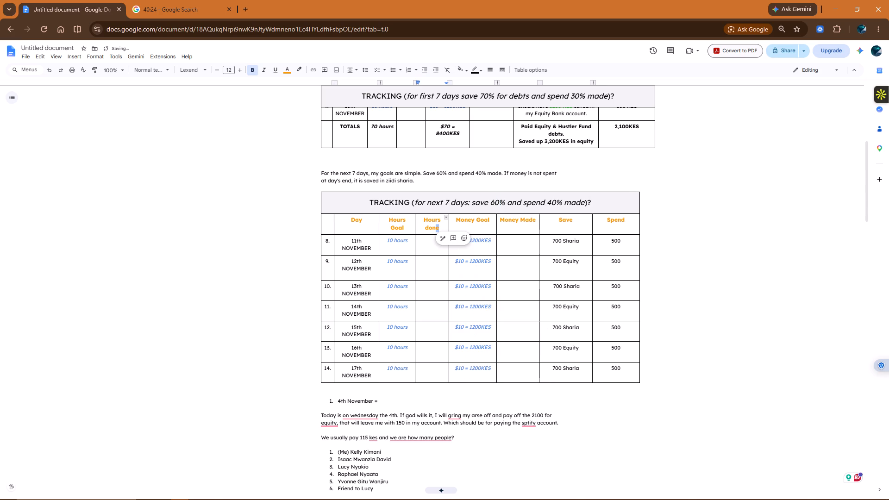
Narrow the second table's Save column slightly, keeping each entry on a single line.
left_click(511, 248)
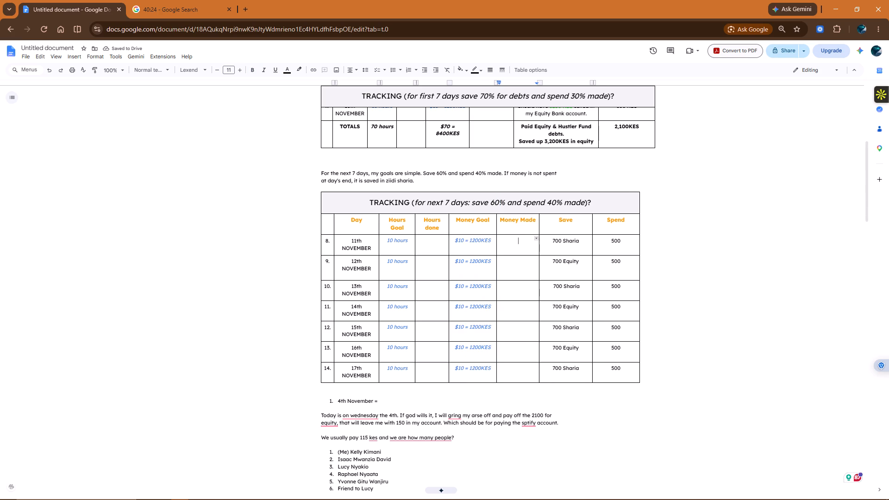
left_click_drag(592, 231, 586, 233)
left_click_drag(586, 233, 582, 234)
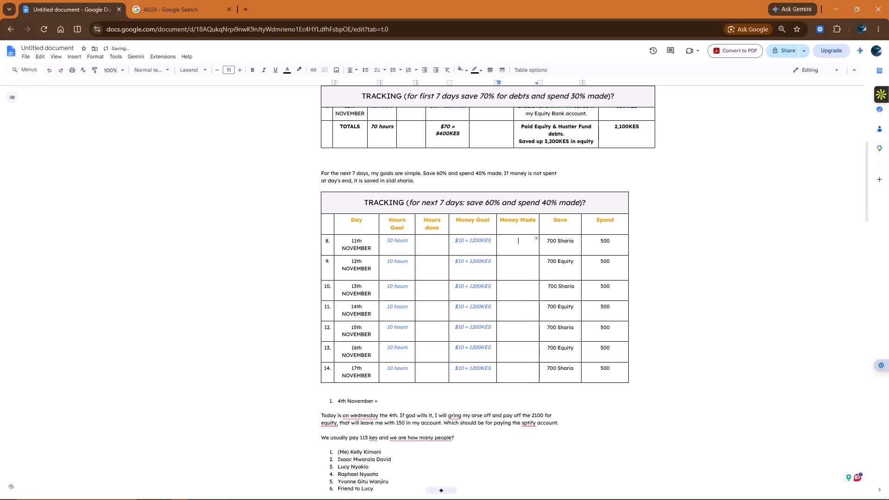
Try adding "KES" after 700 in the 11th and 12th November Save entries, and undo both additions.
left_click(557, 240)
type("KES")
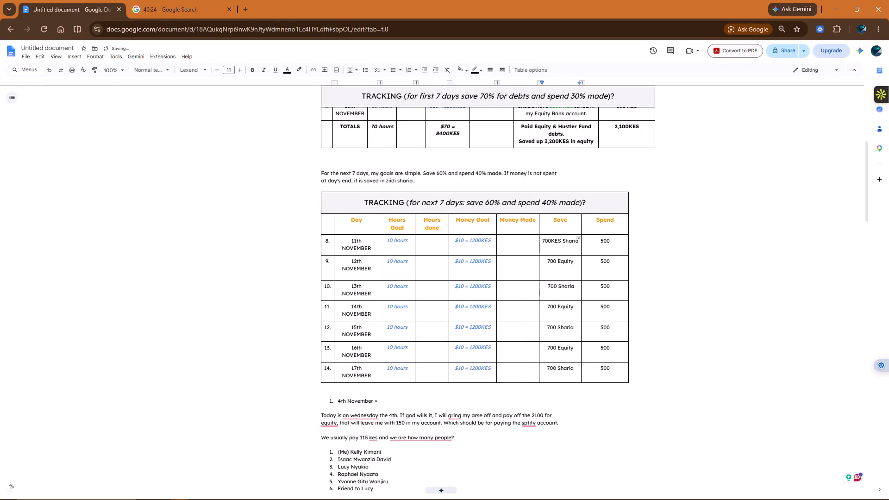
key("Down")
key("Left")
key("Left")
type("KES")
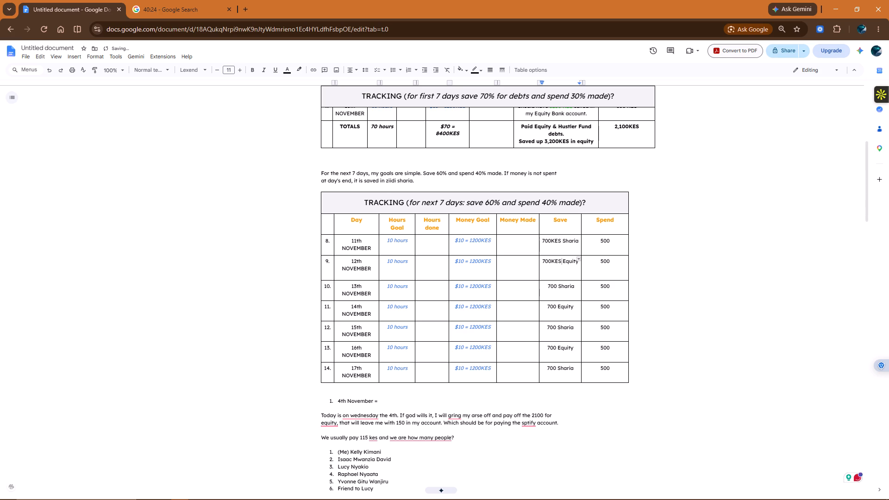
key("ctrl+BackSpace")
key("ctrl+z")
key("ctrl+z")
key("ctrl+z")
Add "(KES)" on a second line beneath the second table's Save header.
left_click(574, 229)
key("Return")
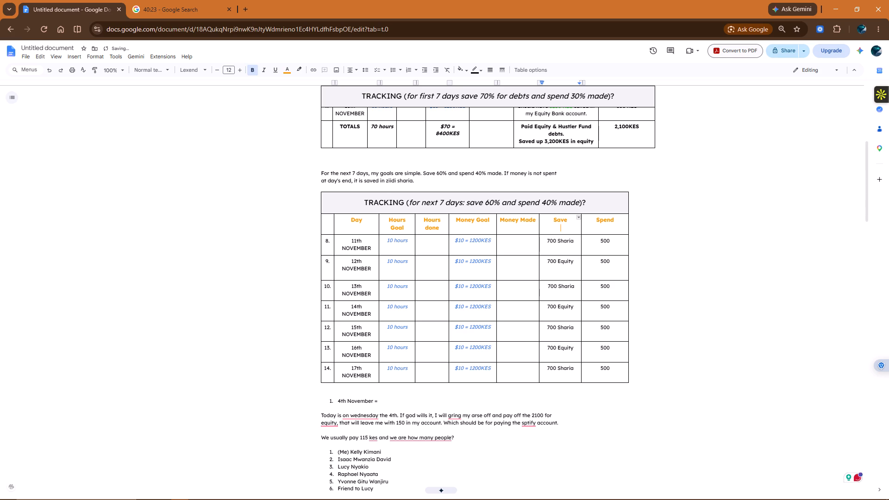
key("shift+parenleft")
type("KES")
key("shift+parenright")
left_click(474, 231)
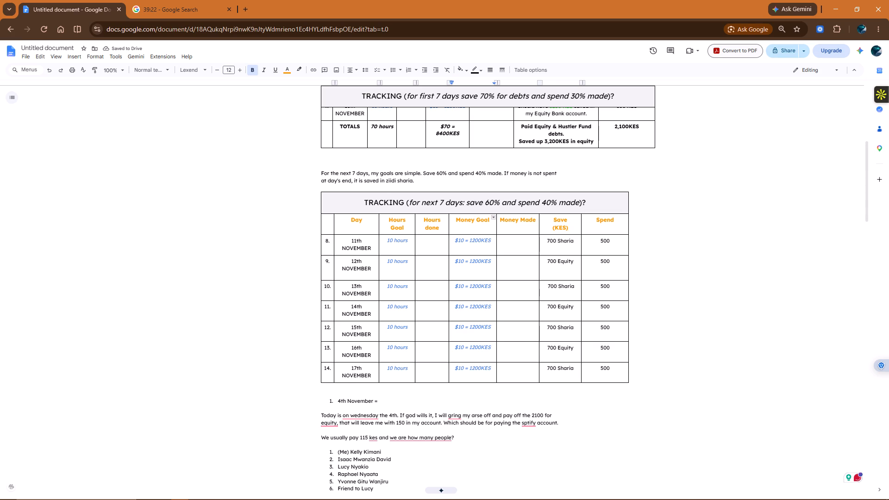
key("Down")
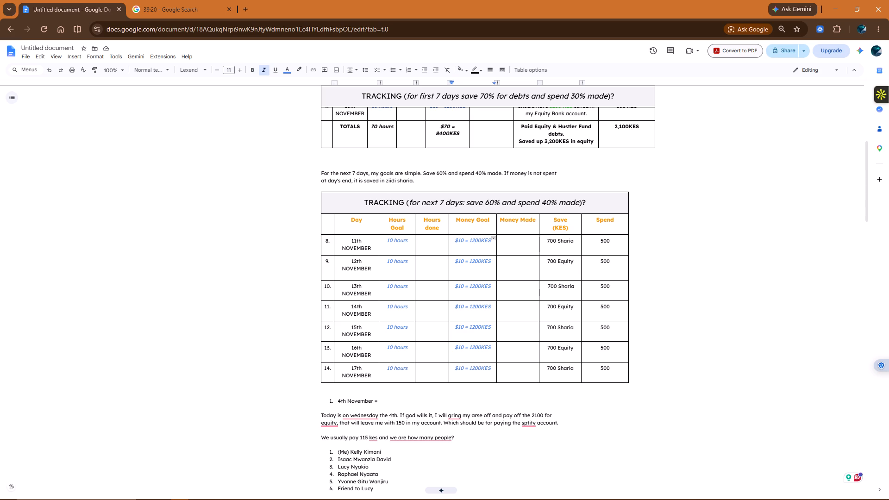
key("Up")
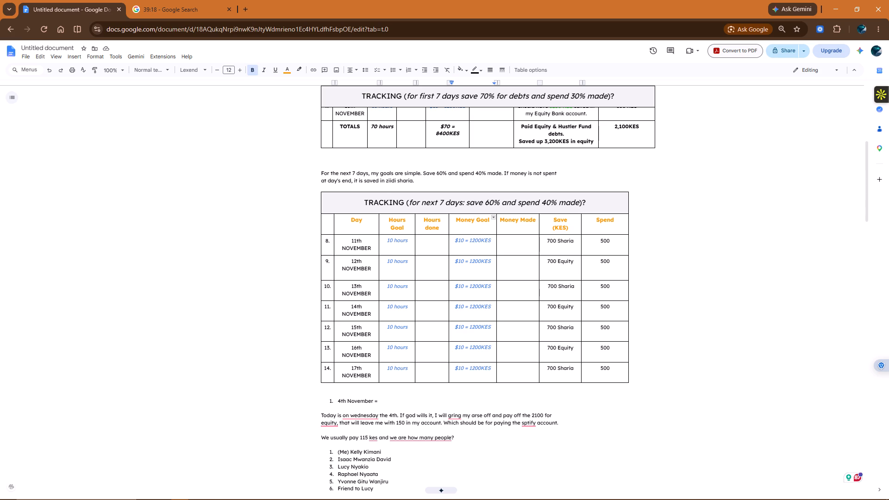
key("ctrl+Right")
Add "(KES)" on a second line beneath the second table's Spend header.
left_click(606, 231)
key("ctrl+Right")
key("Return")
type("(KES")
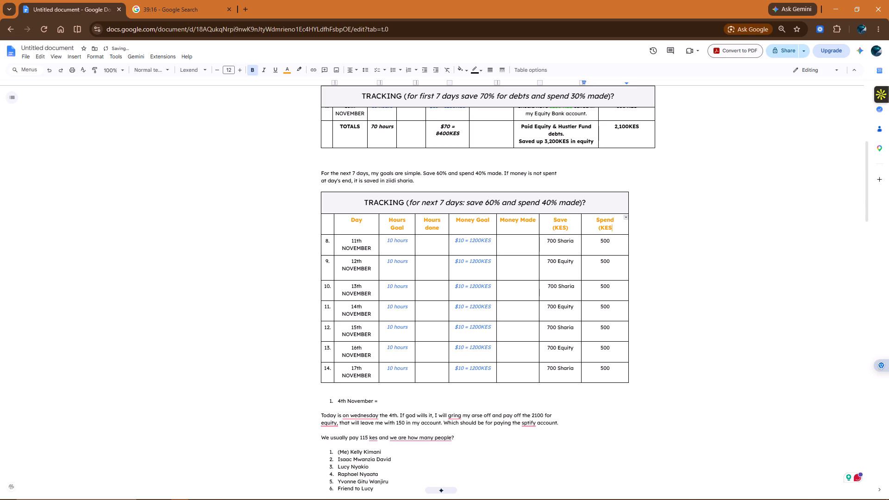
key("shift+parenright")
Insert a row below the 17th November row and label its Day cell "TOTALS" in bold.
right_click(627, 378)
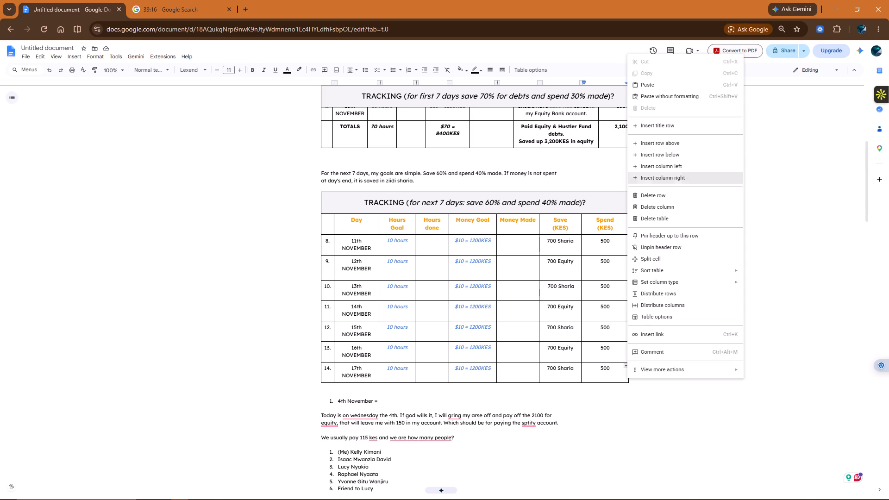
left_click(684, 154)
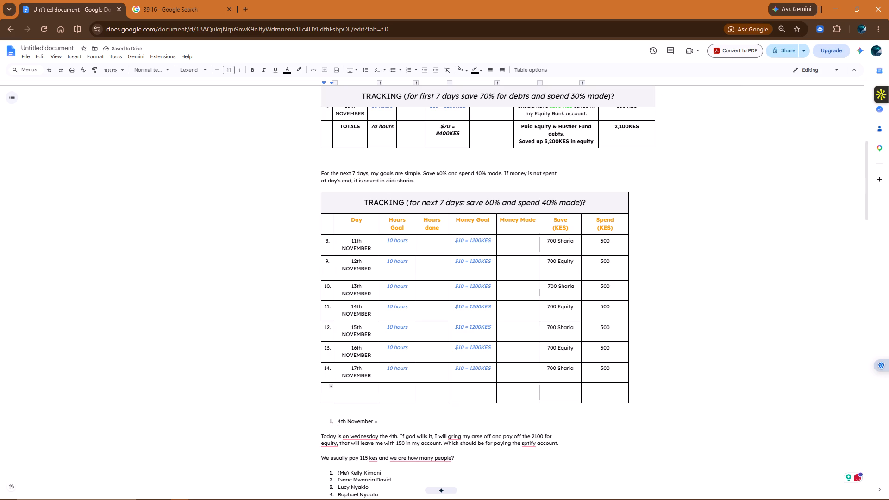
left_click(356, 393)
key("ctrl+b")
key("shift+t")
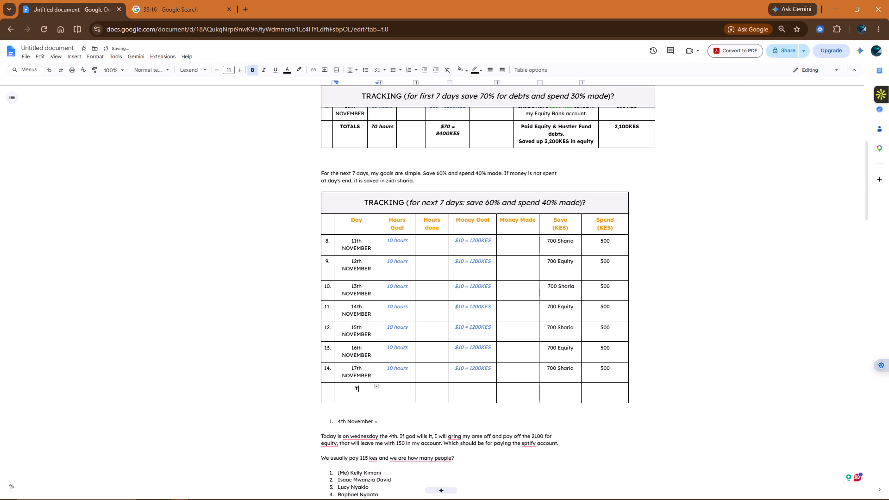
type("OTALS")
Enter "70 HOURS" as the Hours Goal total in the second table and format it bold and black.
key("Right")
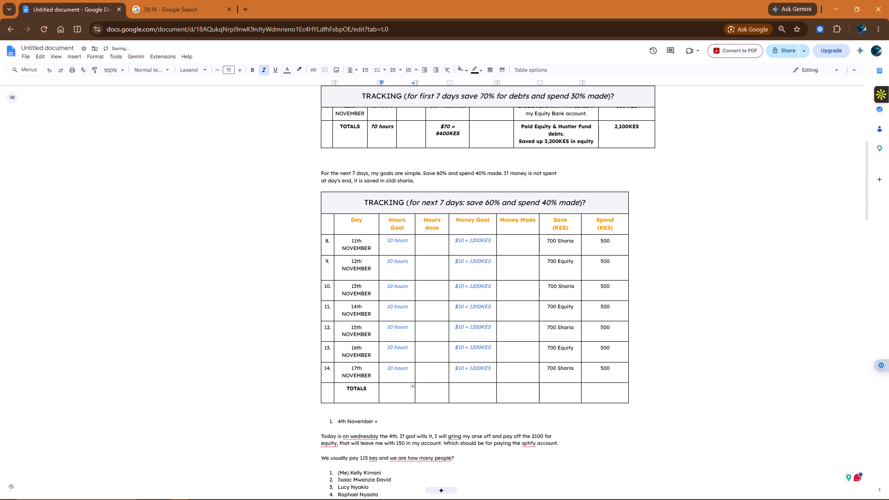
type("70")
key("space")
type("H")
type("OURS")
double_click(393, 393)
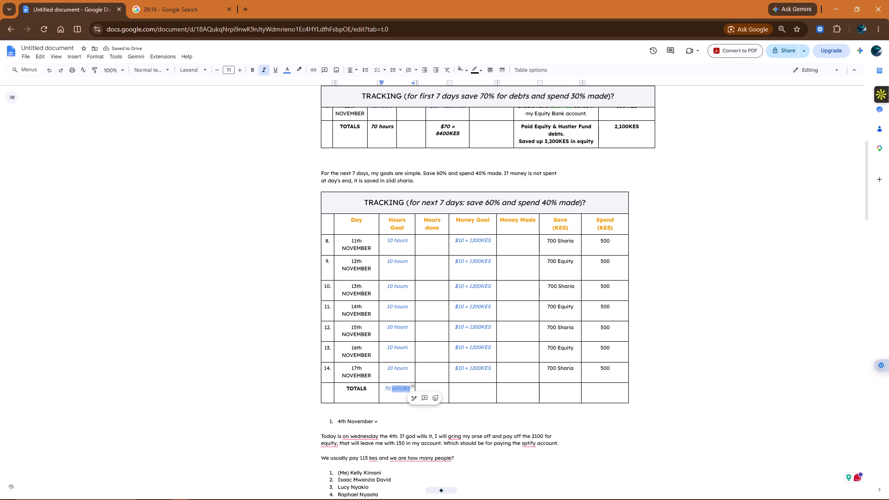
triple_click(393, 393)
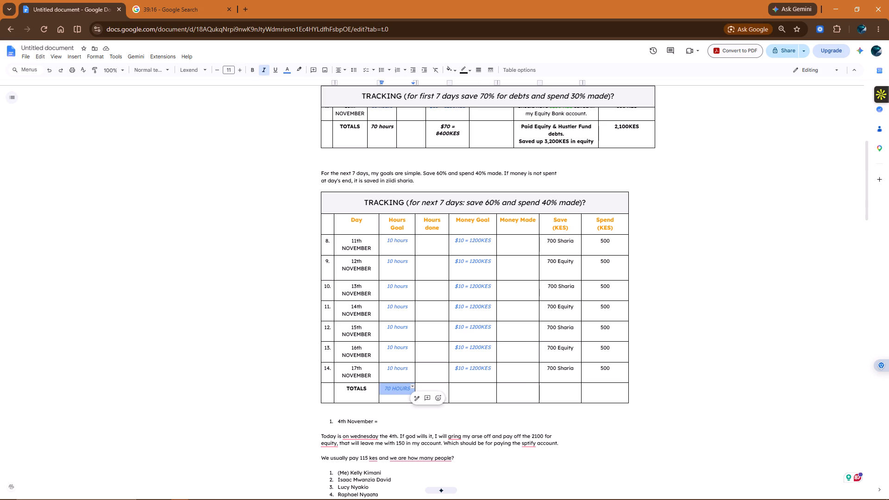
key("ctrl+b")
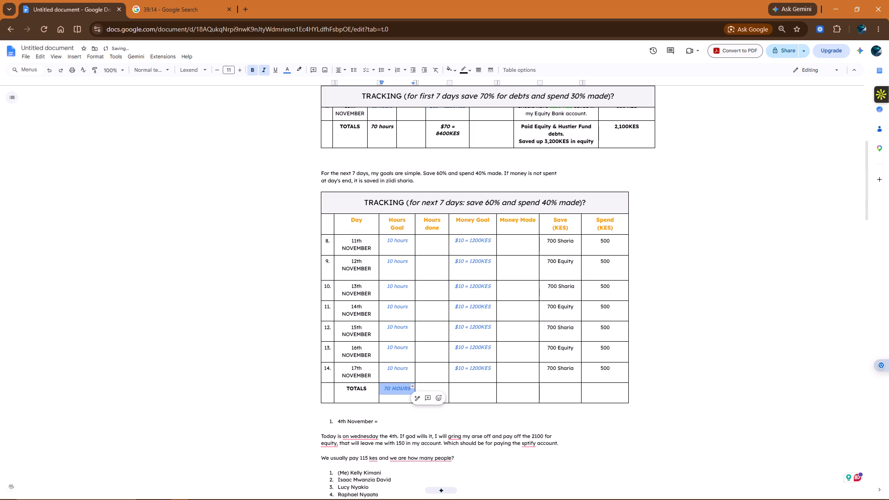
left_click(286, 72)
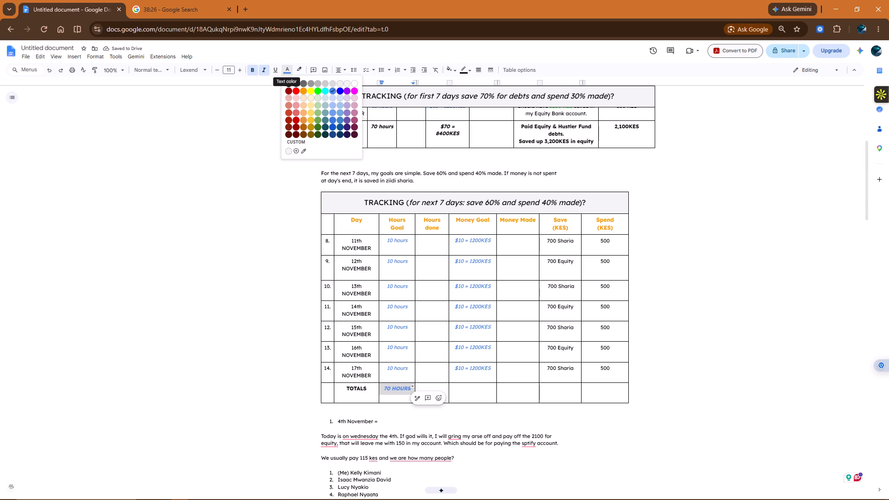
left_click(288, 82)
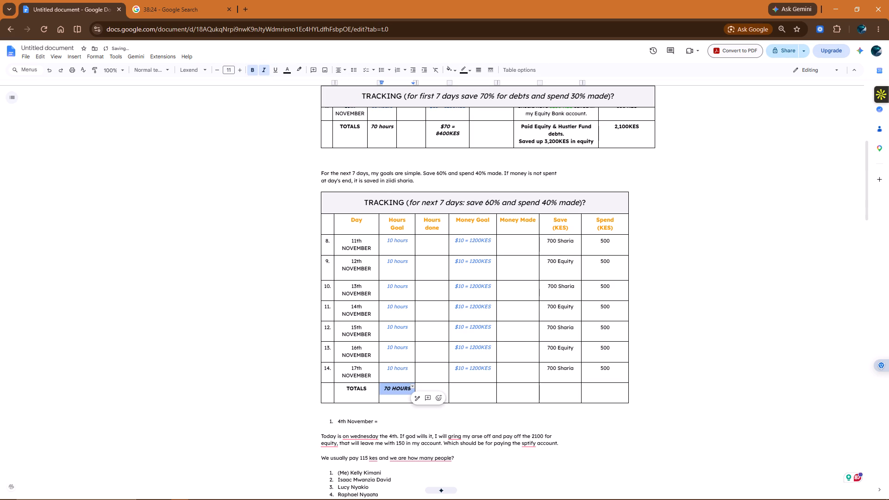
Copy the first table's Money Goal total, "$70 = 8400KES", into the second table's TOTALS row under Money Goal.
left_click(482, 393)
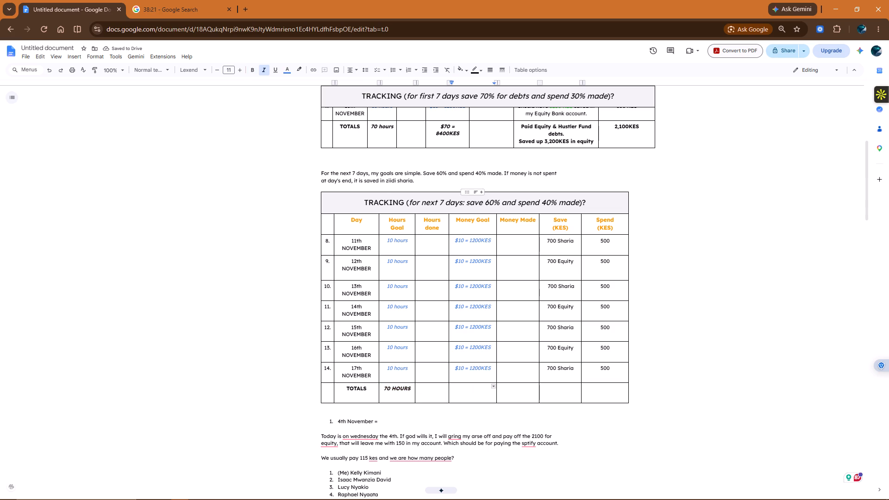
left_click_drag(464, 136, 434, 127)
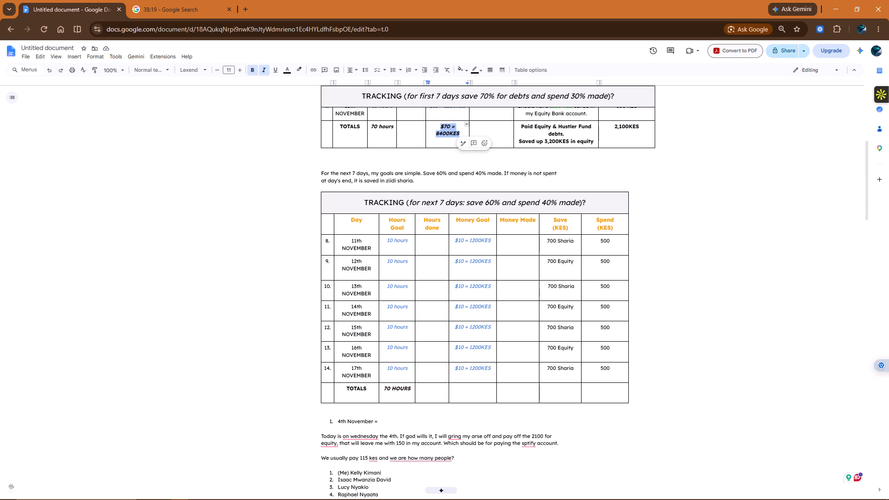
key("ctrl+c")
left_click(471, 397)
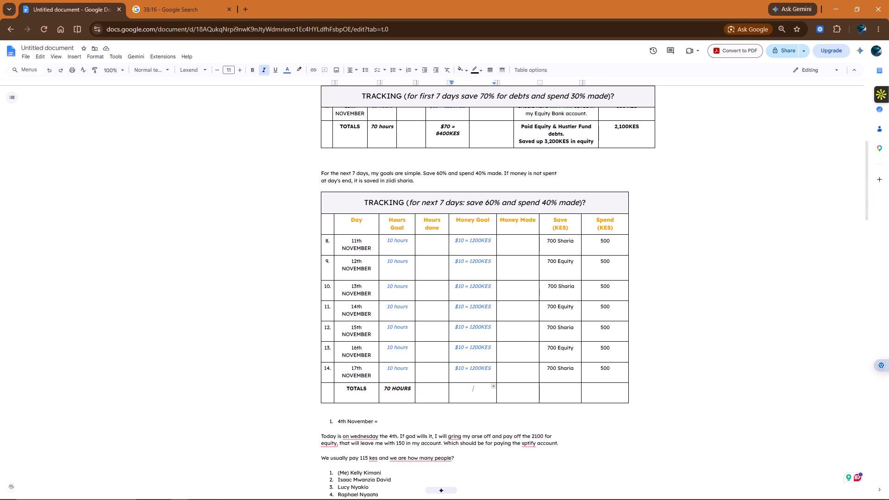
key("ctrl+v")
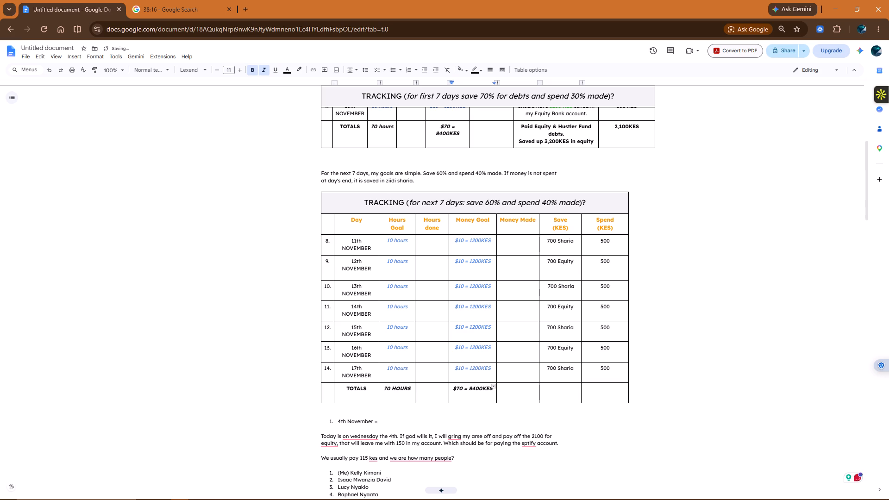
Widen the first table's Money Goal column slightly so that "$70 = 8400KES" fits on one line.
scroll(515, 362, "up", 1)
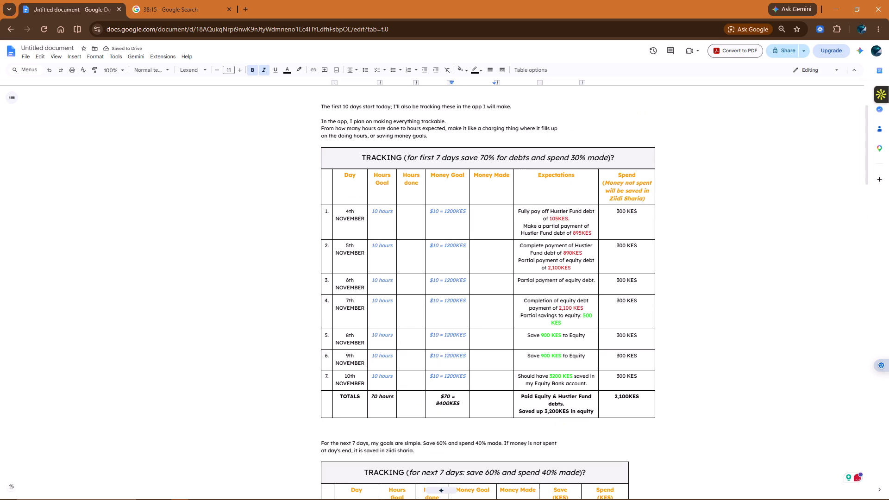
left_click_drag(470, 290, 474, 290)
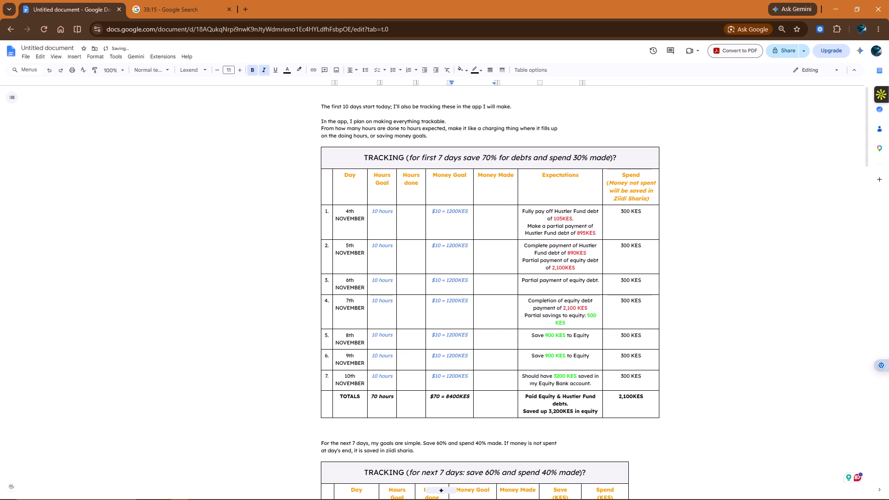
Enter "4,900 Saved" in bold as the Save (KES) total in the second table's TOTALS row.
scroll(488, 333, "down", 1)
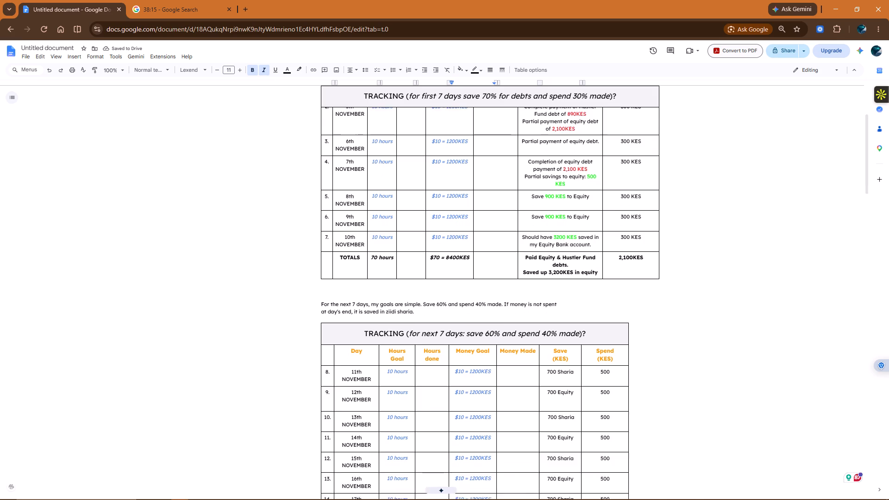
scroll(488, 333, "down", 1)
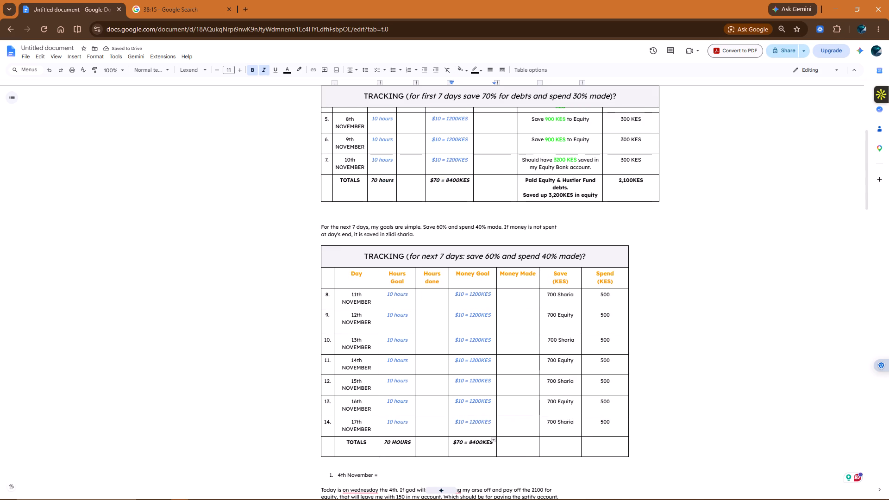
left_click(567, 447)
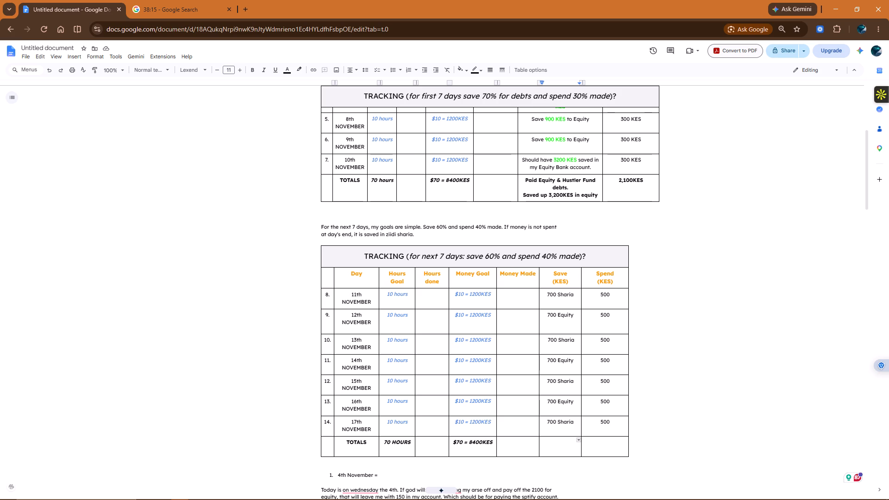
key("shift+s")
key("ctrl+b")
key("BackSpace")
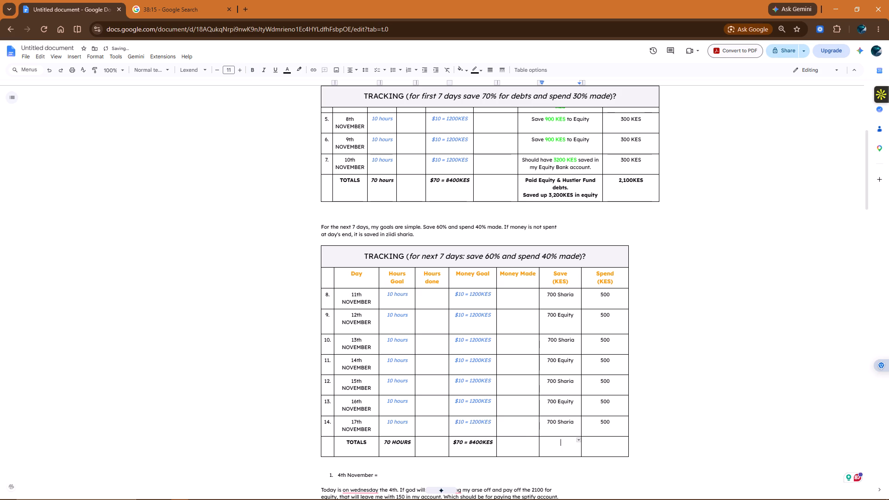
key("ctrl+b")
key("4")
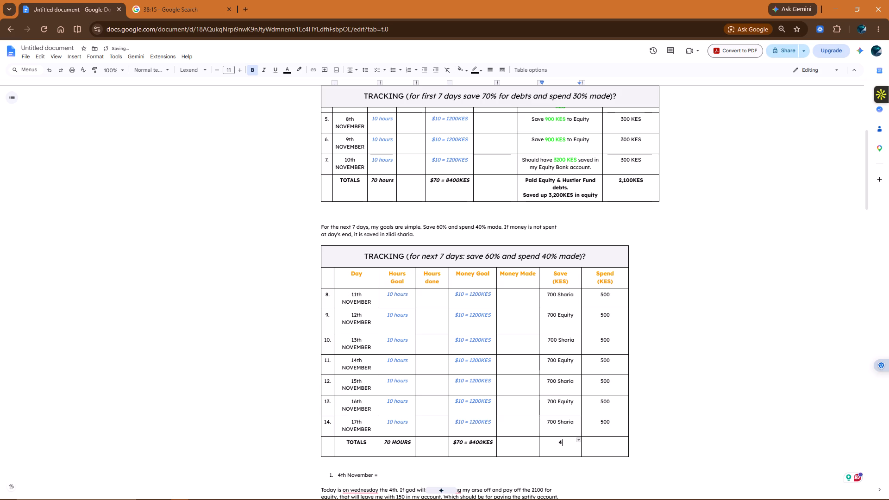
type(",9")
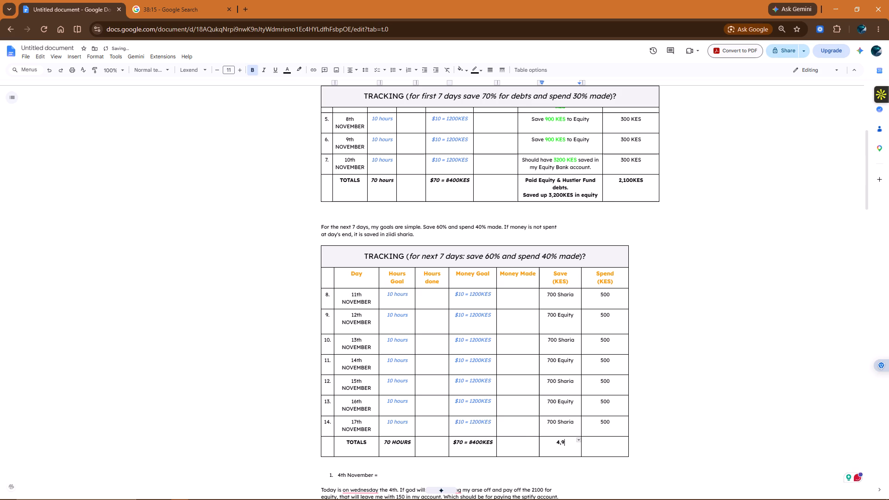
type("00")
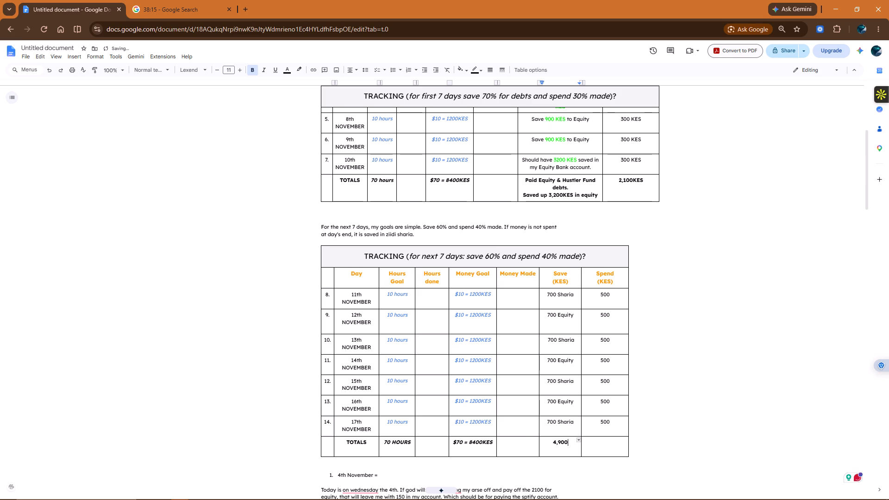
key("space")
type("Saved")
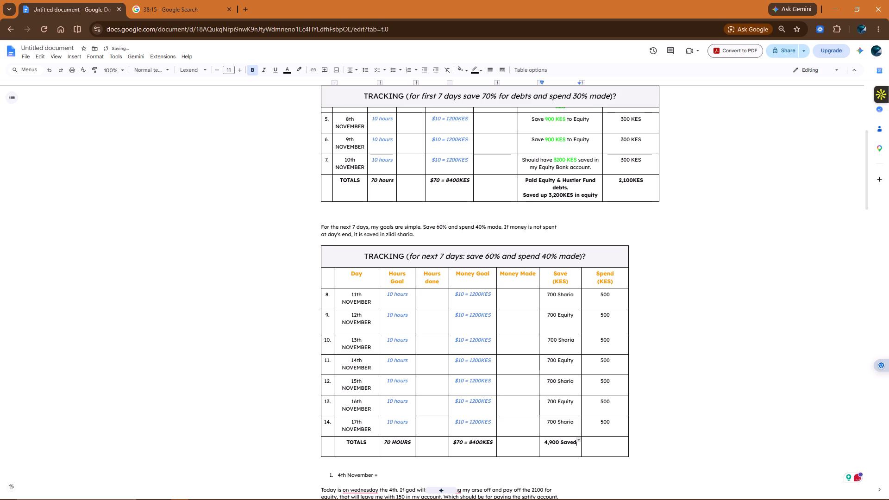
Enter "3,500 Spent" in bold as the Spend (KES) total in the second table's TOTALS row.
left_click(613, 442)
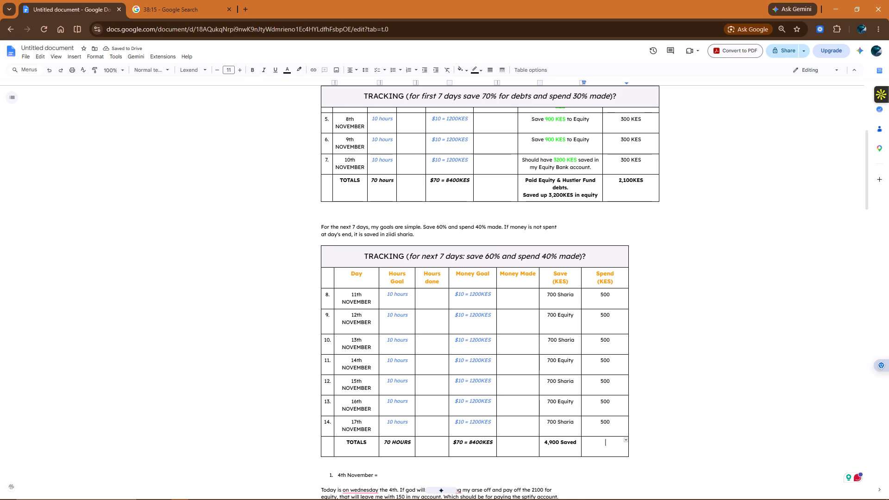
key("3")
key("BackSpace")
key("ctrl+b")
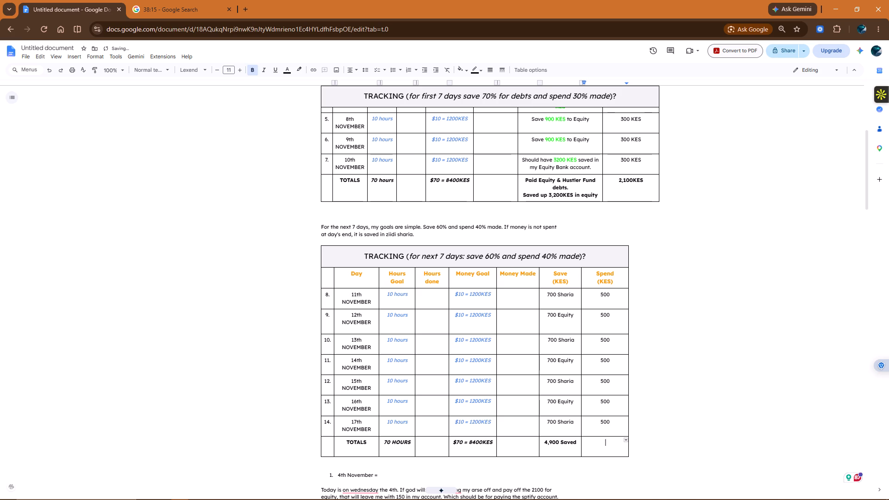
type("3,500")
key("space")
type("Spent")
Delete the numbered line "4th November =" below the second table, along with its numbering and the surplus blank lines.
scroll(674, 431, "down", 1)
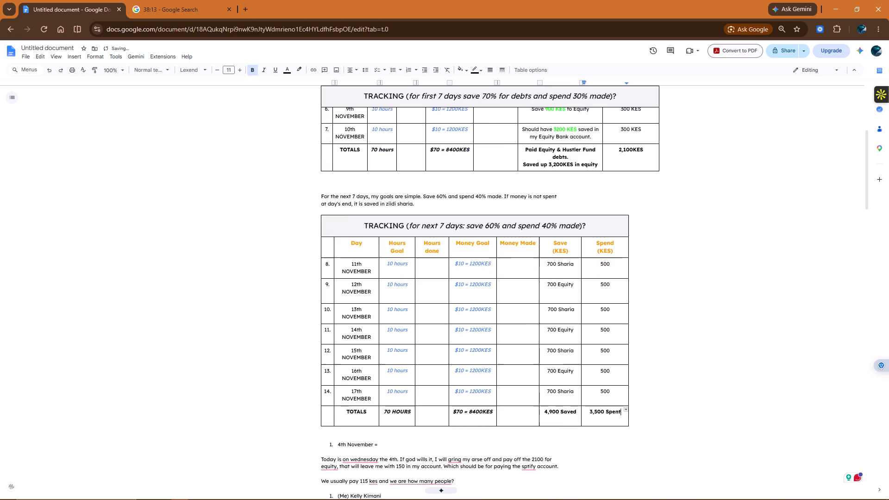
scroll(674, 431, "down", 1)
left_click(599, 417)
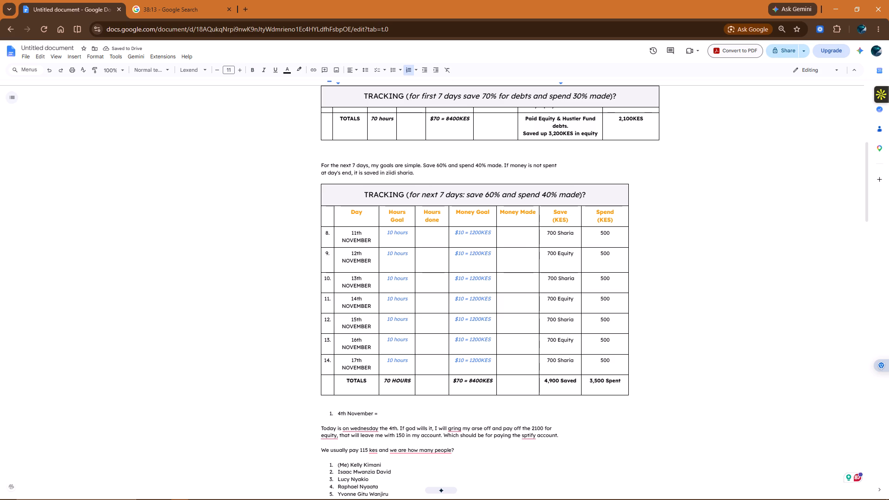
left_click_drag(384, 412, 311, 412)
key("BackSpace")
key("BackSpace")
key("BackSpace")
key("Delete")
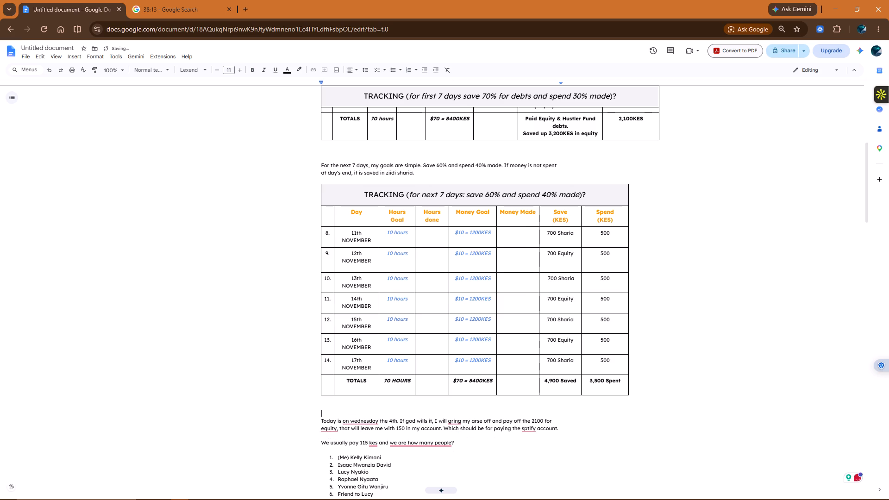
key("Delete")
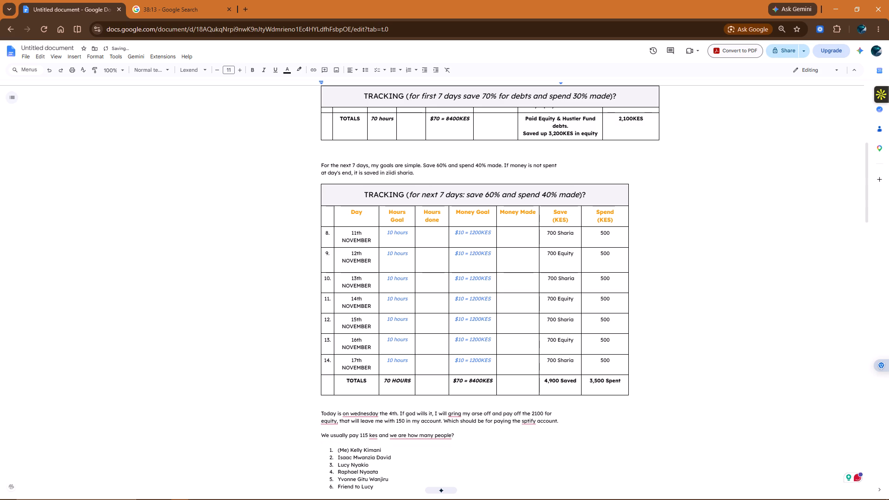
Delete the whole paragraph beginning "Today is on wednesday the 4th" and the blank line after it.
key("ctrl+Delete")
key("ctrl+Delete")
key("ctrl+Delete")
key("ctrl+Delete")
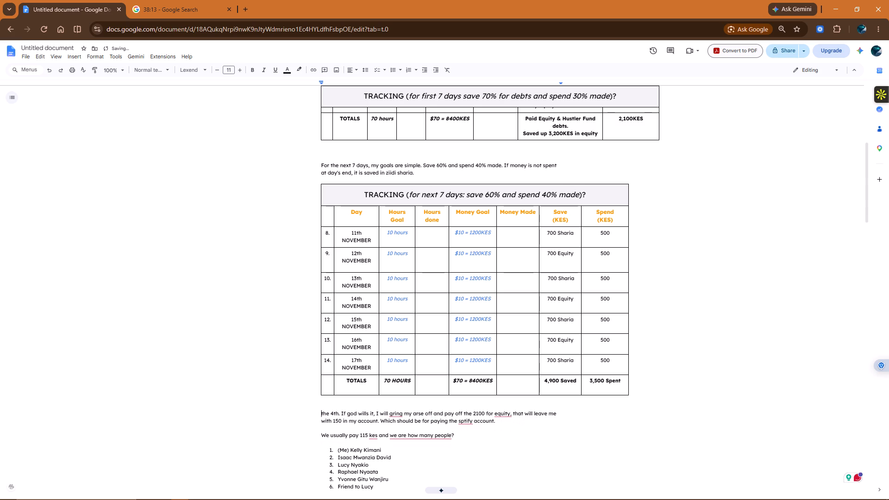
key("ctrl+Delete")
key("ctrl+Delete")
key("ctrl+Delete")
key("ctrl+Delete")
key("ctrl+Delete")
key("ctrl+Delete")
key("ctrl+Delete")
key("ctrl+Delete")
key("ctrl+Delete")
key("ctrl+Delete")
key("ctrl+Delete")
key("ctrl+Delete")
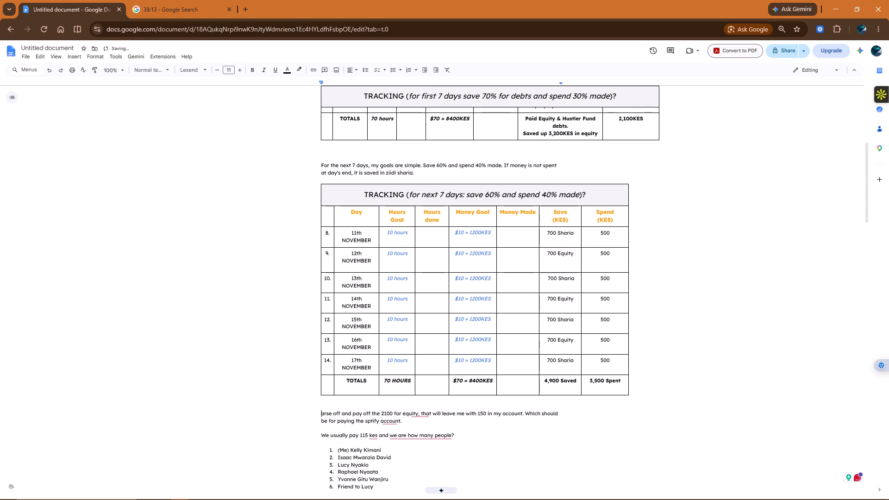
key("ctrl+Delete")
key("ctrl+Delete")
key("ctrl+Delete")
key("ctrl+Delete")
key("ctrl+Delete")
key("ctrl+Delete")
key("ctrl+Delete")
key("ctrl+Delete")
key("ctrl+Delete")
key("ctrl+Delete")
key("ctrl+Delete")
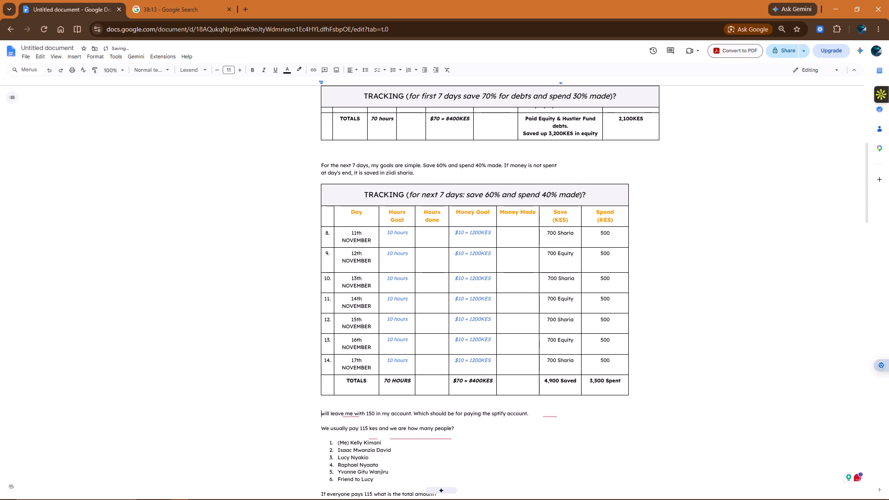
key("ctrl+Delete")
key("ctrl+Delete")
key("ctrl+Delete")
key("ctrl+Delete")
key("ctrl+Delete")
key("ctrl+Delete")
key("ctrl+Delete")
key("ctrl+Delete")
key("ctrl+Delete")
key("ctrl+Delete")
key("ctrl+Delete")
key("ctrl+Delete")
key("ctrl+Delete")
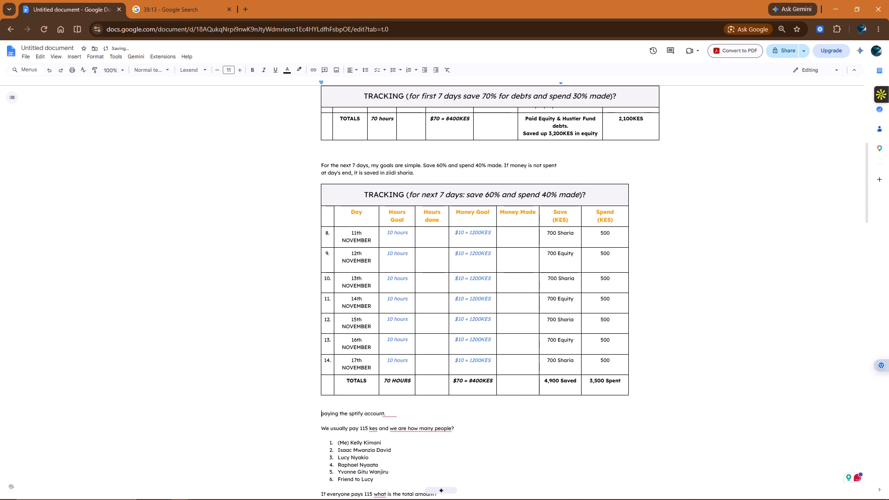
key("ctrl+Delete")
key("ctrl+Delete")
key("ctrl+Delete")
key("ctrl+Delete")
key("ctrl+Delete")
key("Delete")
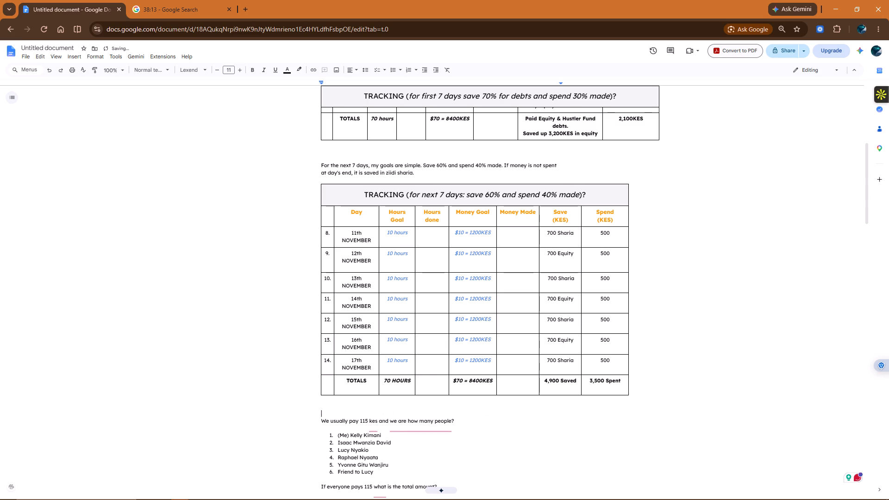
Write "Now Ideas for the coding or app I want to make." below the second table and start a new line.
type("Now Ideas for the")
key("space")
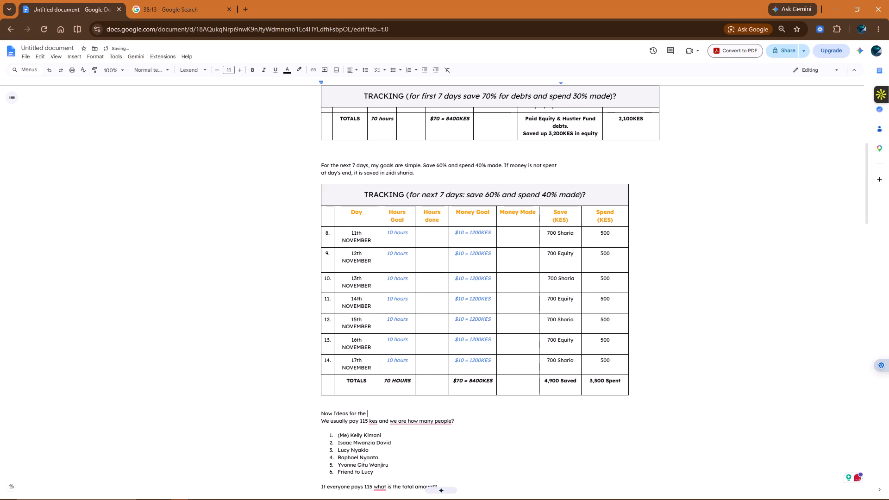
type("coding ot")
key("BackSpace")
type("r app I want to make.")
key("Return")
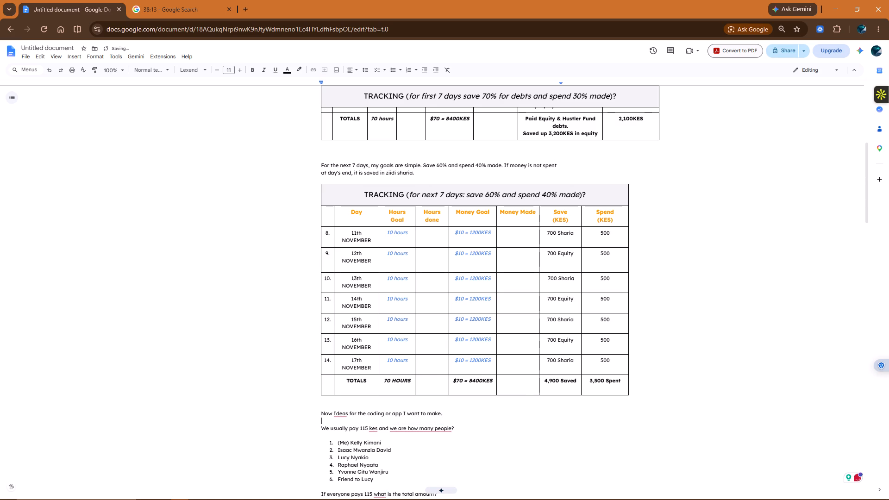
Switch to the Google Search timer page and reset the countdown timer.
left_click(188, 0)
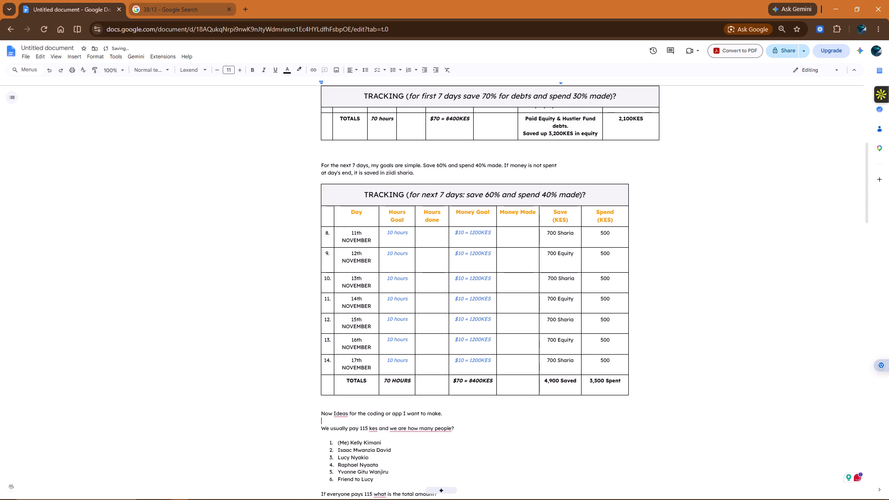
left_click(177, 168)
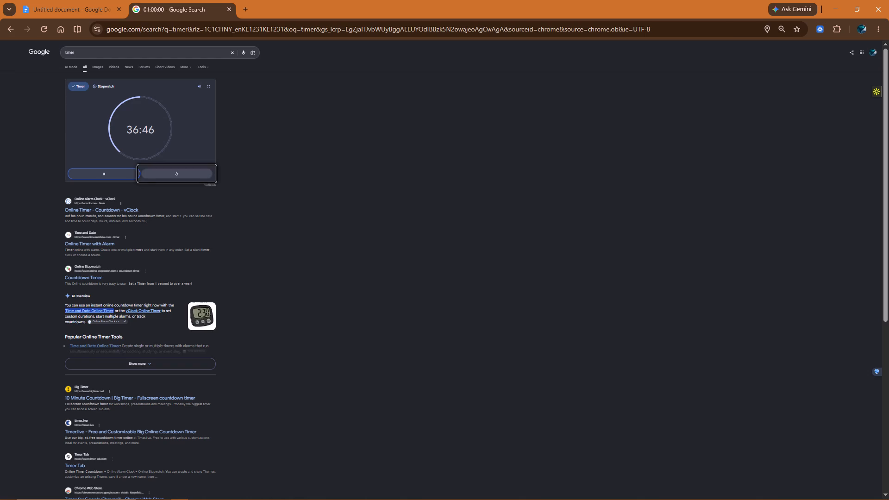